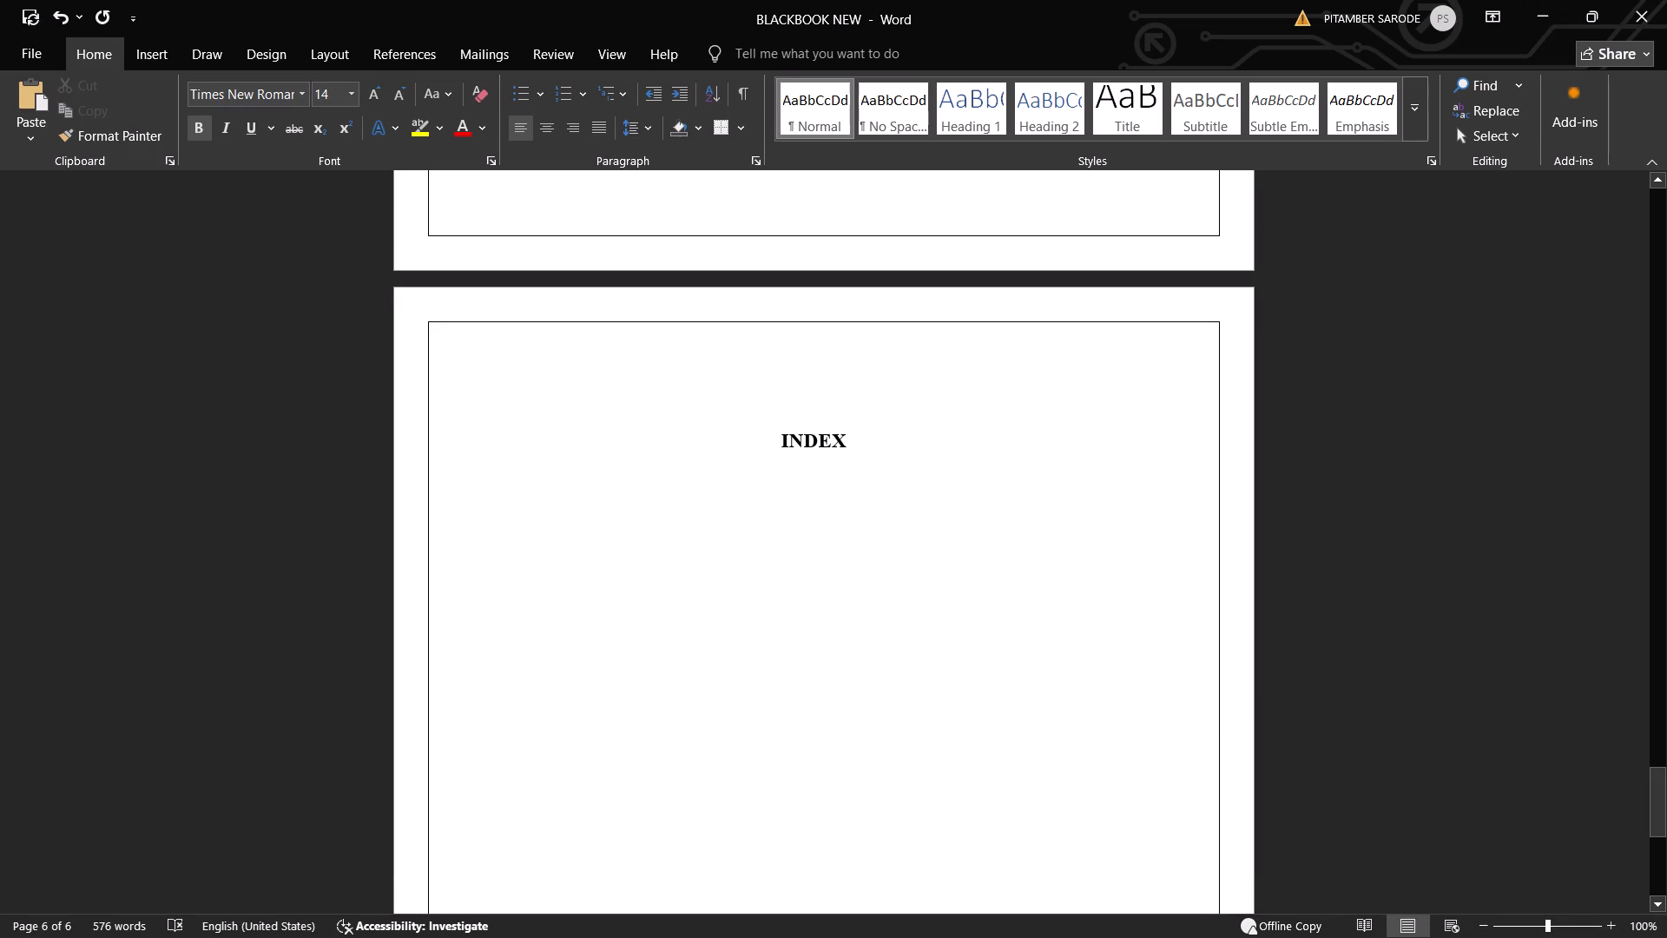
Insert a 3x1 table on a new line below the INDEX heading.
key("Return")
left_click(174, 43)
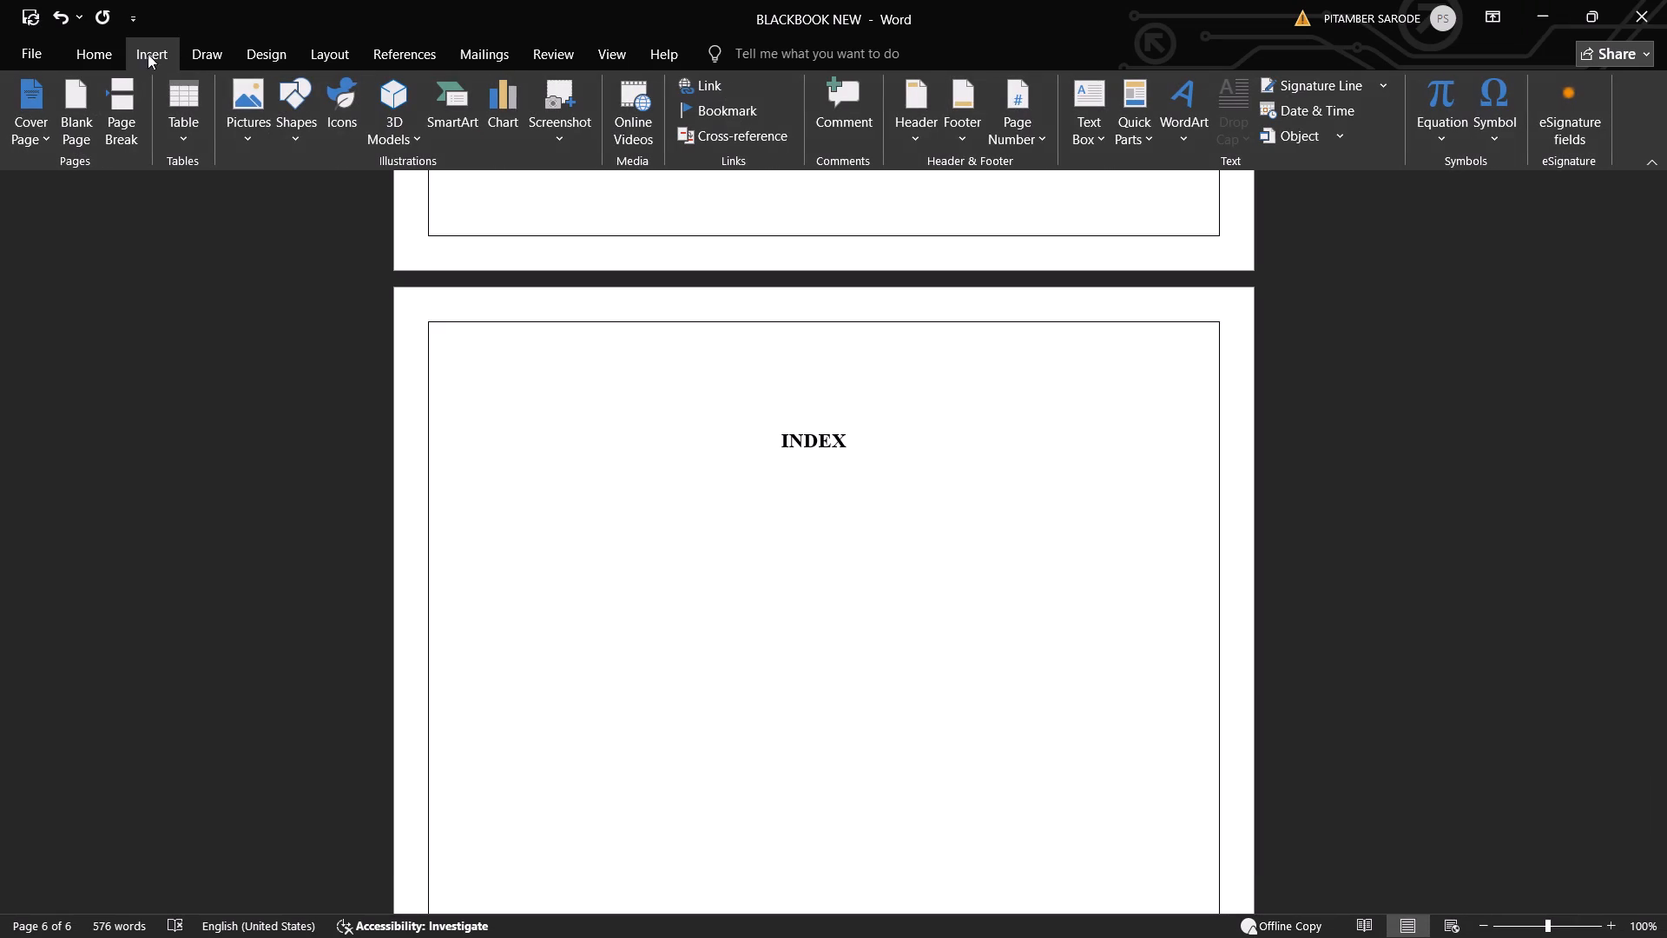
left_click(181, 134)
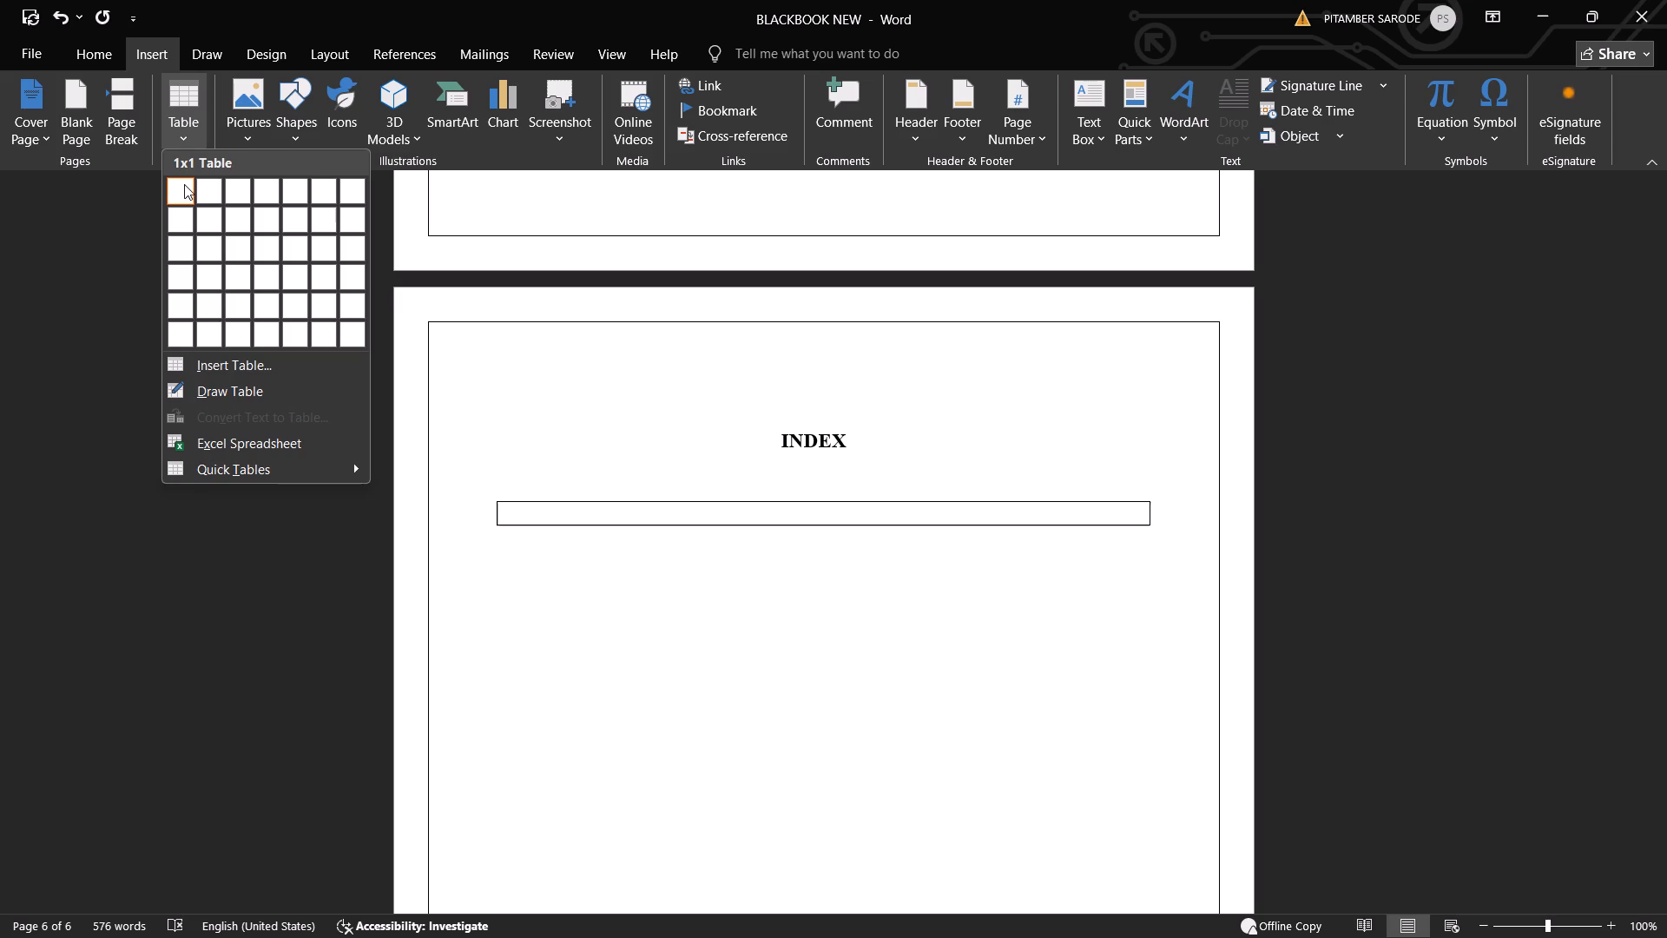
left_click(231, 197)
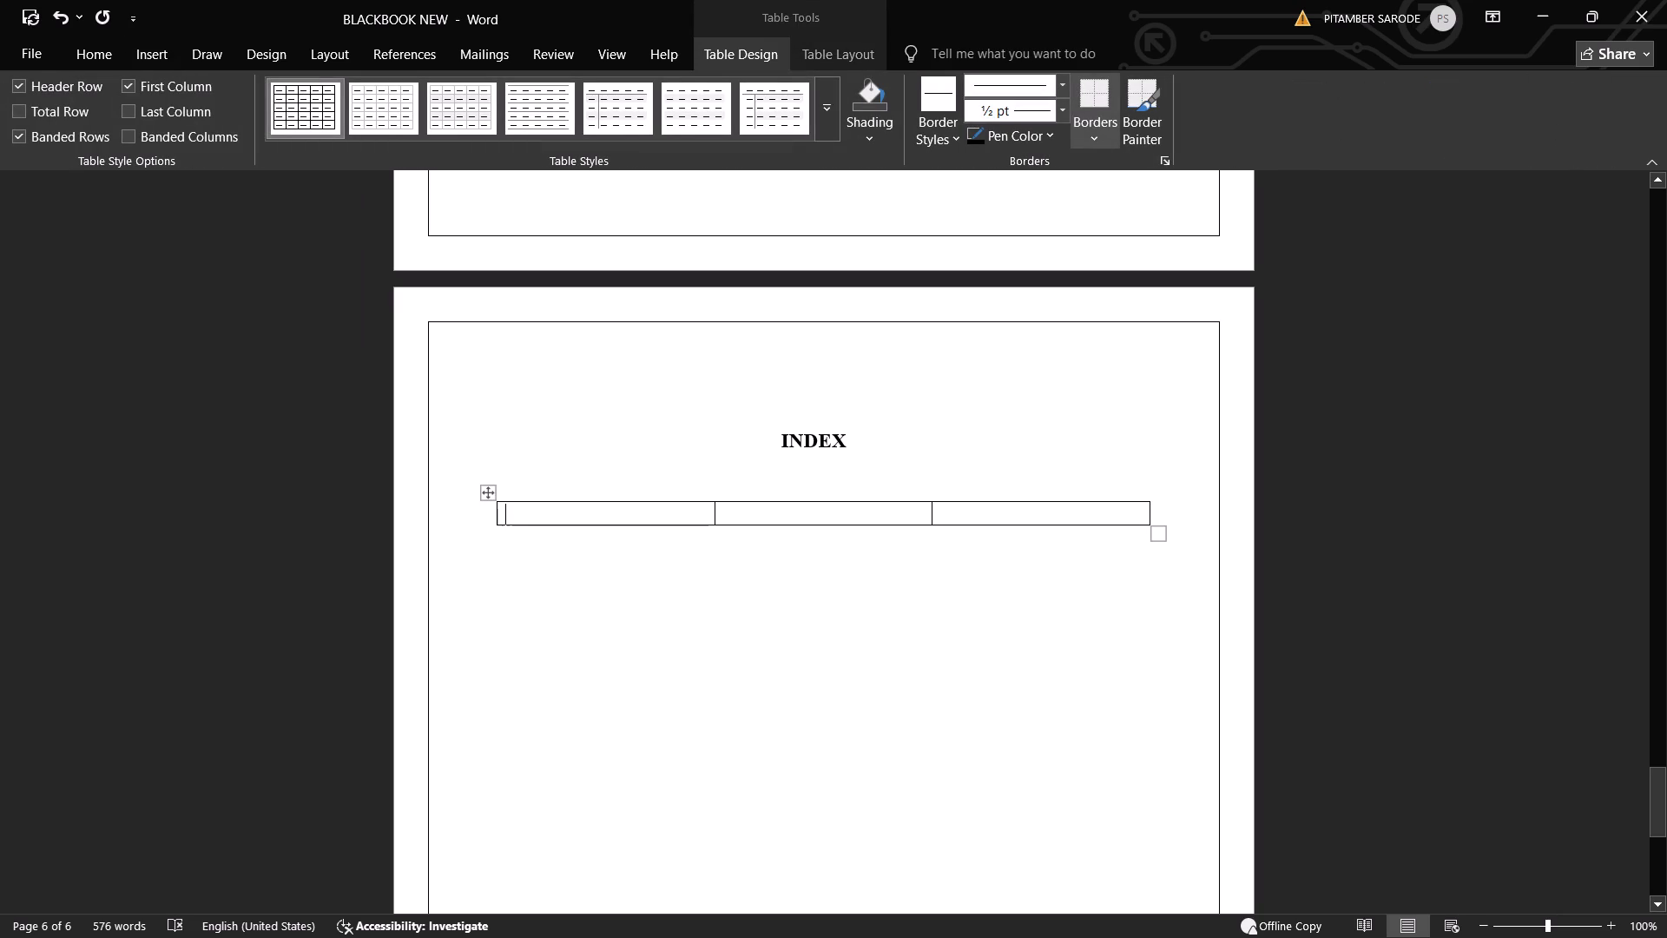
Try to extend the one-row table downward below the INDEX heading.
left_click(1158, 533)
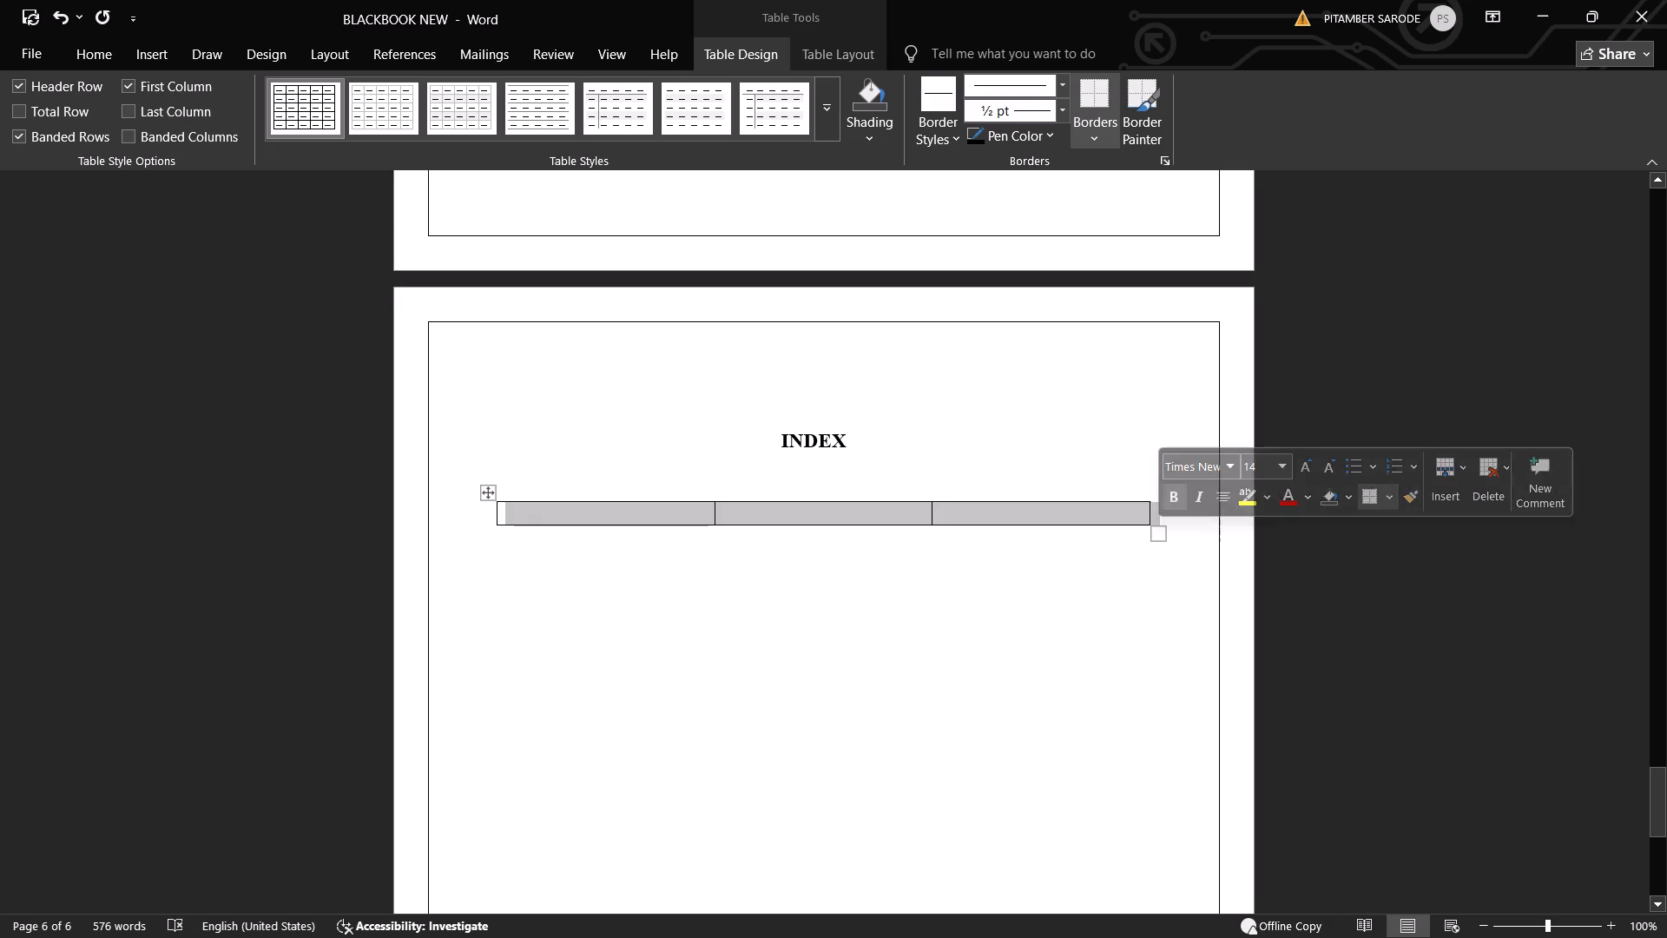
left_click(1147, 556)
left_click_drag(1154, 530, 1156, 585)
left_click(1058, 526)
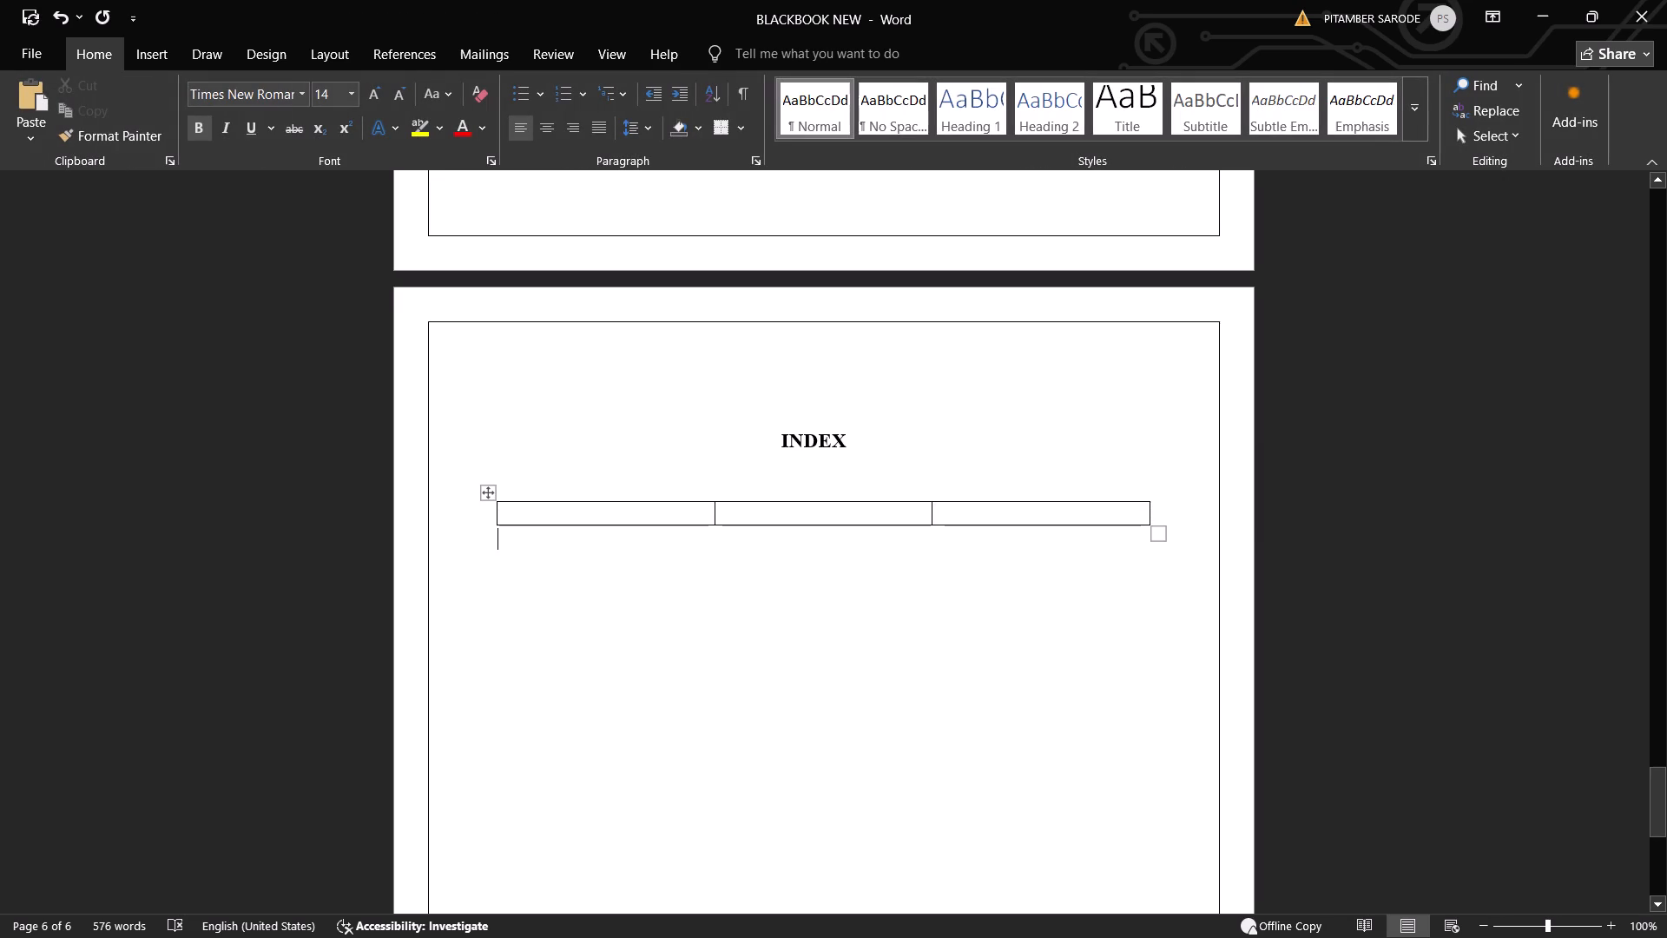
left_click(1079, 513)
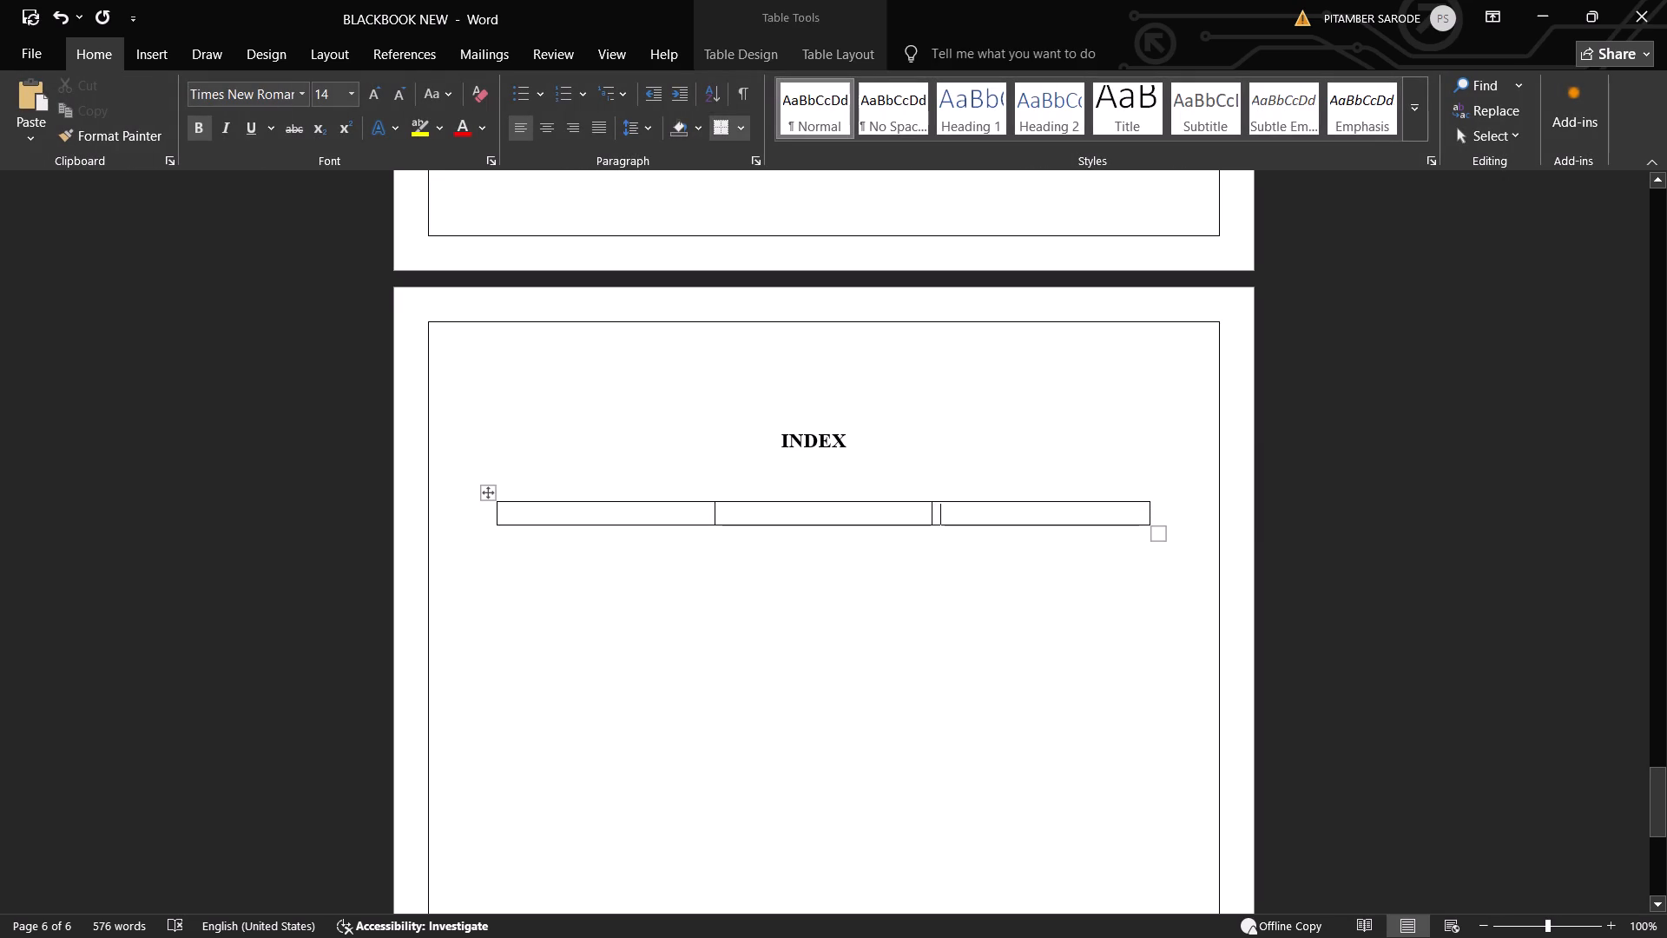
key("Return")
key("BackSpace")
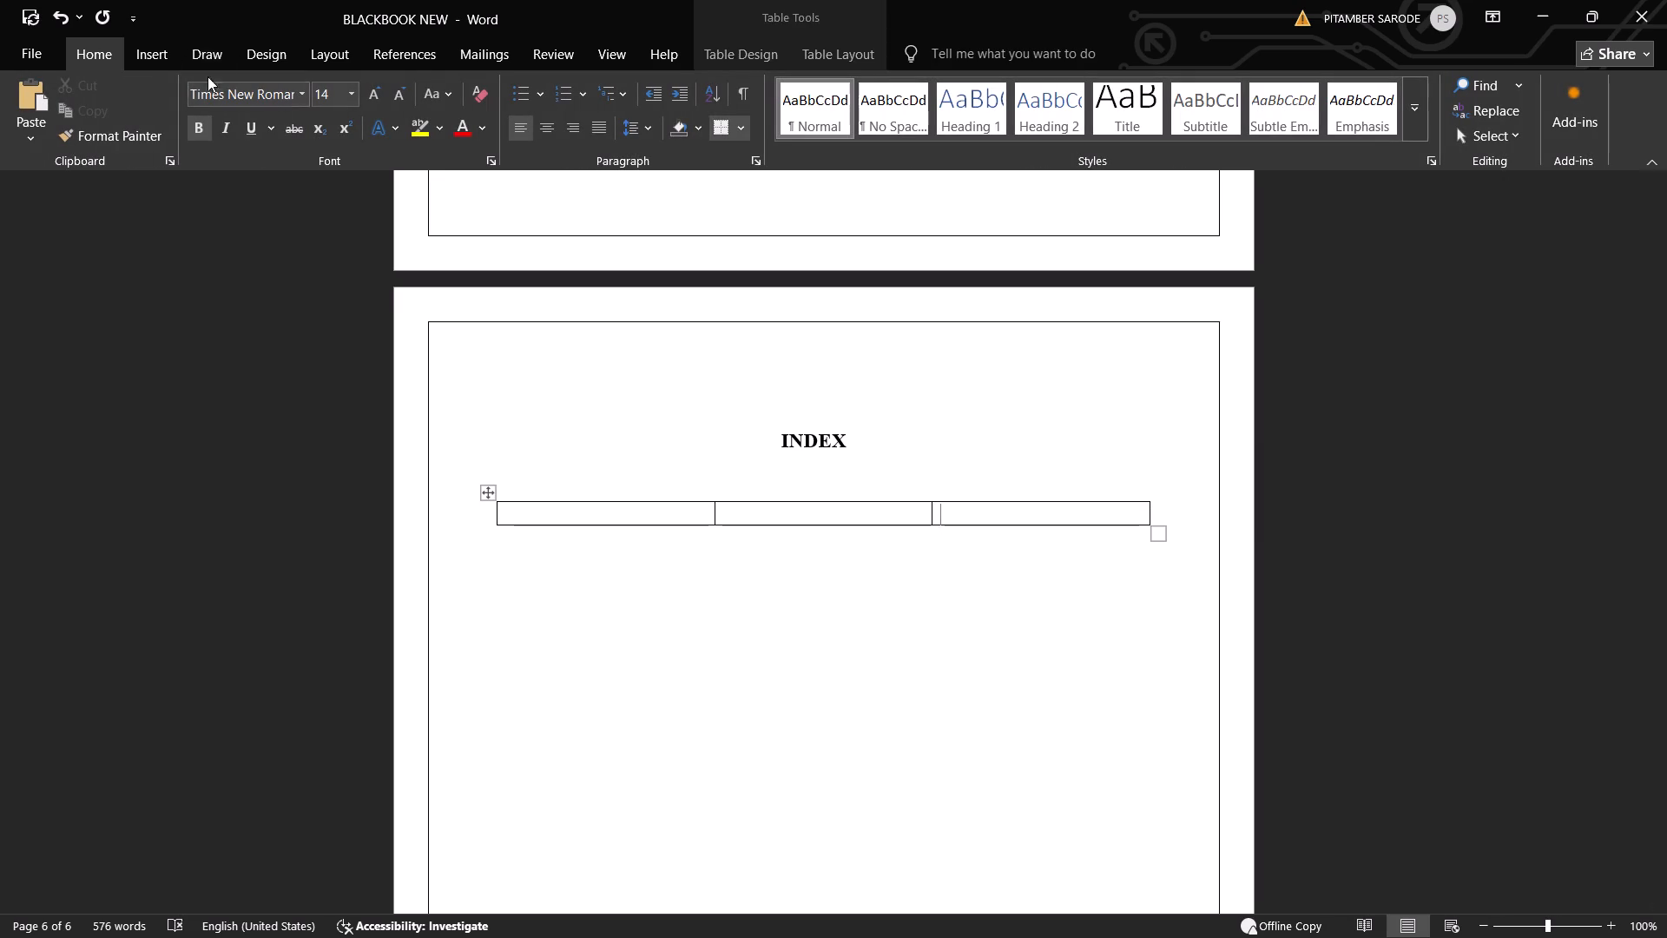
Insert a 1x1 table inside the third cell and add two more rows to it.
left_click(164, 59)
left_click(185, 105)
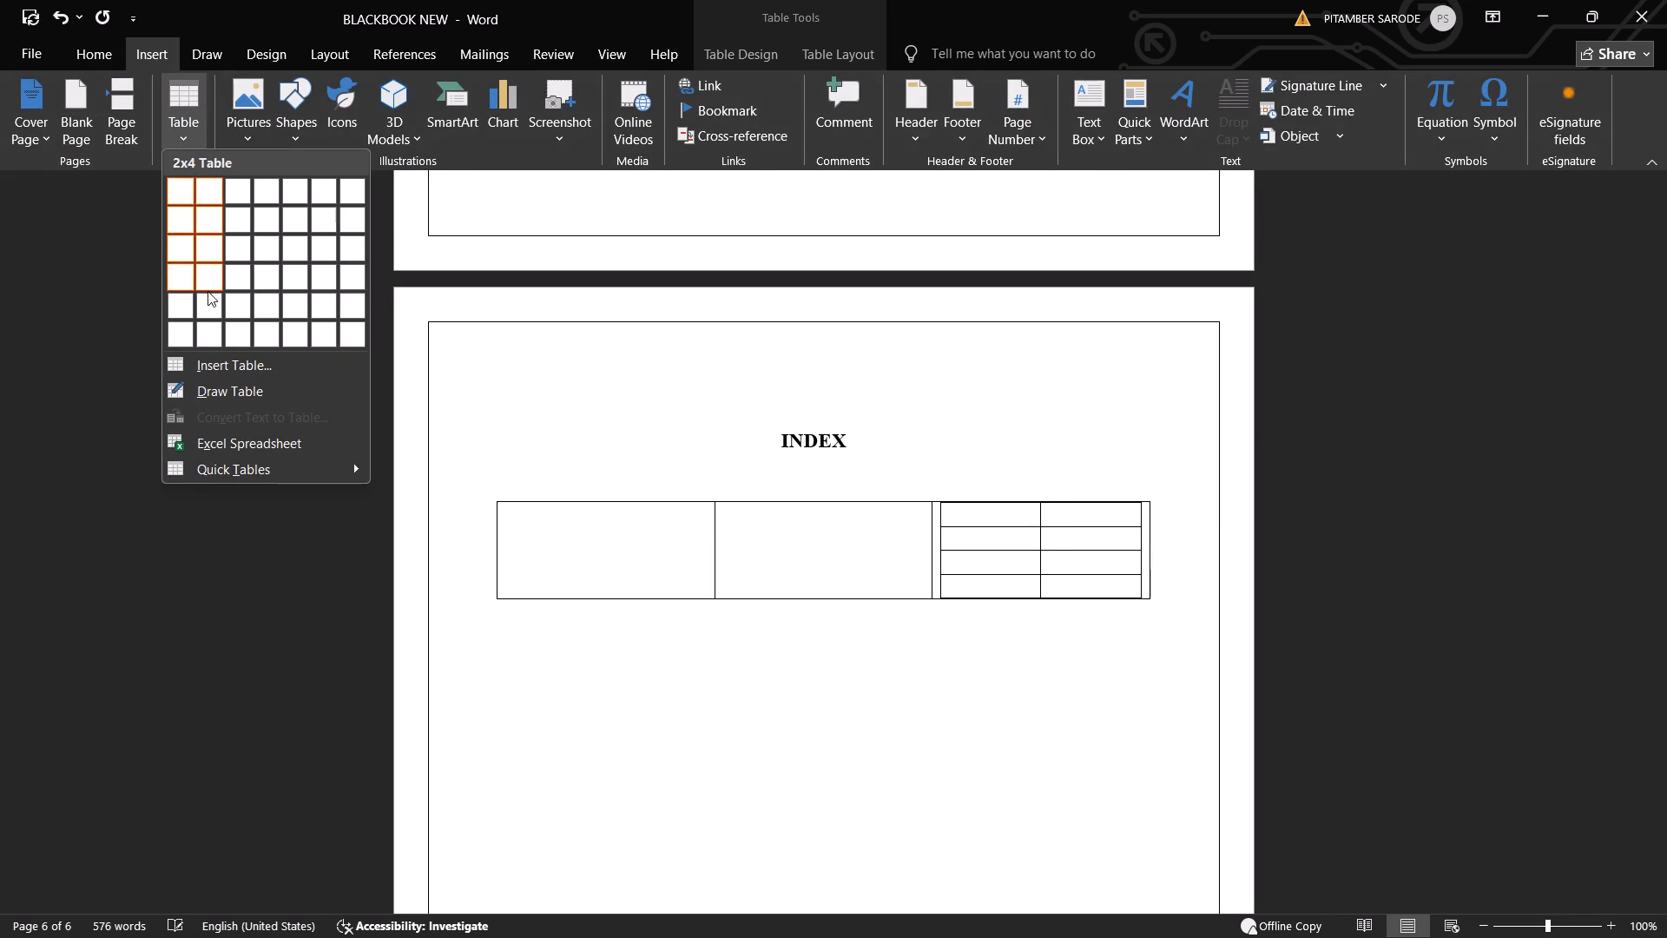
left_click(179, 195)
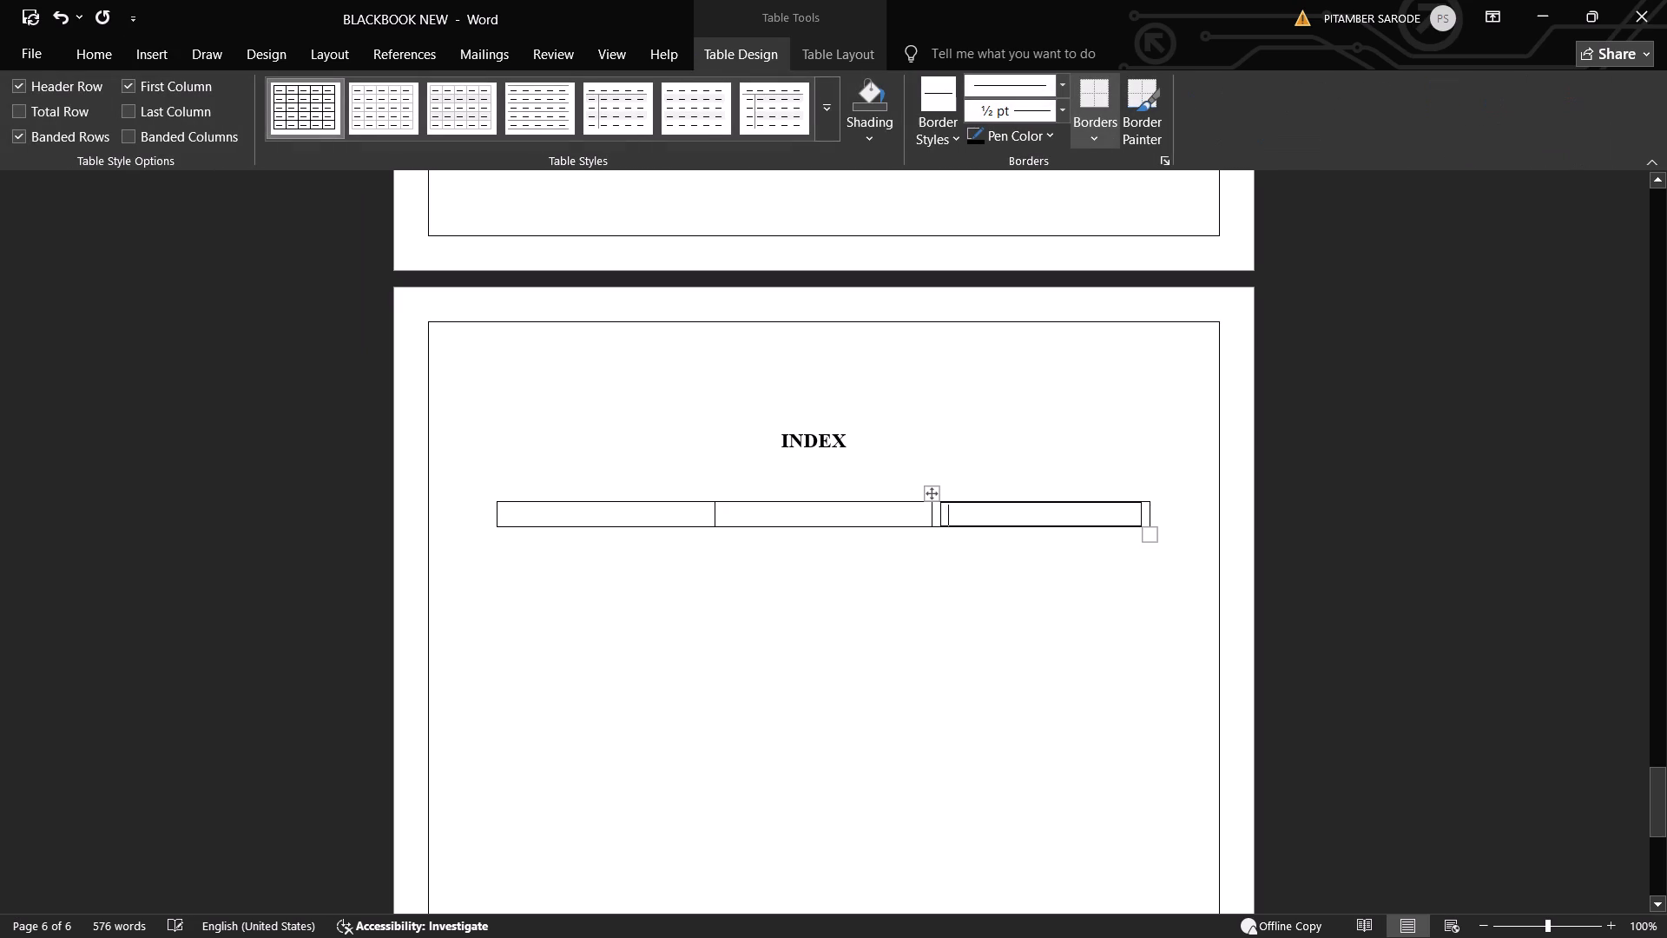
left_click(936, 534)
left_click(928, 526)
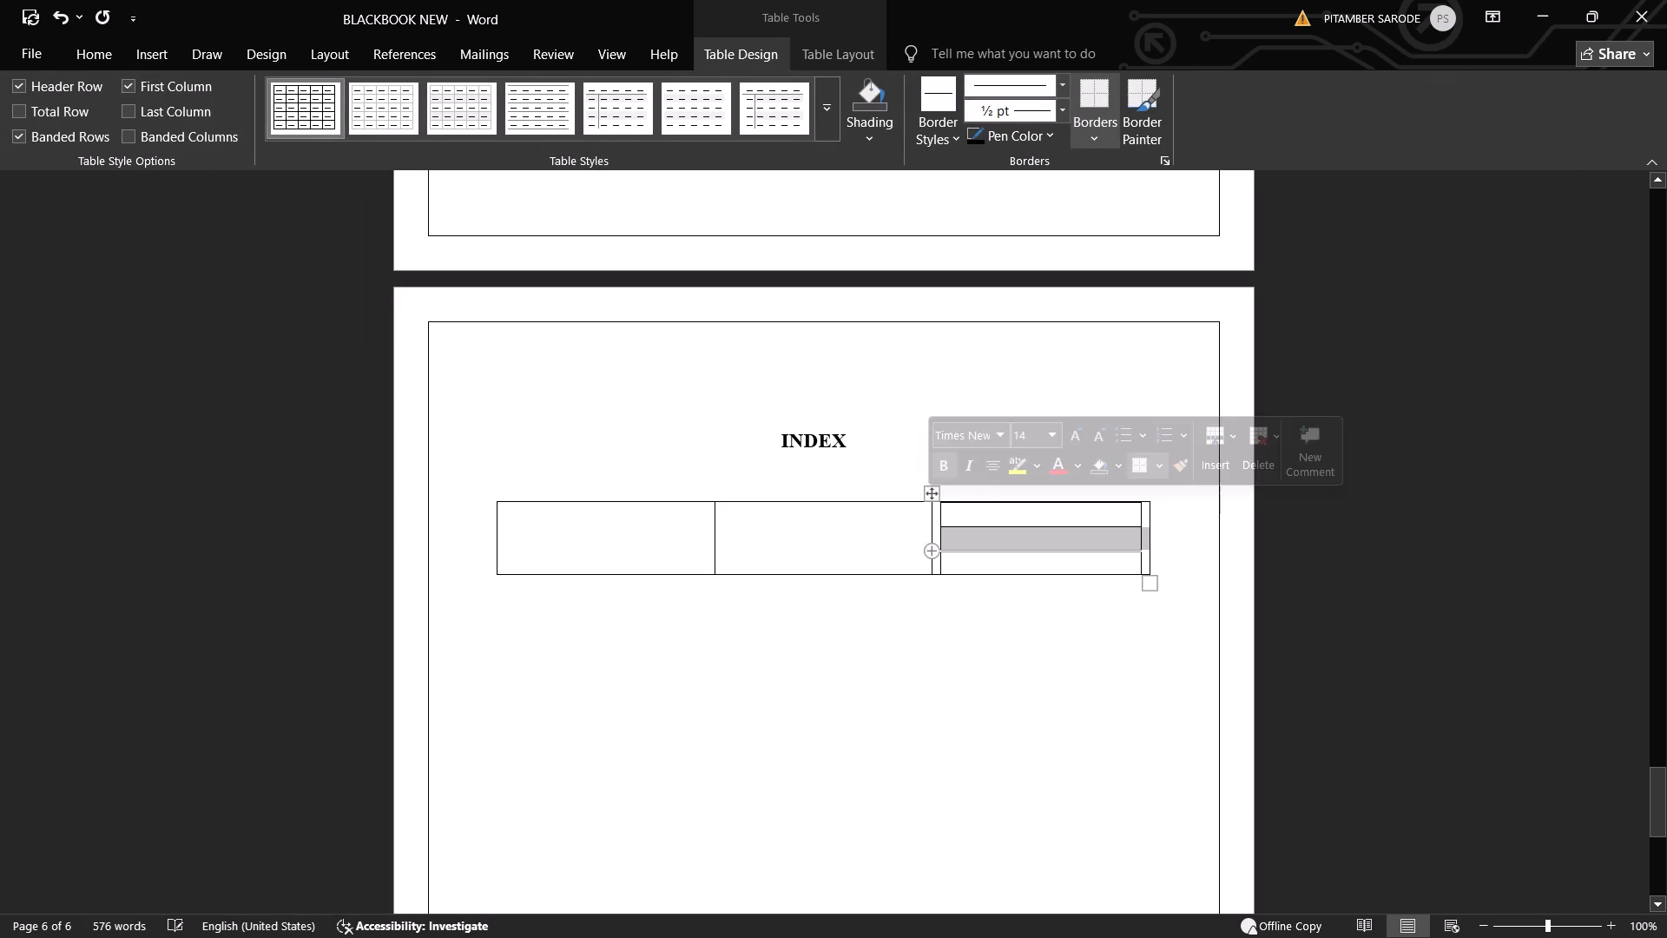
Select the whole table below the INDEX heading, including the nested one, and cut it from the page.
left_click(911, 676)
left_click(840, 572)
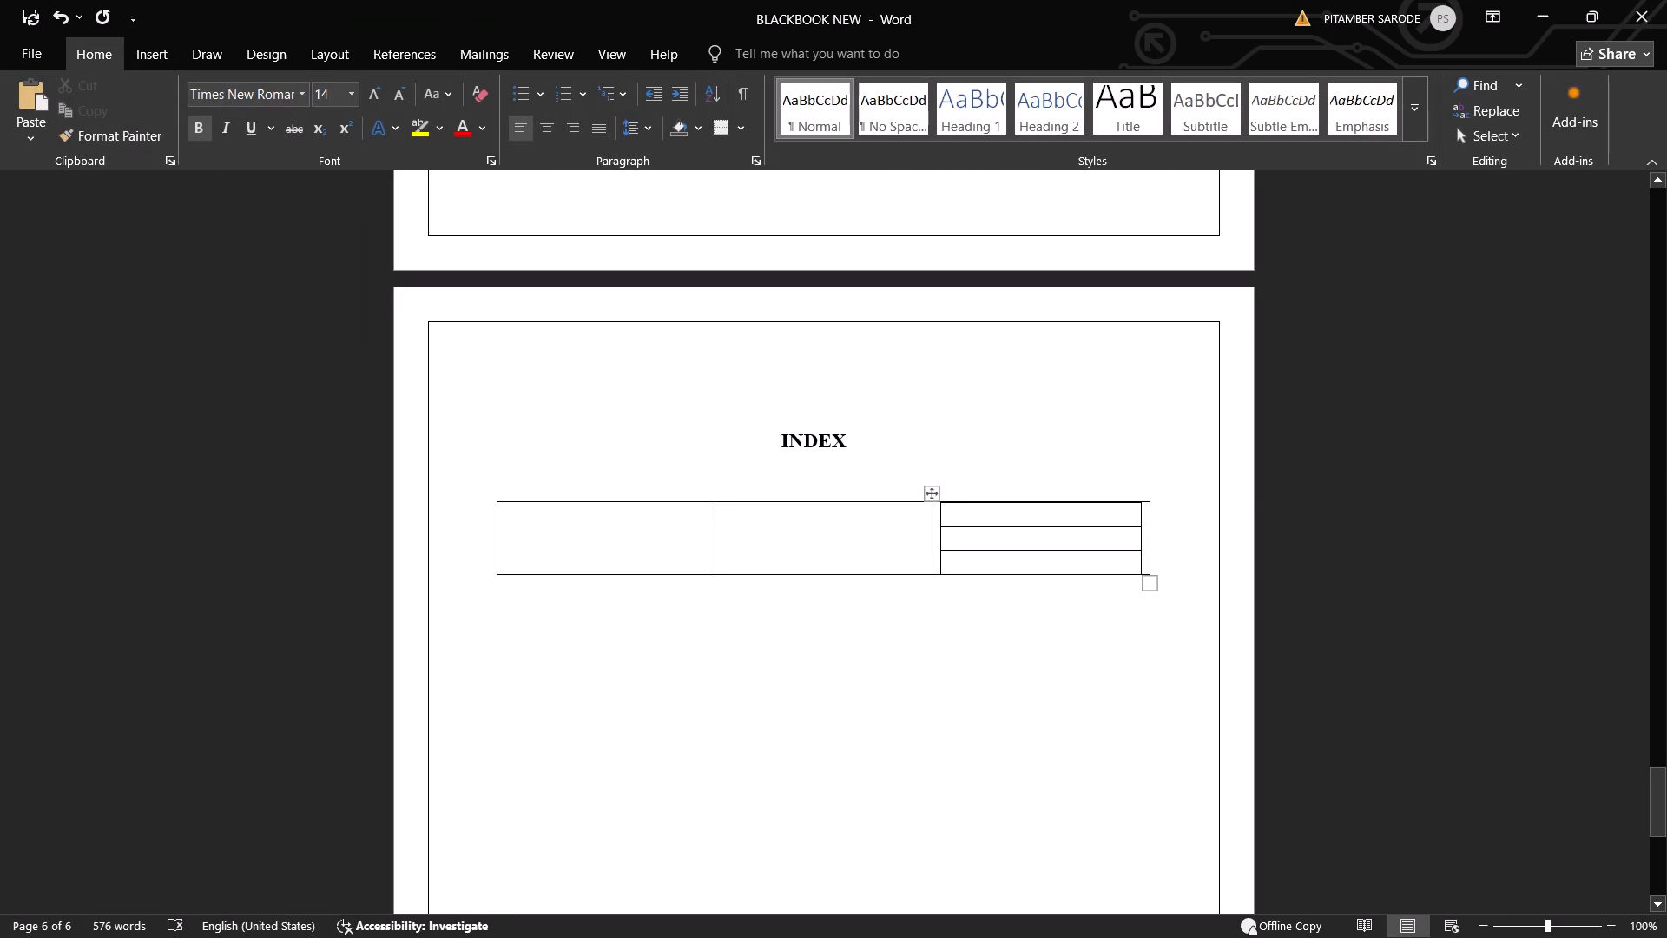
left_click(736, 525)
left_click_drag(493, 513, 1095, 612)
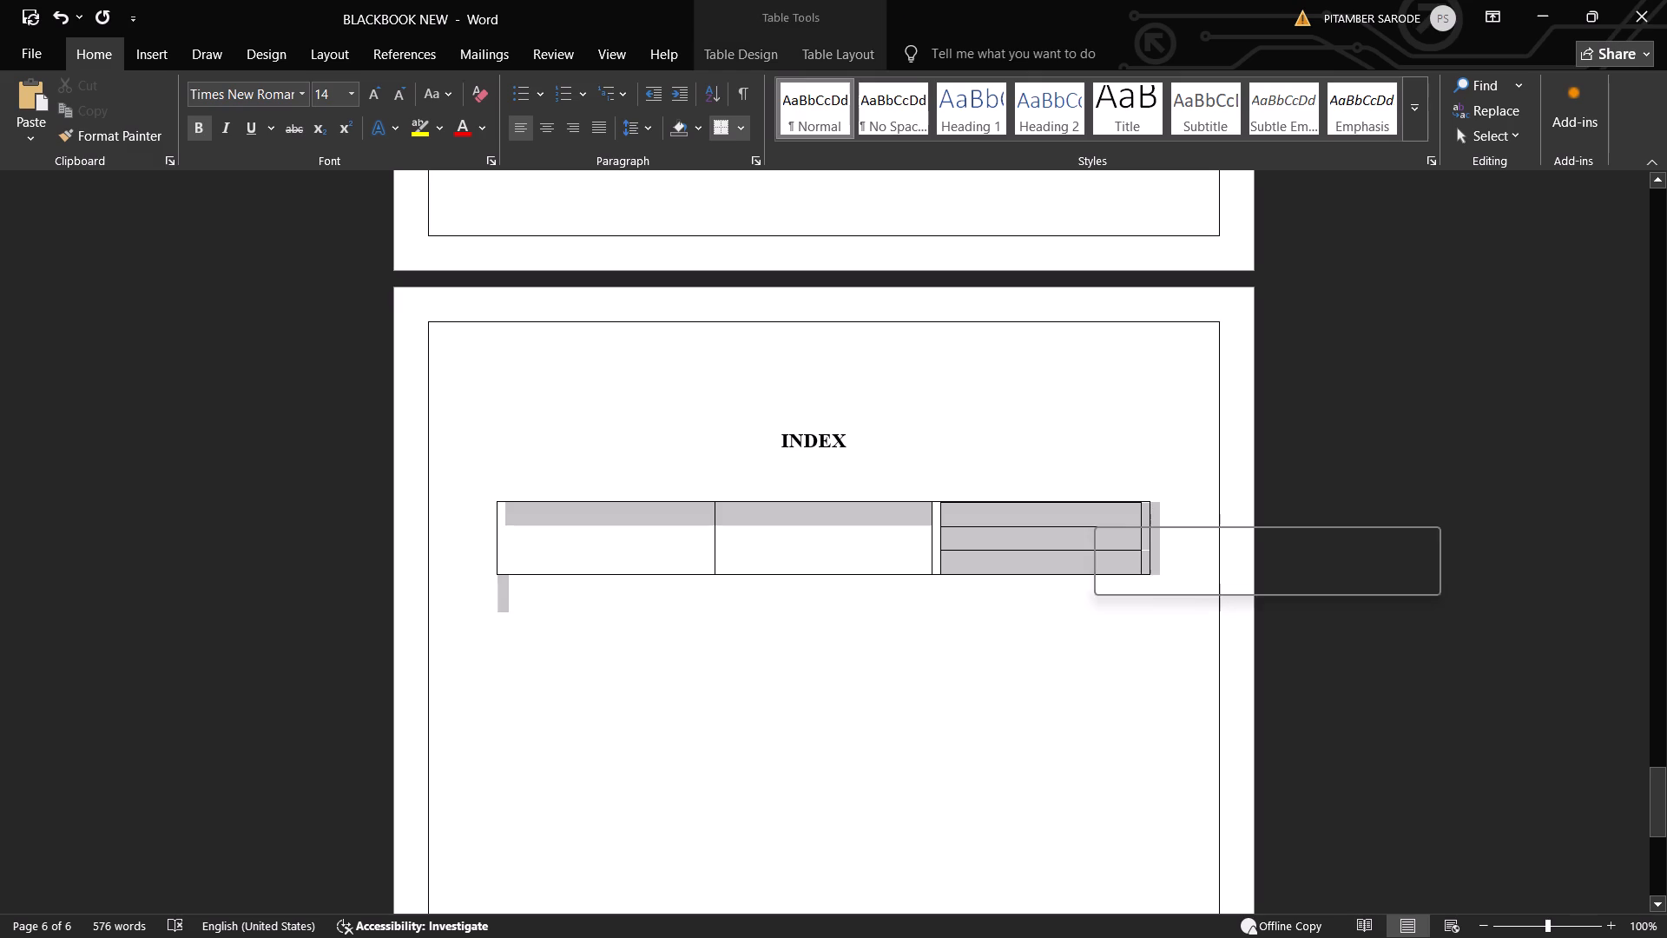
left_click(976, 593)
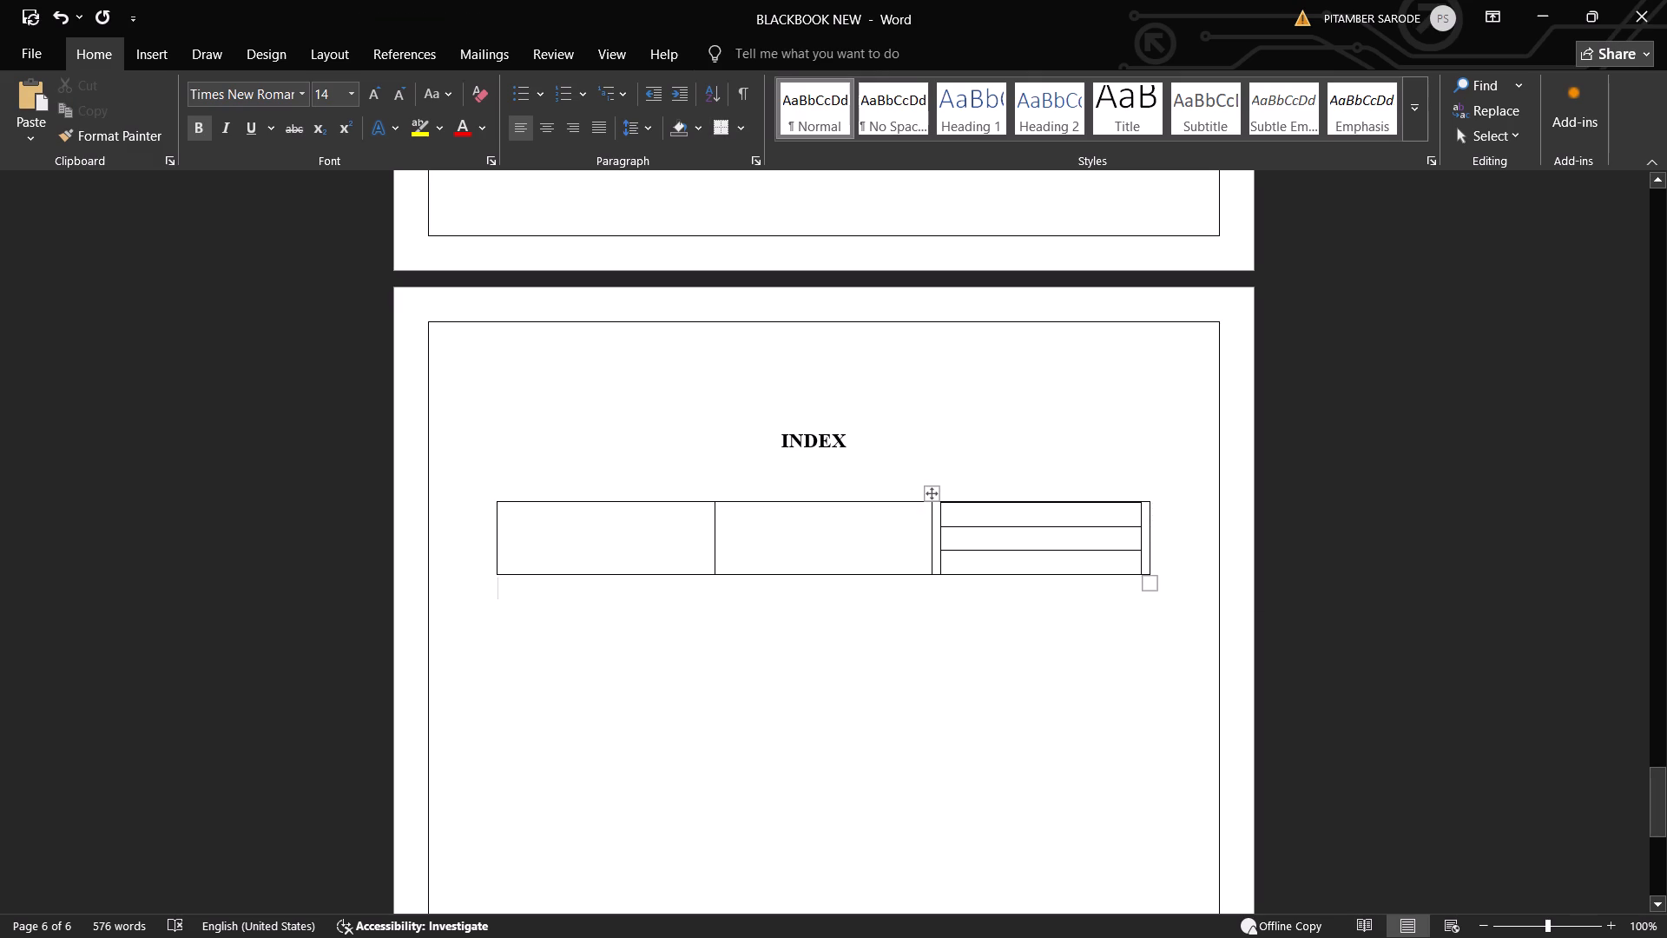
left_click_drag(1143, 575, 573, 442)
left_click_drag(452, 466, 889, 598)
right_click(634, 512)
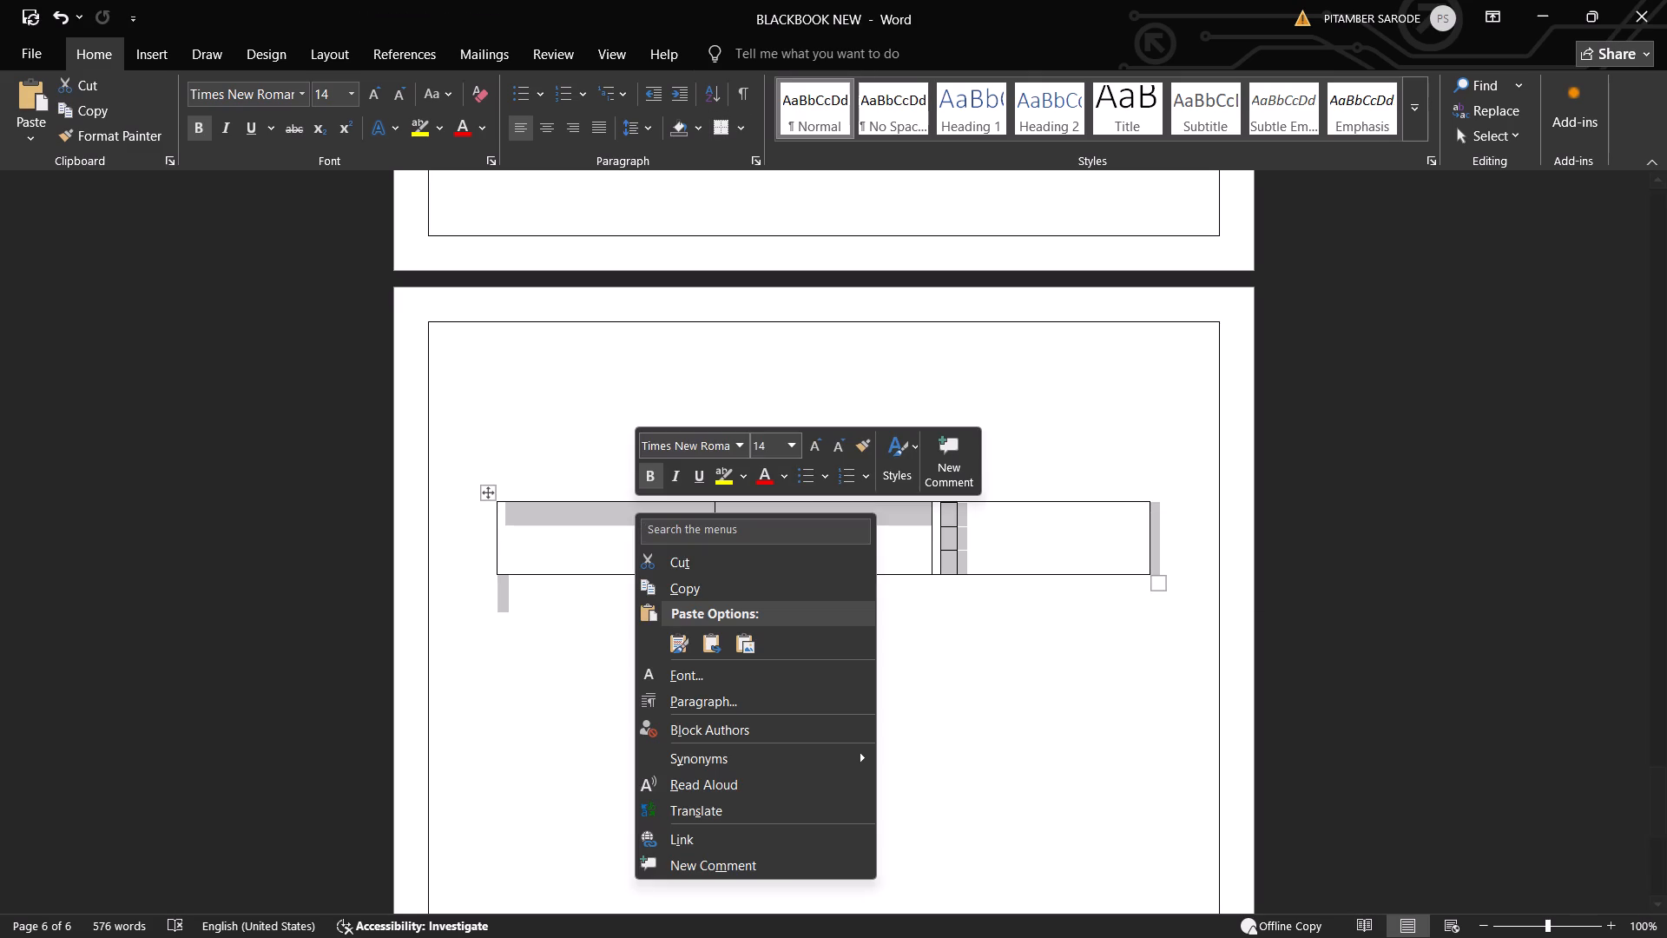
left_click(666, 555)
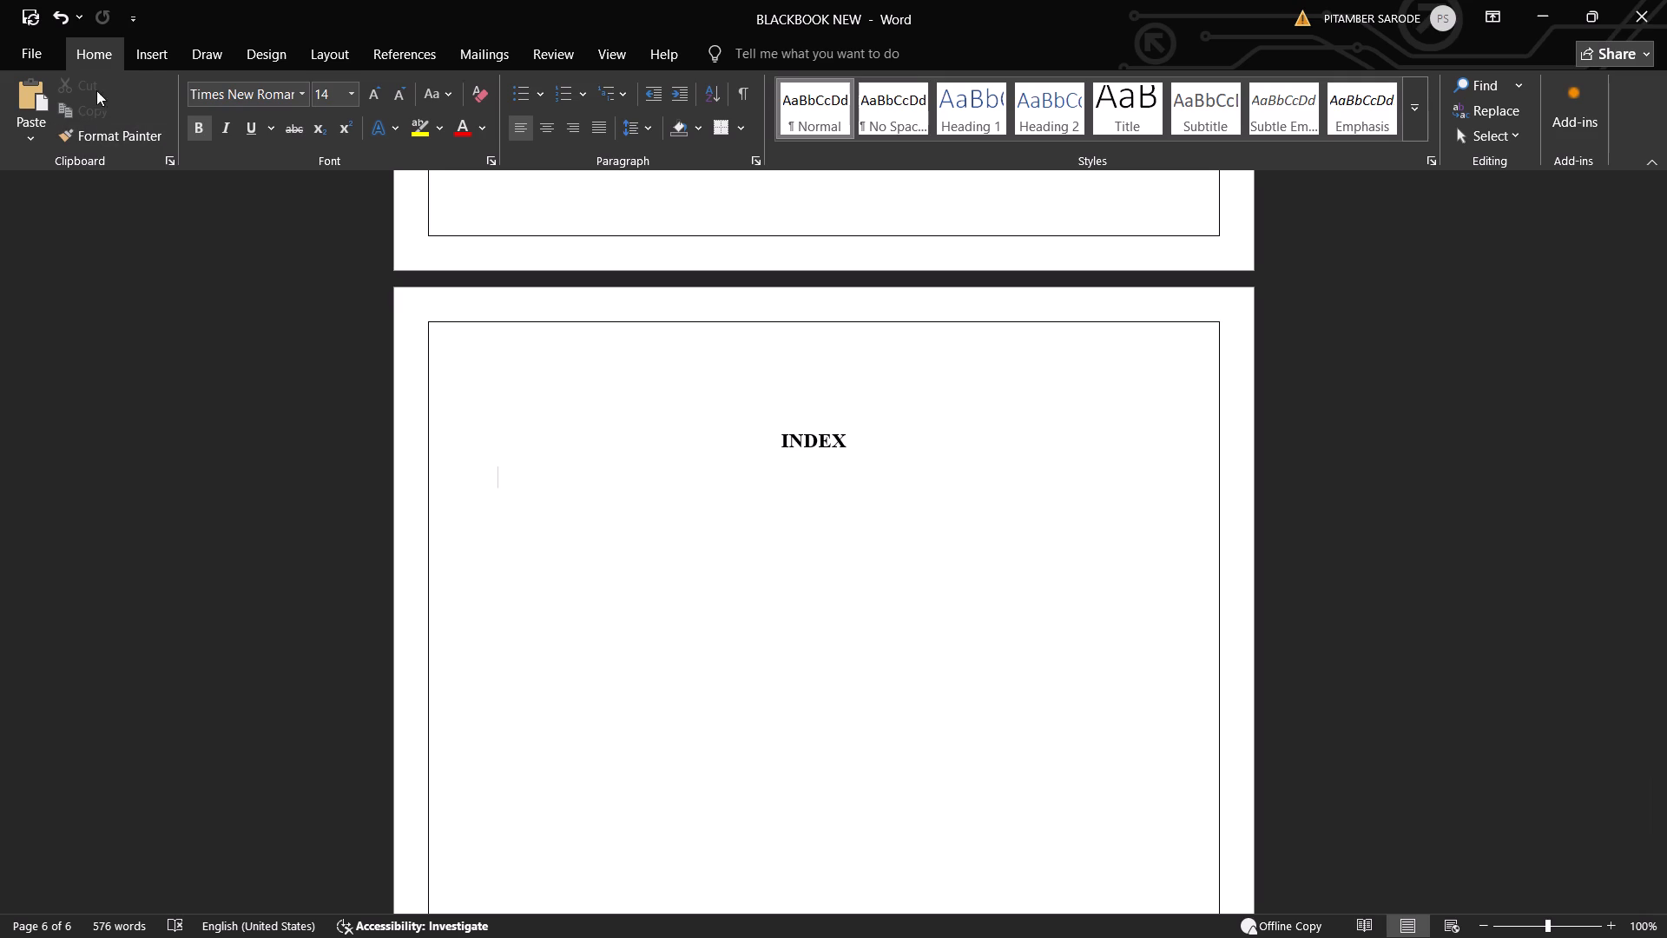
Open the Insert Table dialog for a new table below the INDEX heading.
left_click(130, 53)
left_click(204, 133)
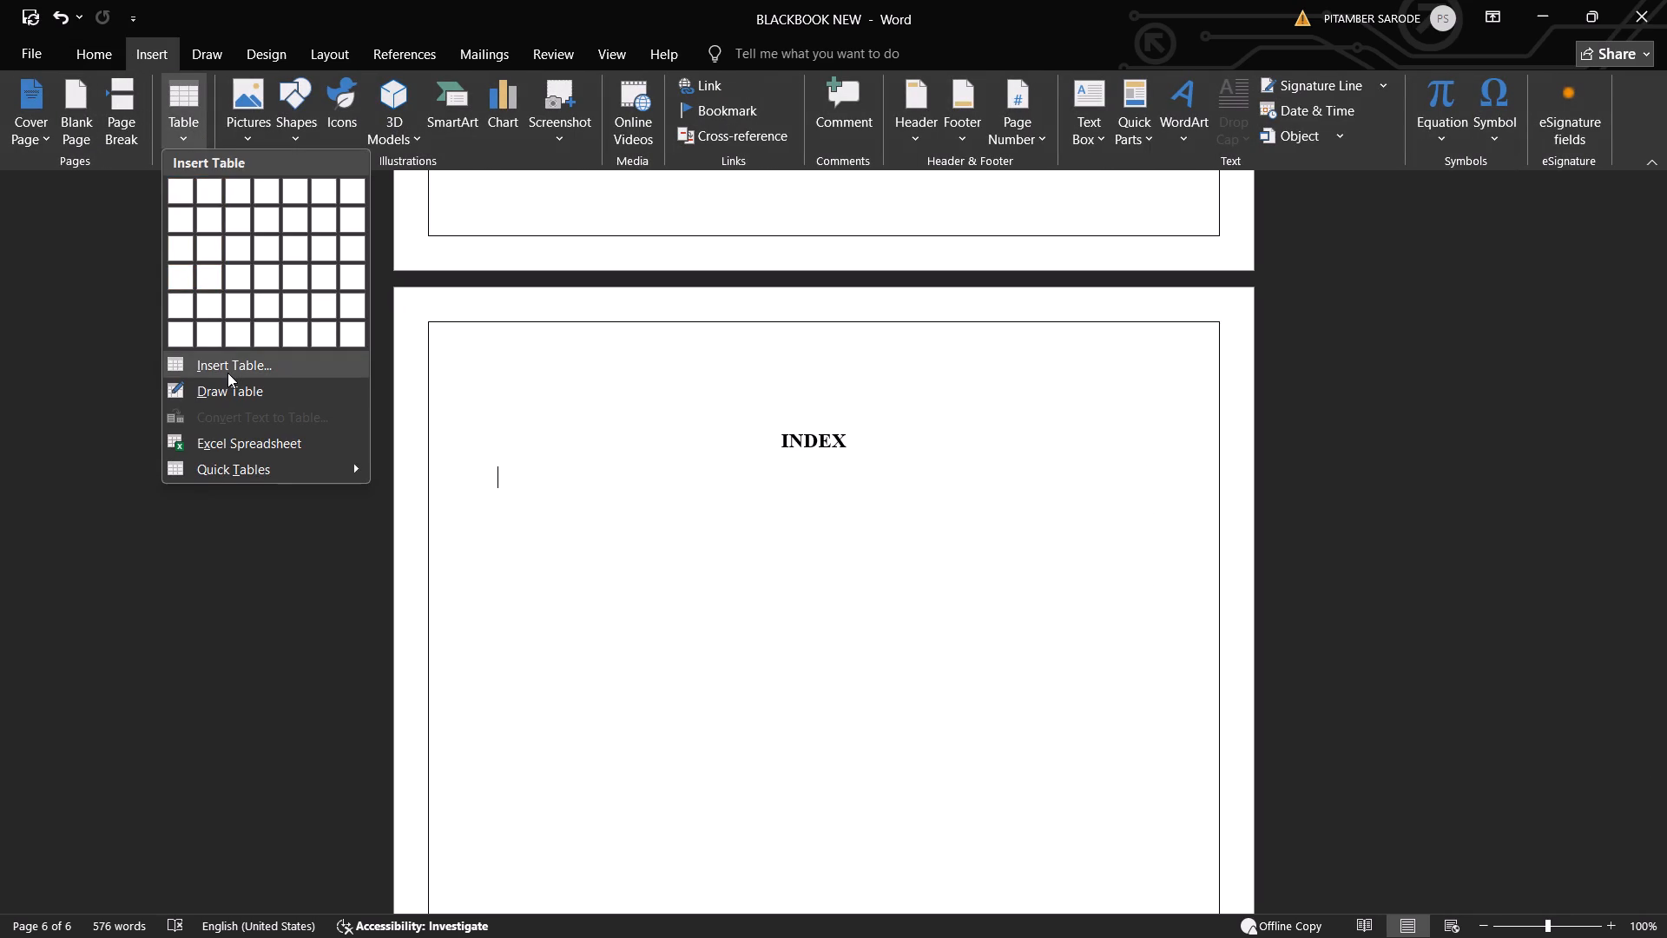
left_click(227, 373)
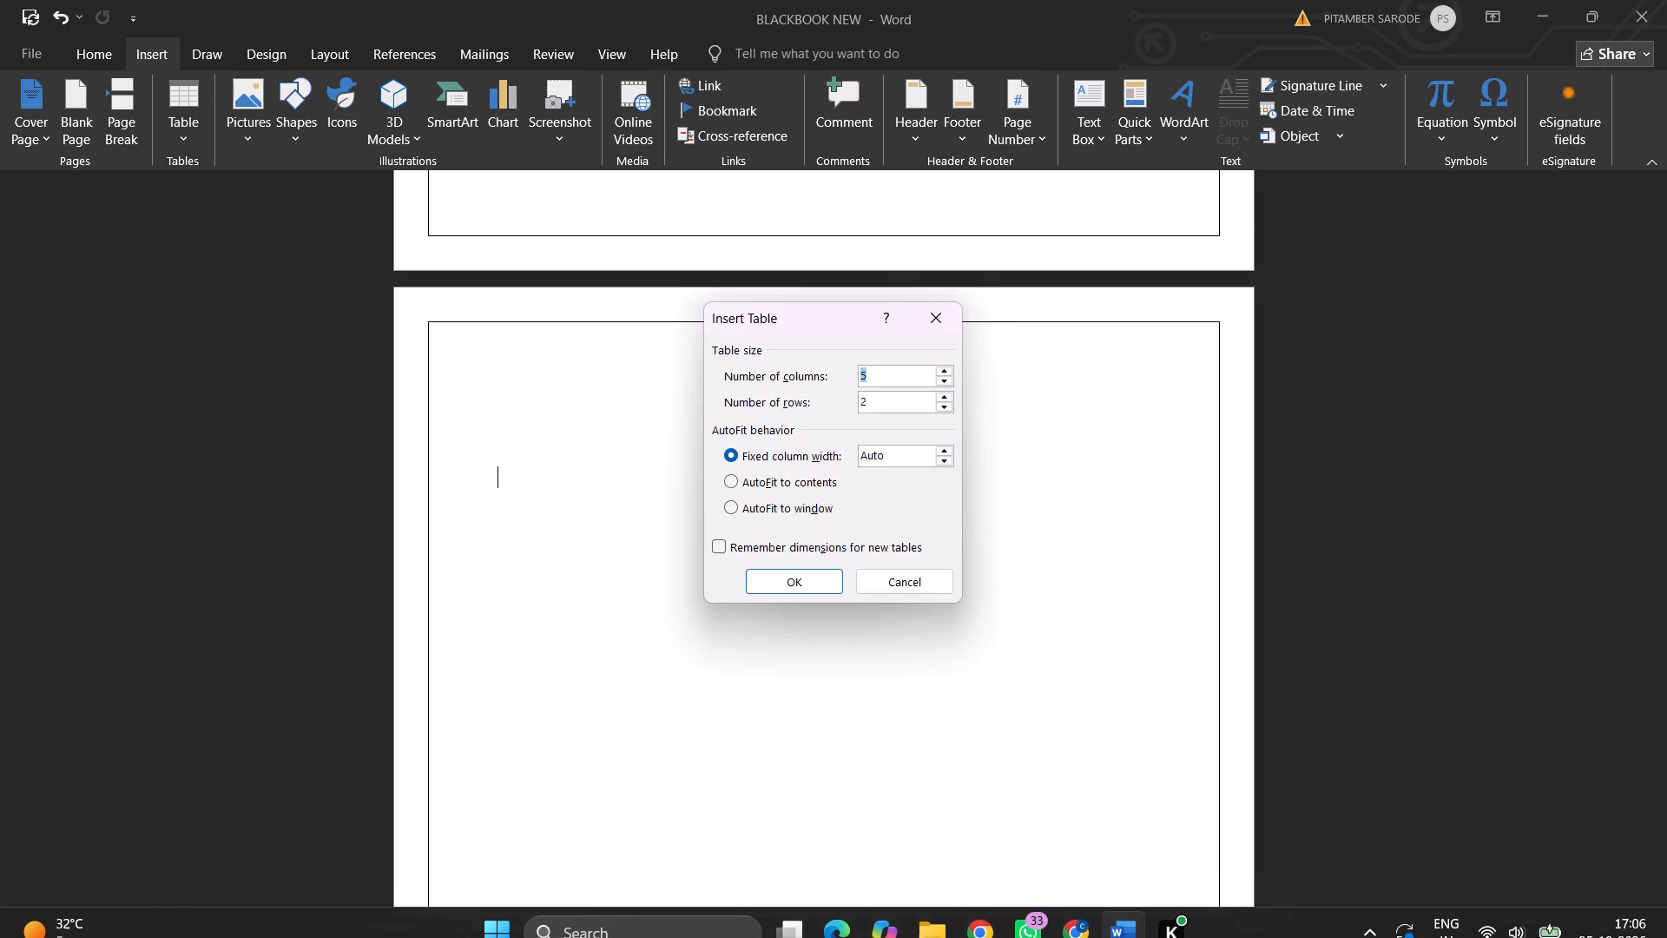
Insert a table with 3 columns and 13 rows below the INDEX heading, keeping the fixed automatic column width.
key("BackSpace")
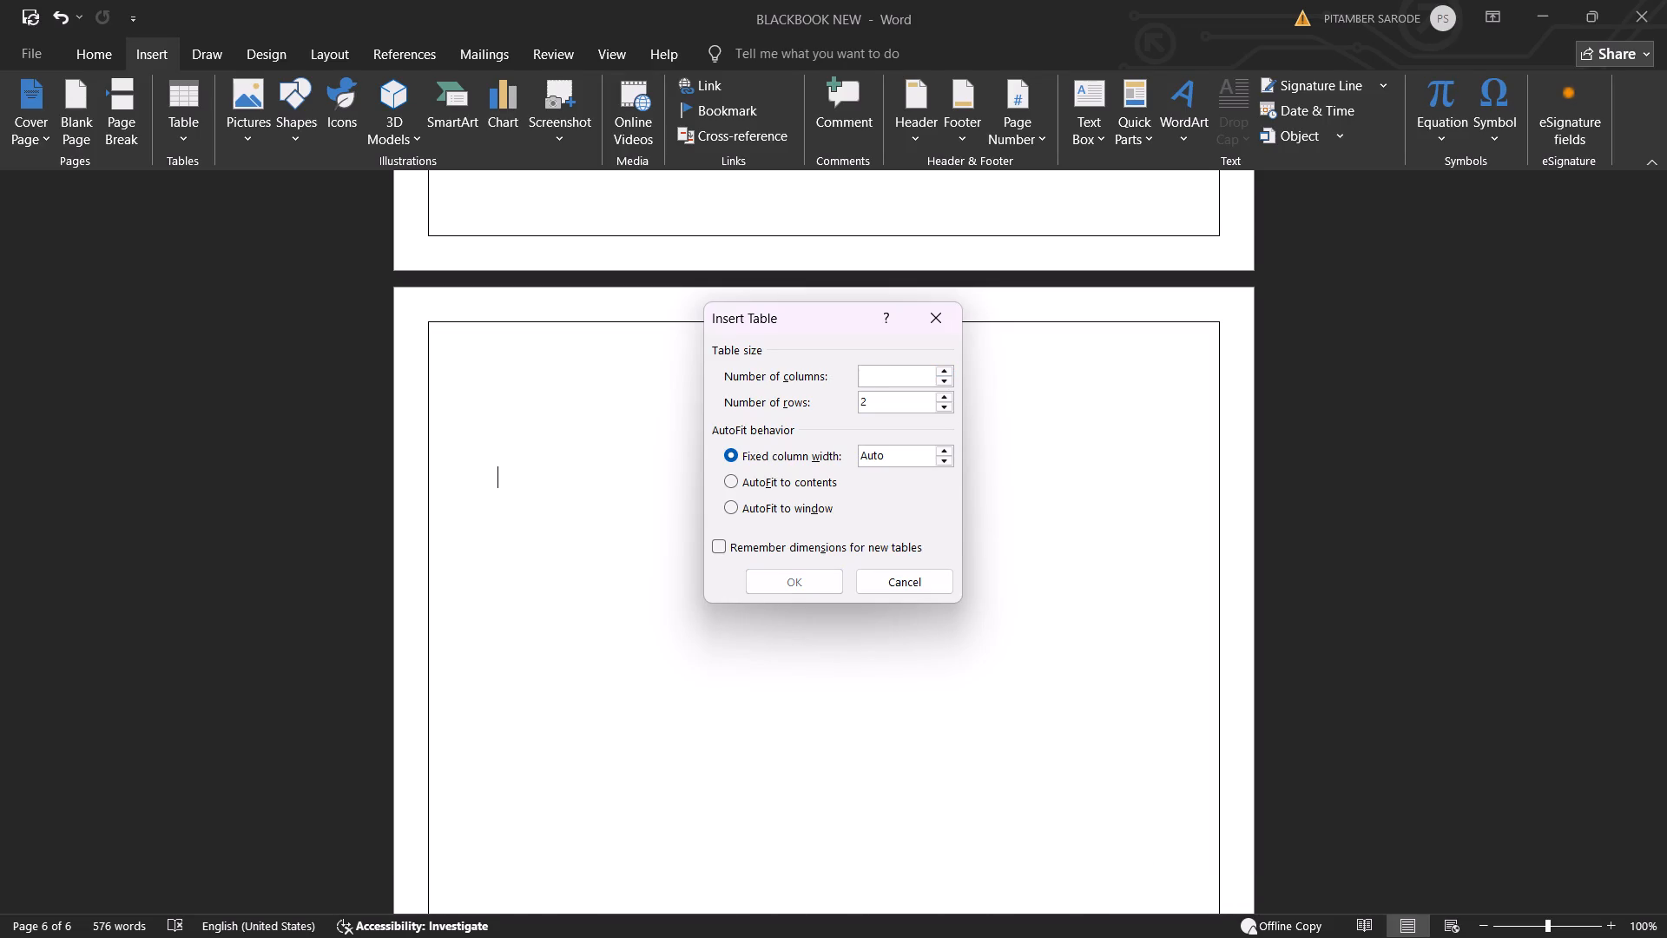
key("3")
scroll(912, 383, "up", 1)
left_click(873, 396)
key("BackSpace")
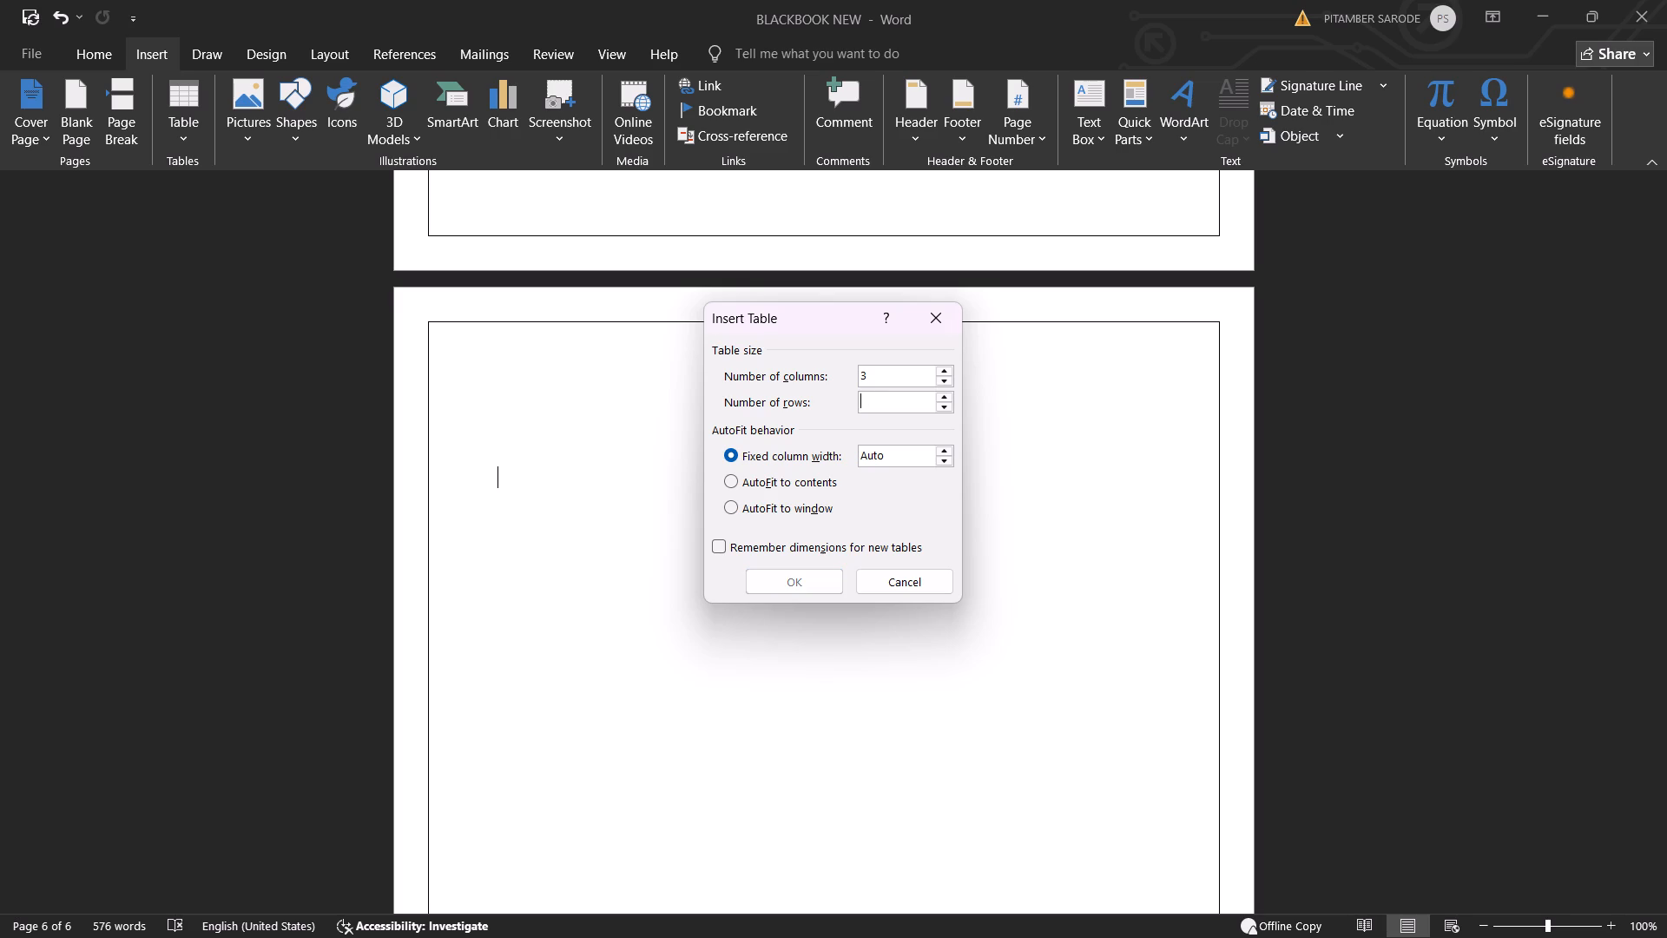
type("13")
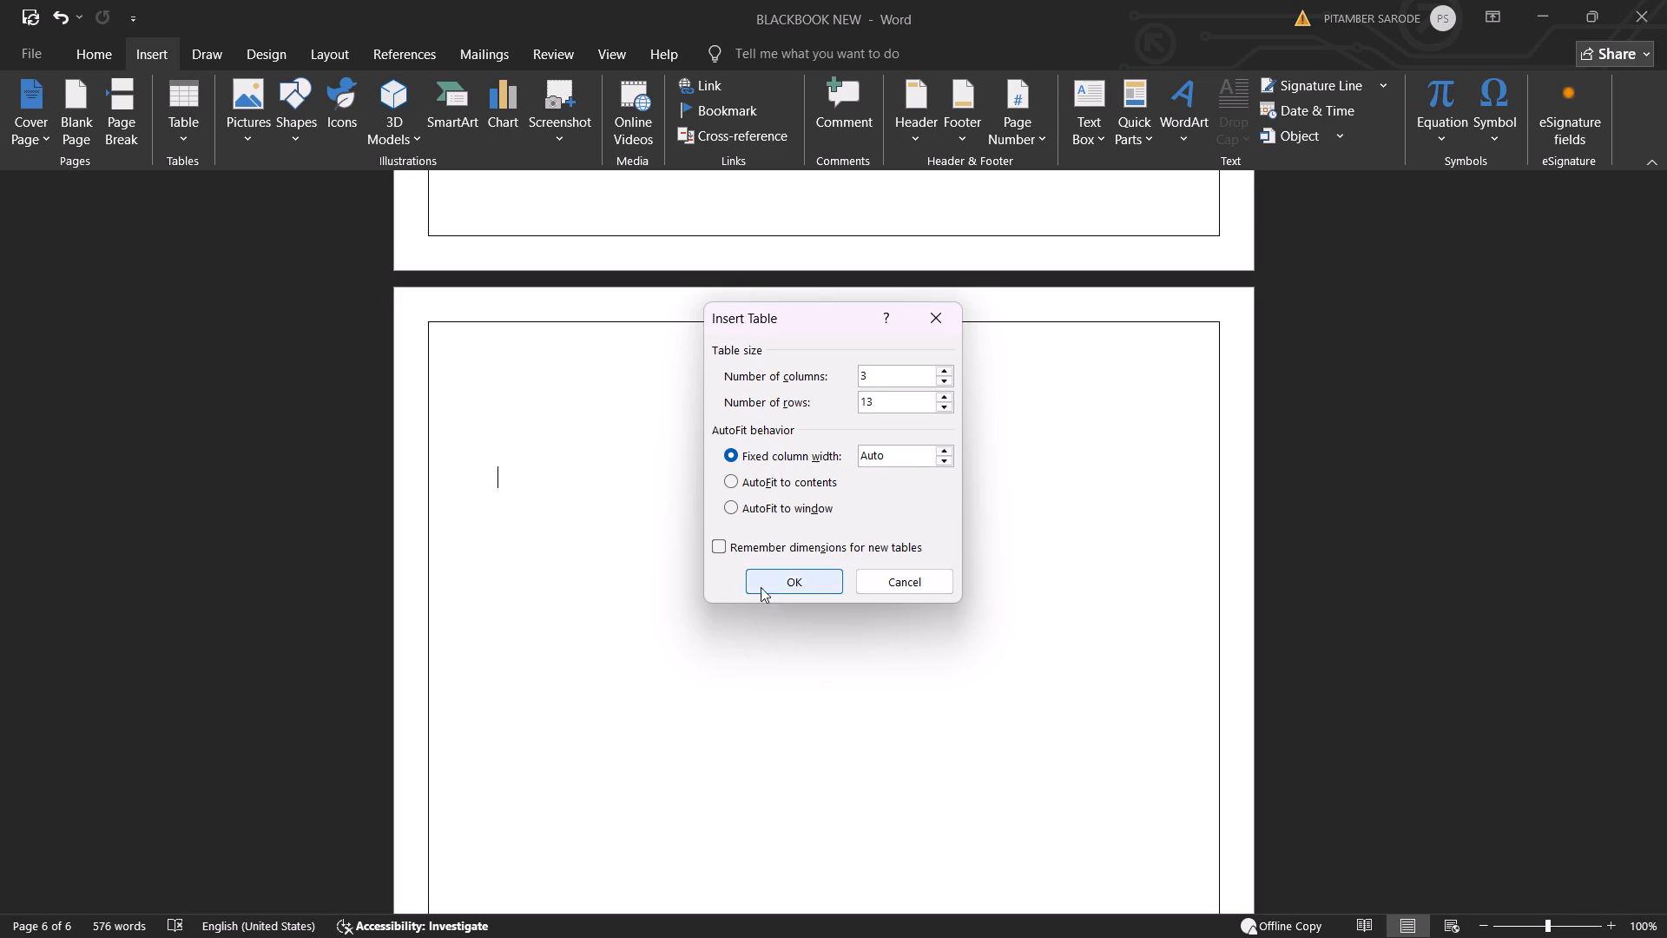
left_click(797, 581)
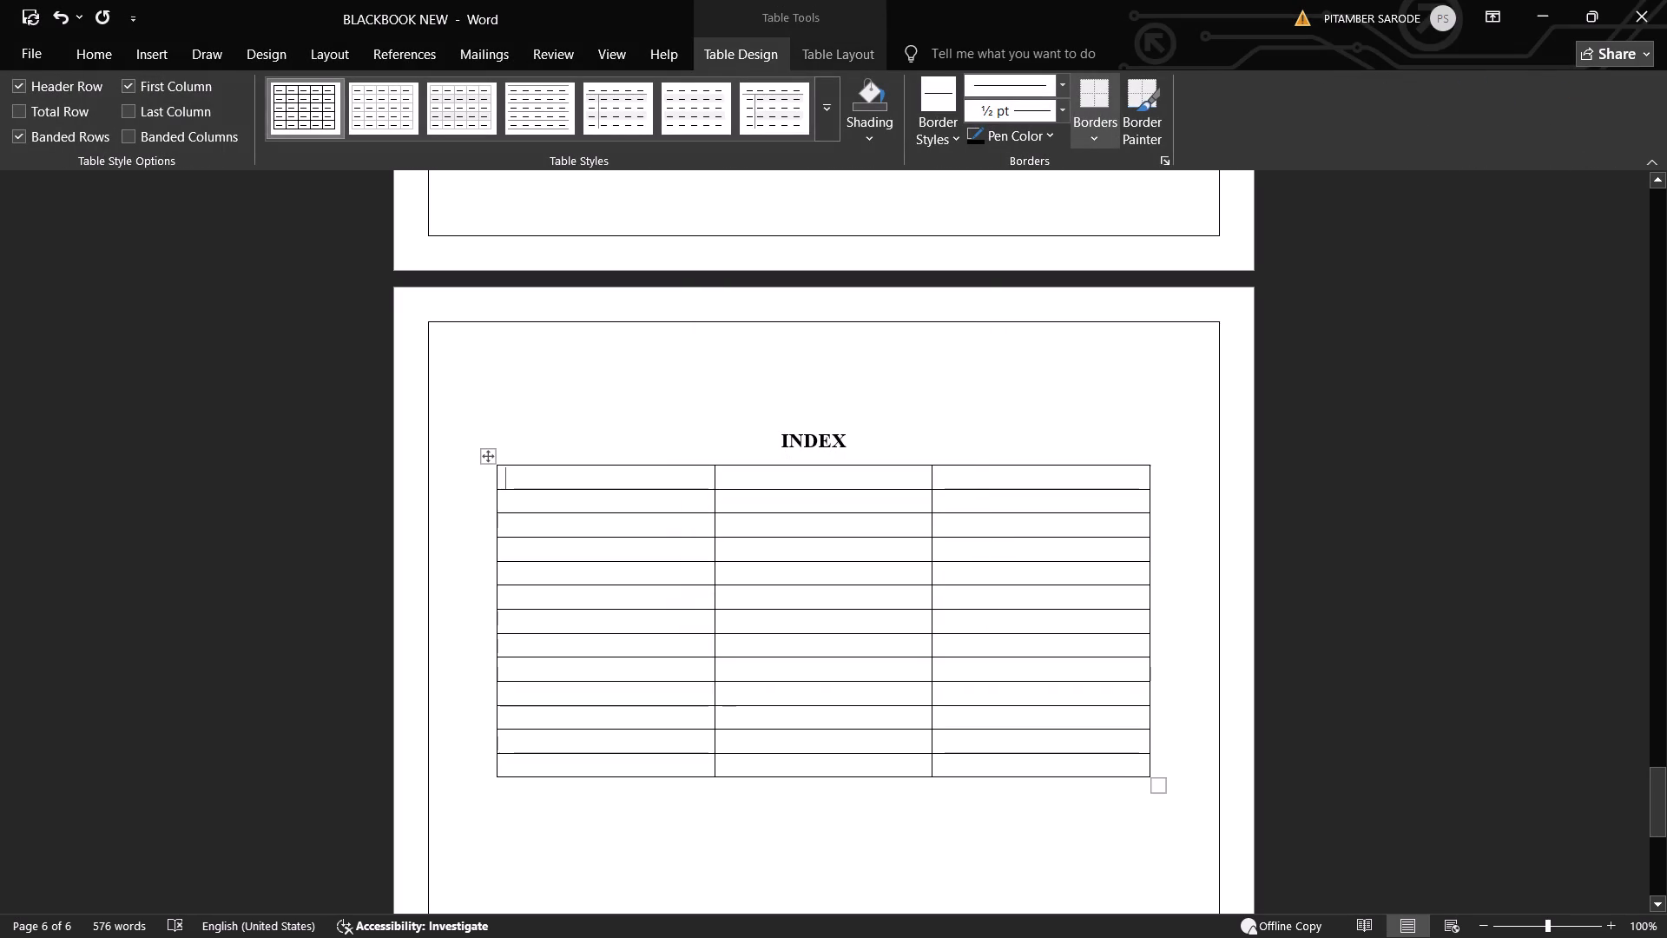
Enlarge the whole table downward and slightly wider, making its rows taller to fill most of the page below the INDEX heading.
left_click_drag(1163, 784, 1164, 898)
scroll(1164, 781, "down", 2)
left_click_drag(1175, 793, 1174, 875)
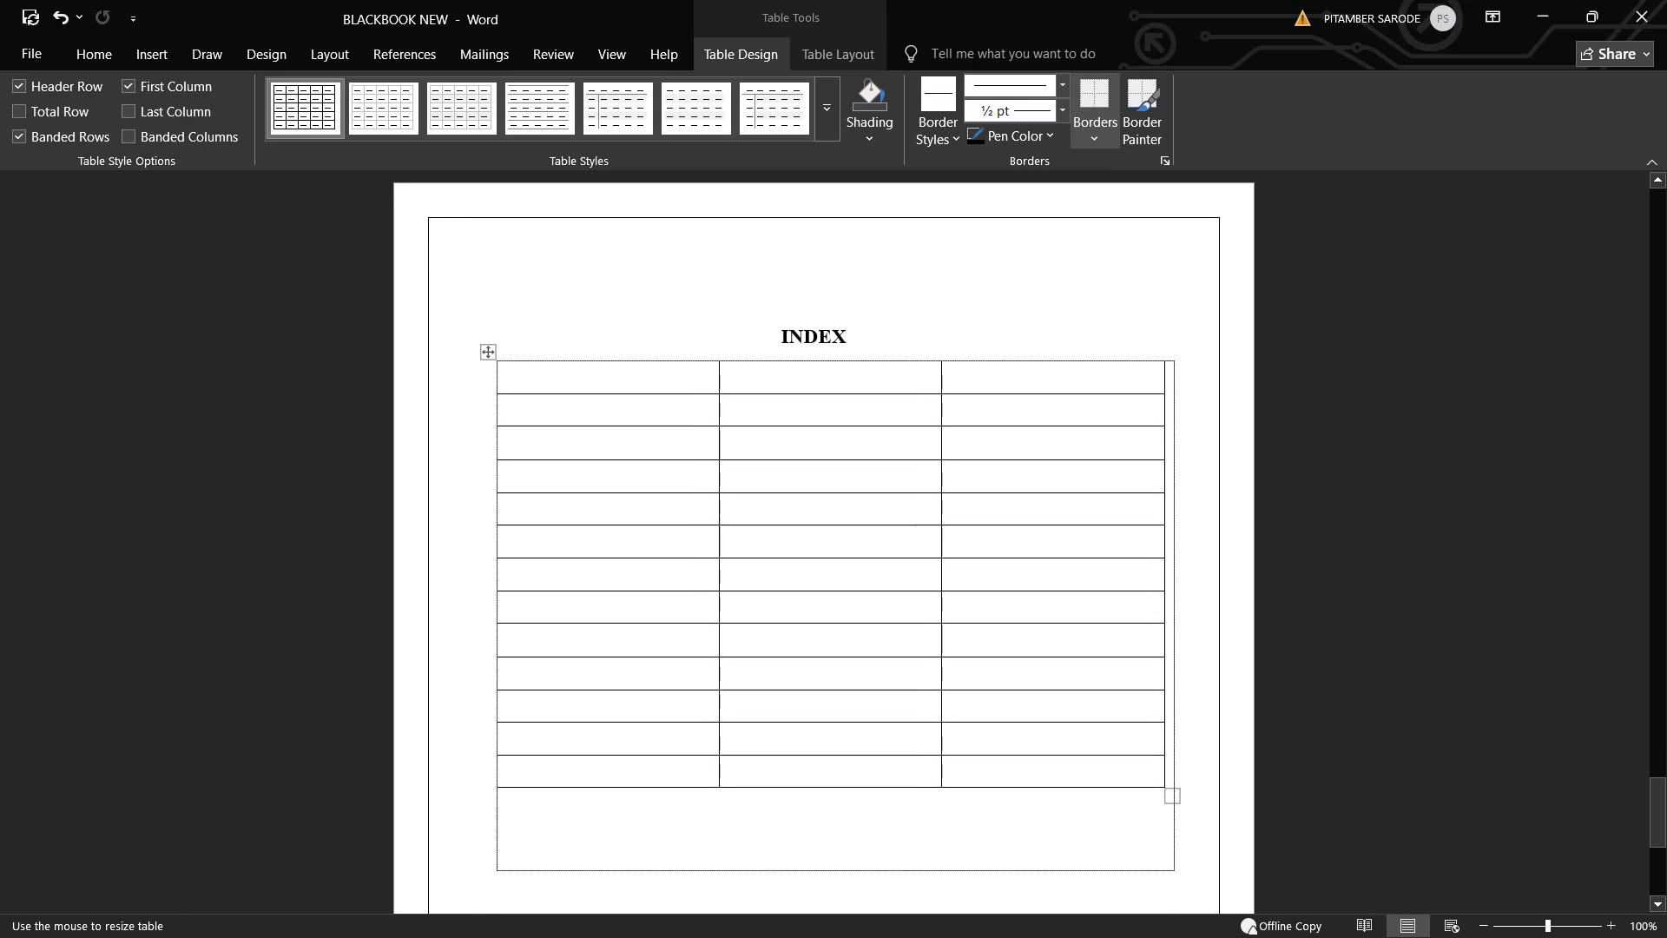
left_click_drag(1174, 875, 1173, 911)
scroll(1108, 669, "down", 1)
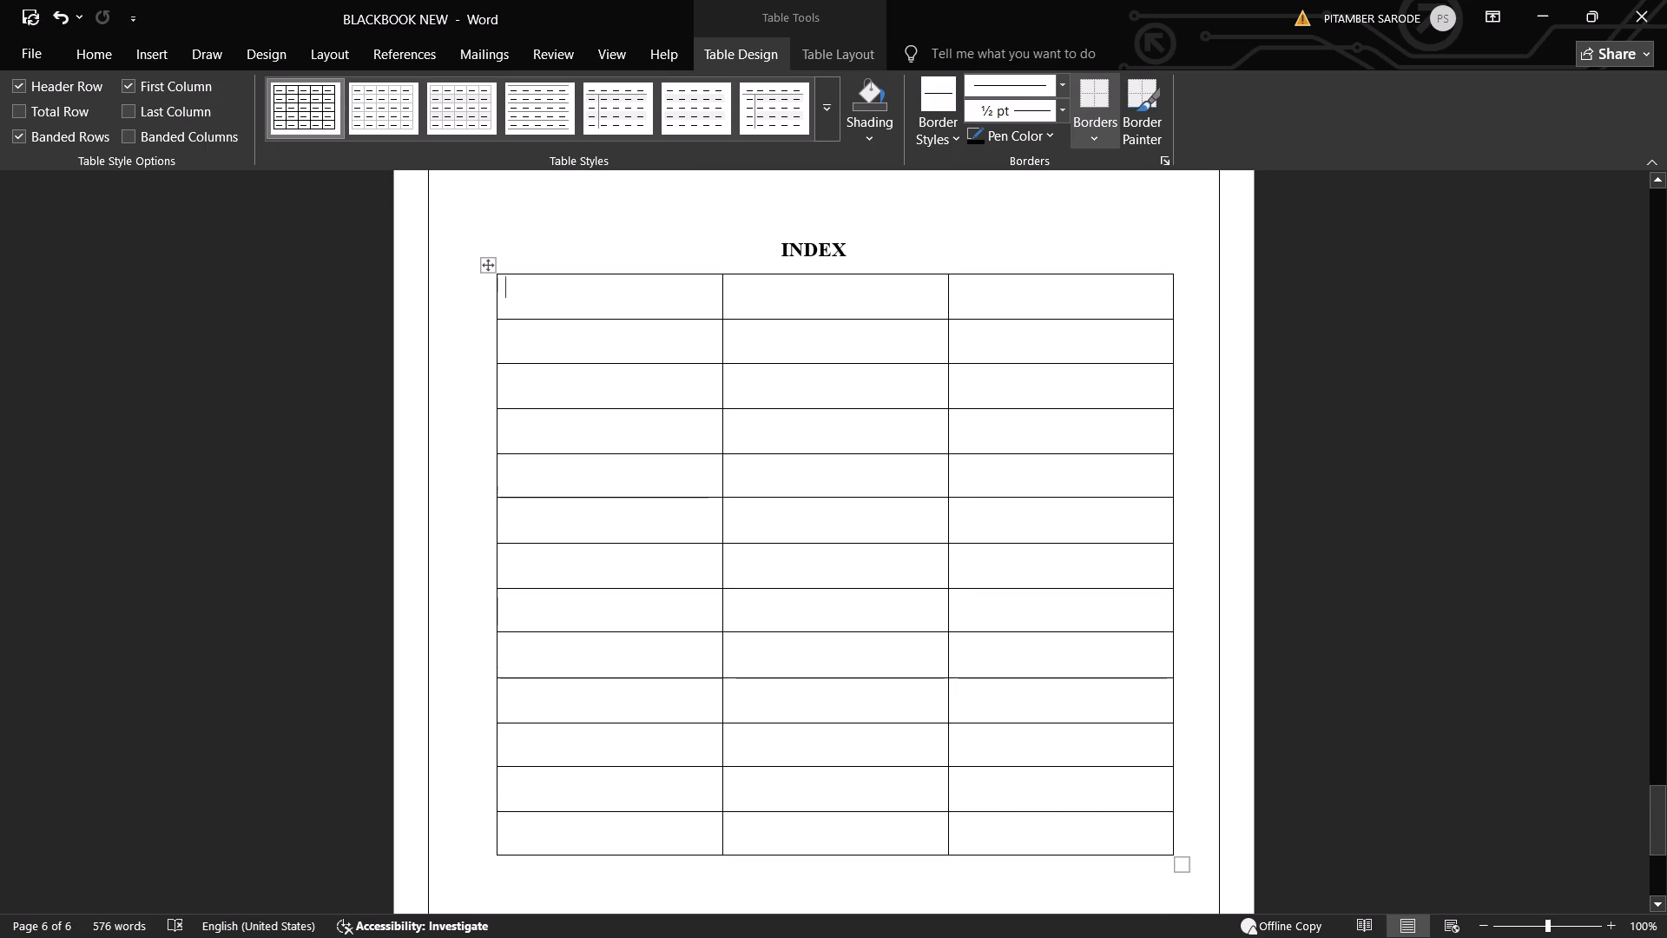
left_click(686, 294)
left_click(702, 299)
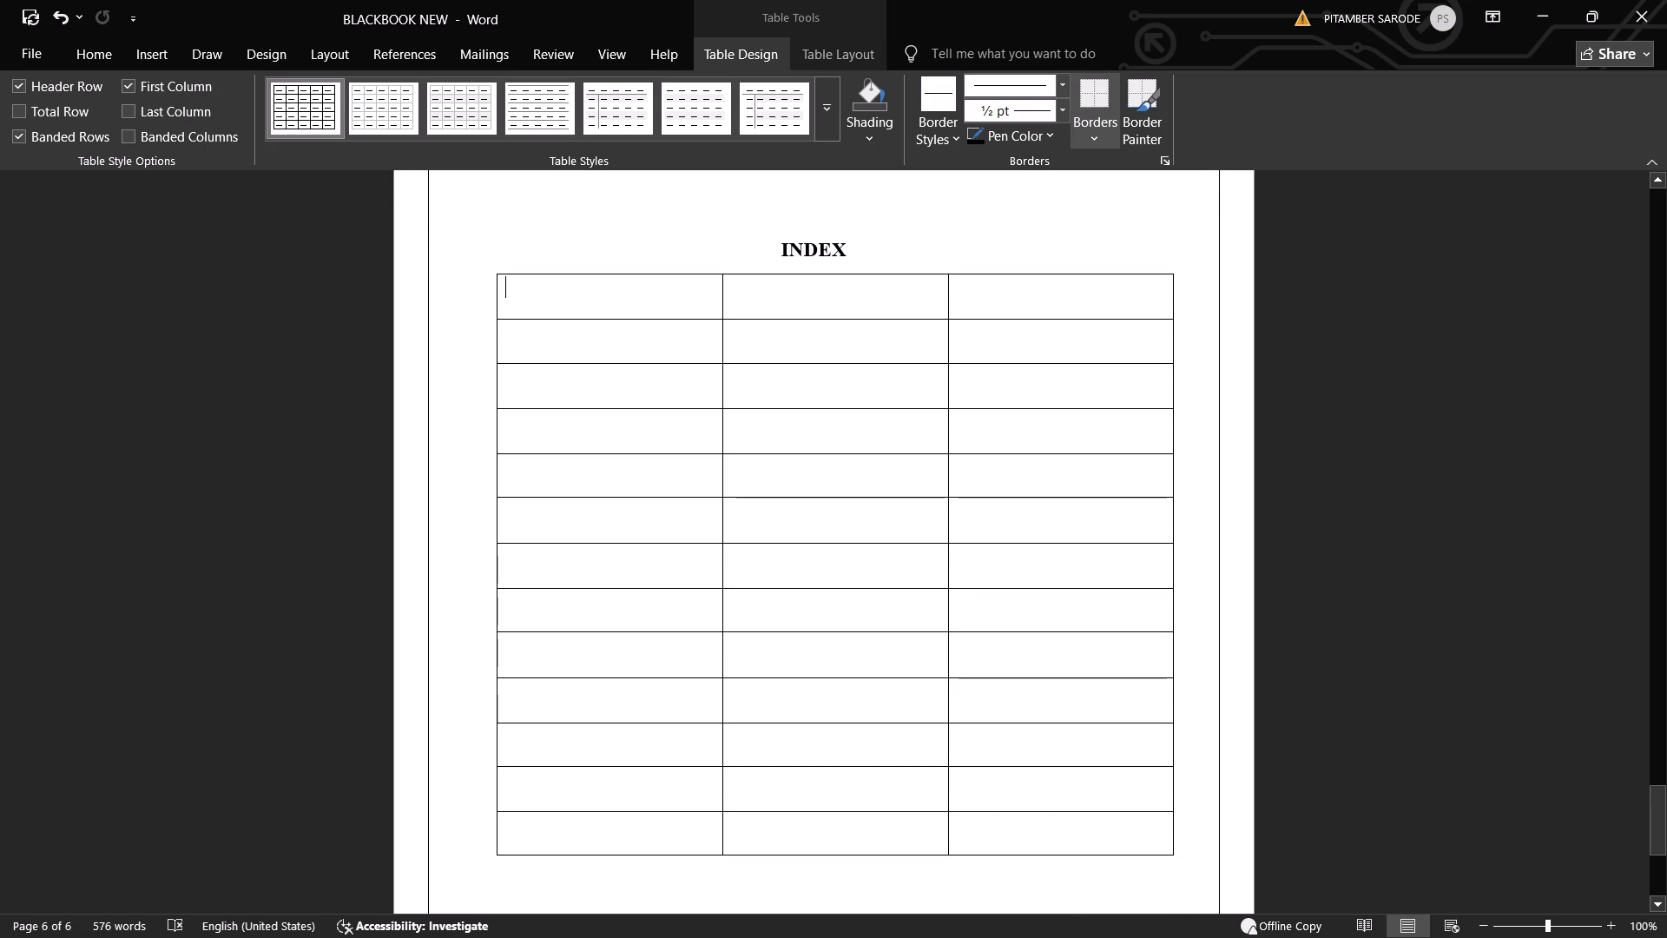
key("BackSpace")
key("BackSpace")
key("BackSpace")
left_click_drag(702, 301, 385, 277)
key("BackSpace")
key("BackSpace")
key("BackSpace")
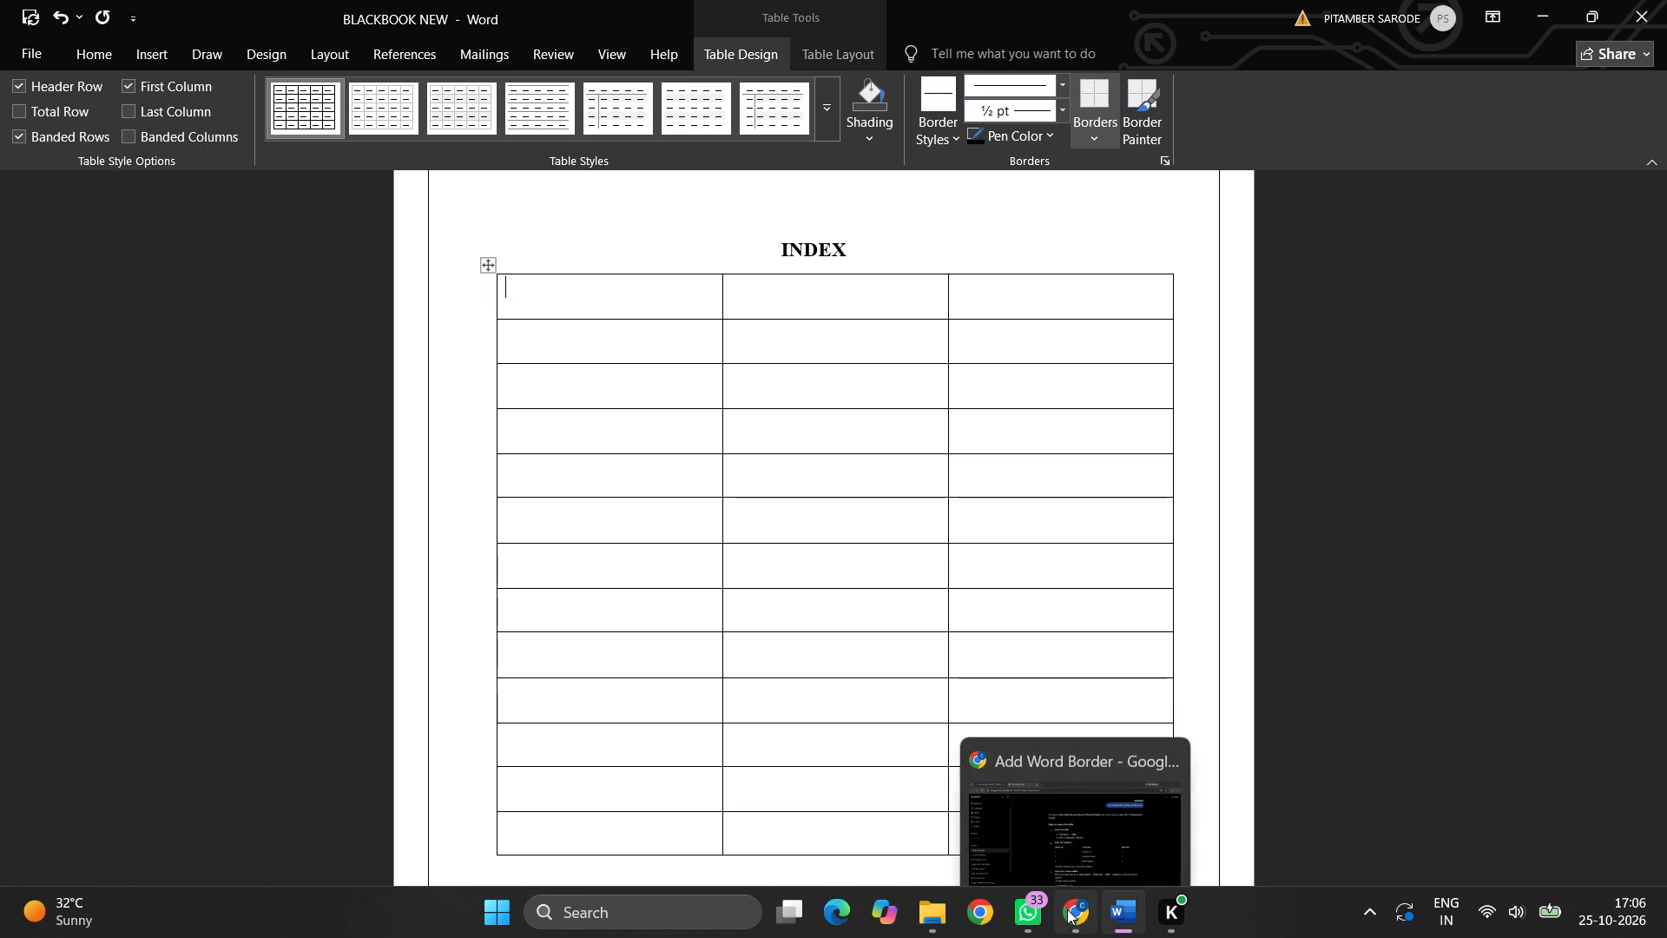
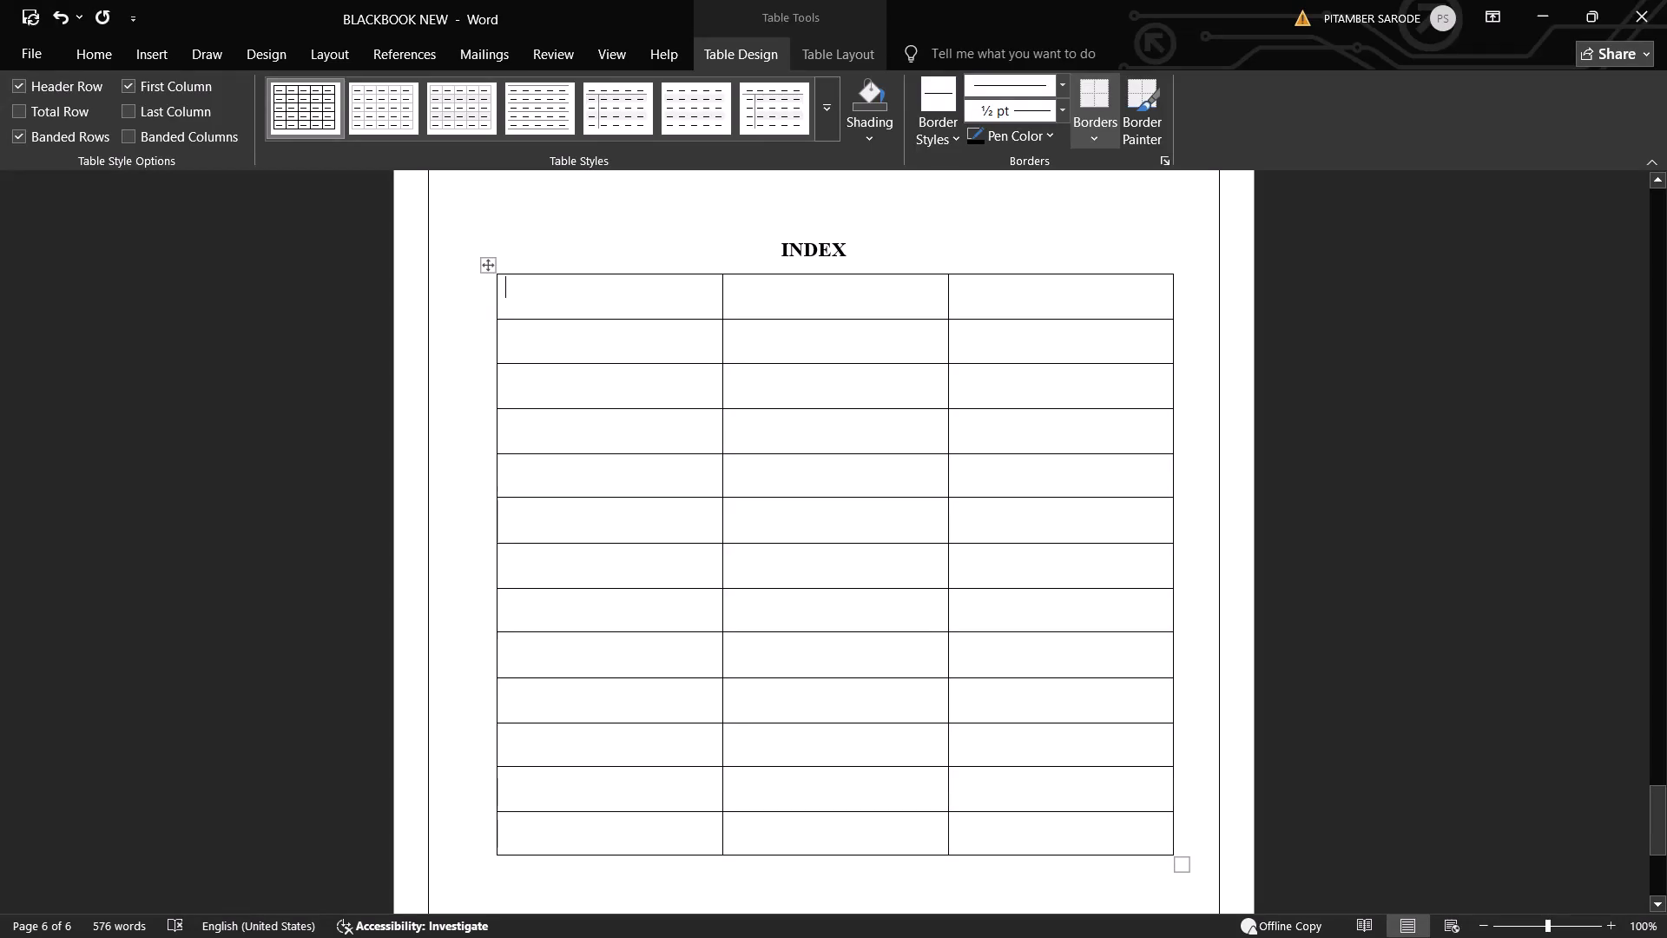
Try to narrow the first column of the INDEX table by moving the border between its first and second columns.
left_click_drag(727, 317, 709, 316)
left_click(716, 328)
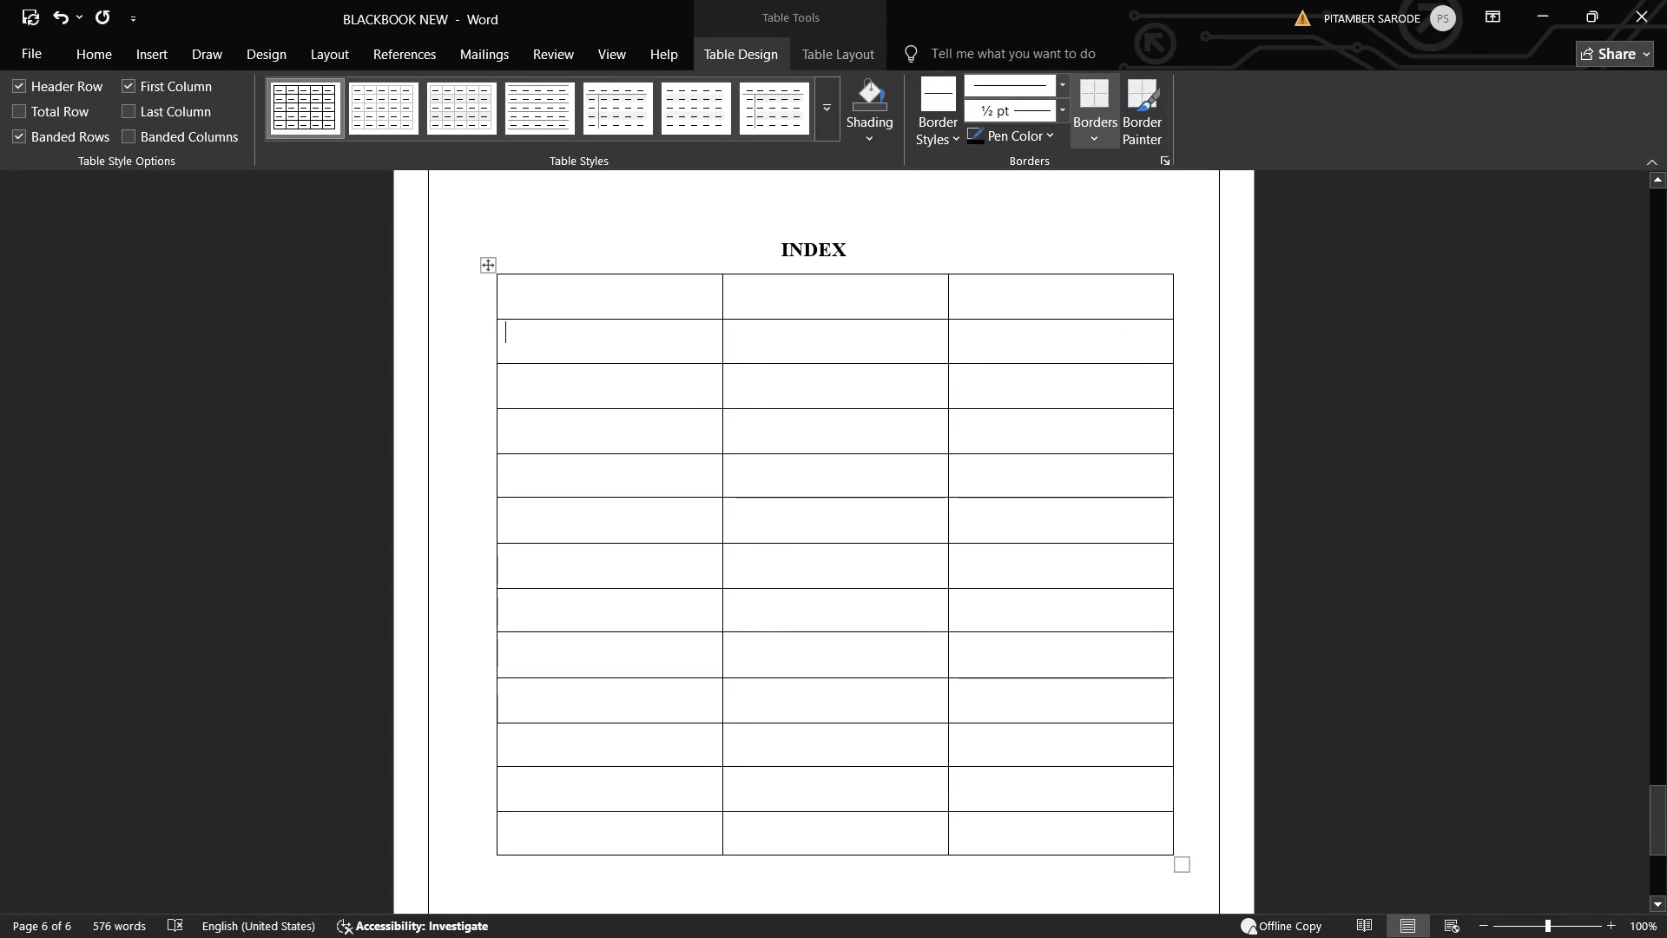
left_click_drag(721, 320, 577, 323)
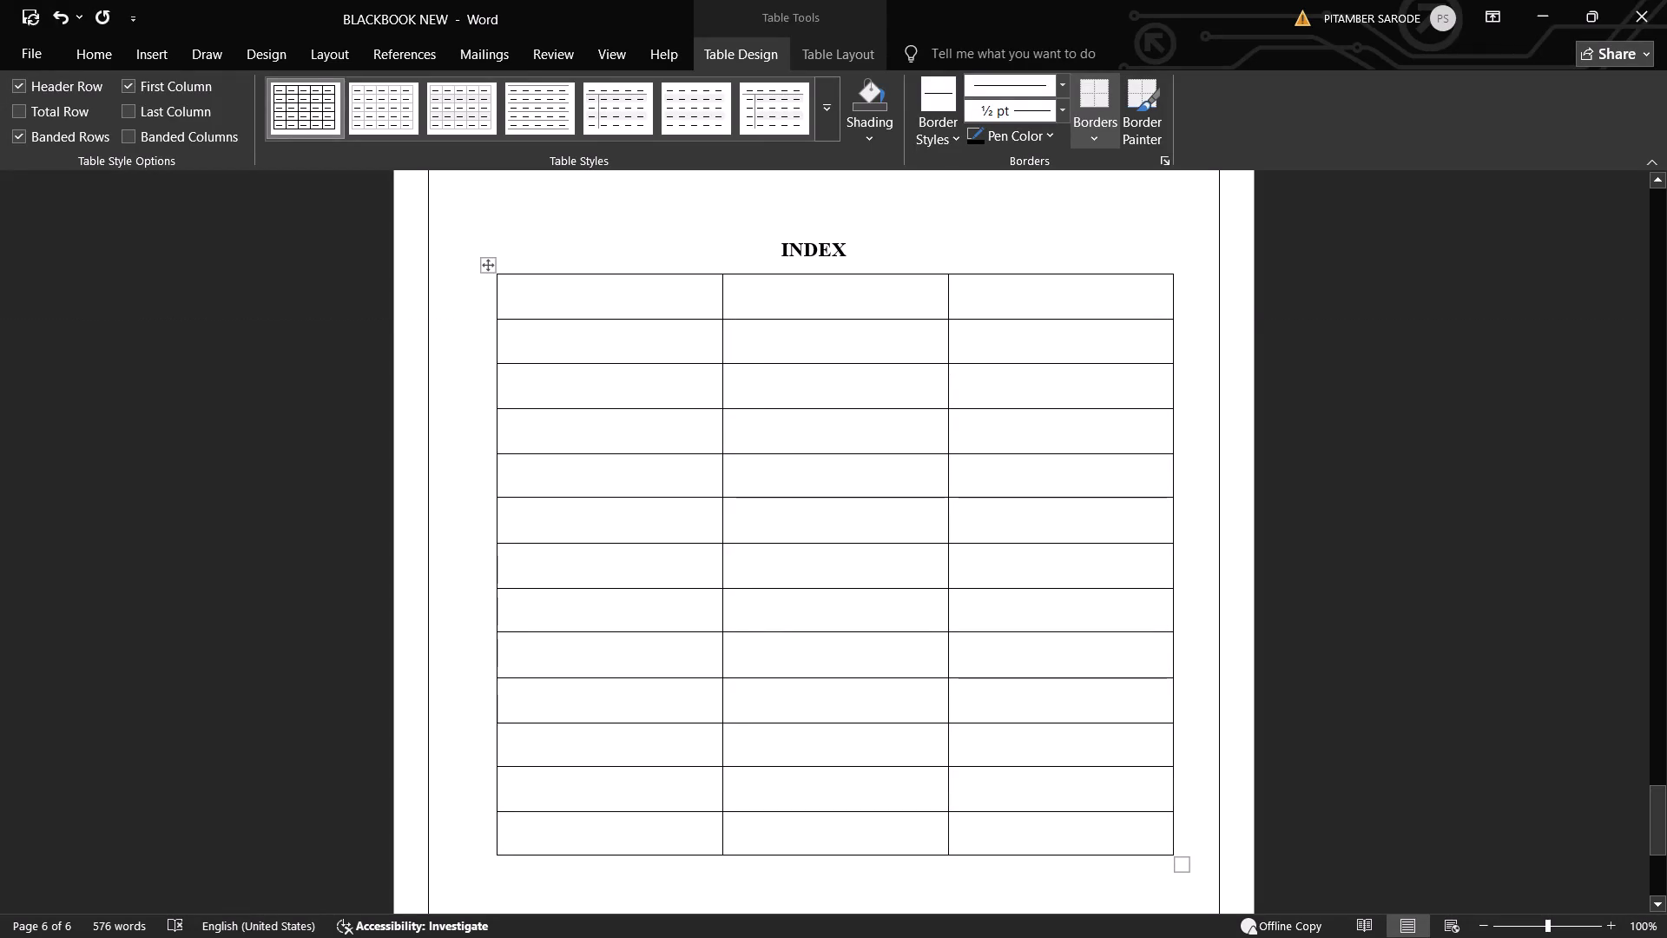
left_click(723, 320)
Narrow the first and third columns of the table below INDEX so the middle column becomes the widest.
left_click_drag(947, 317, 1025, 326)
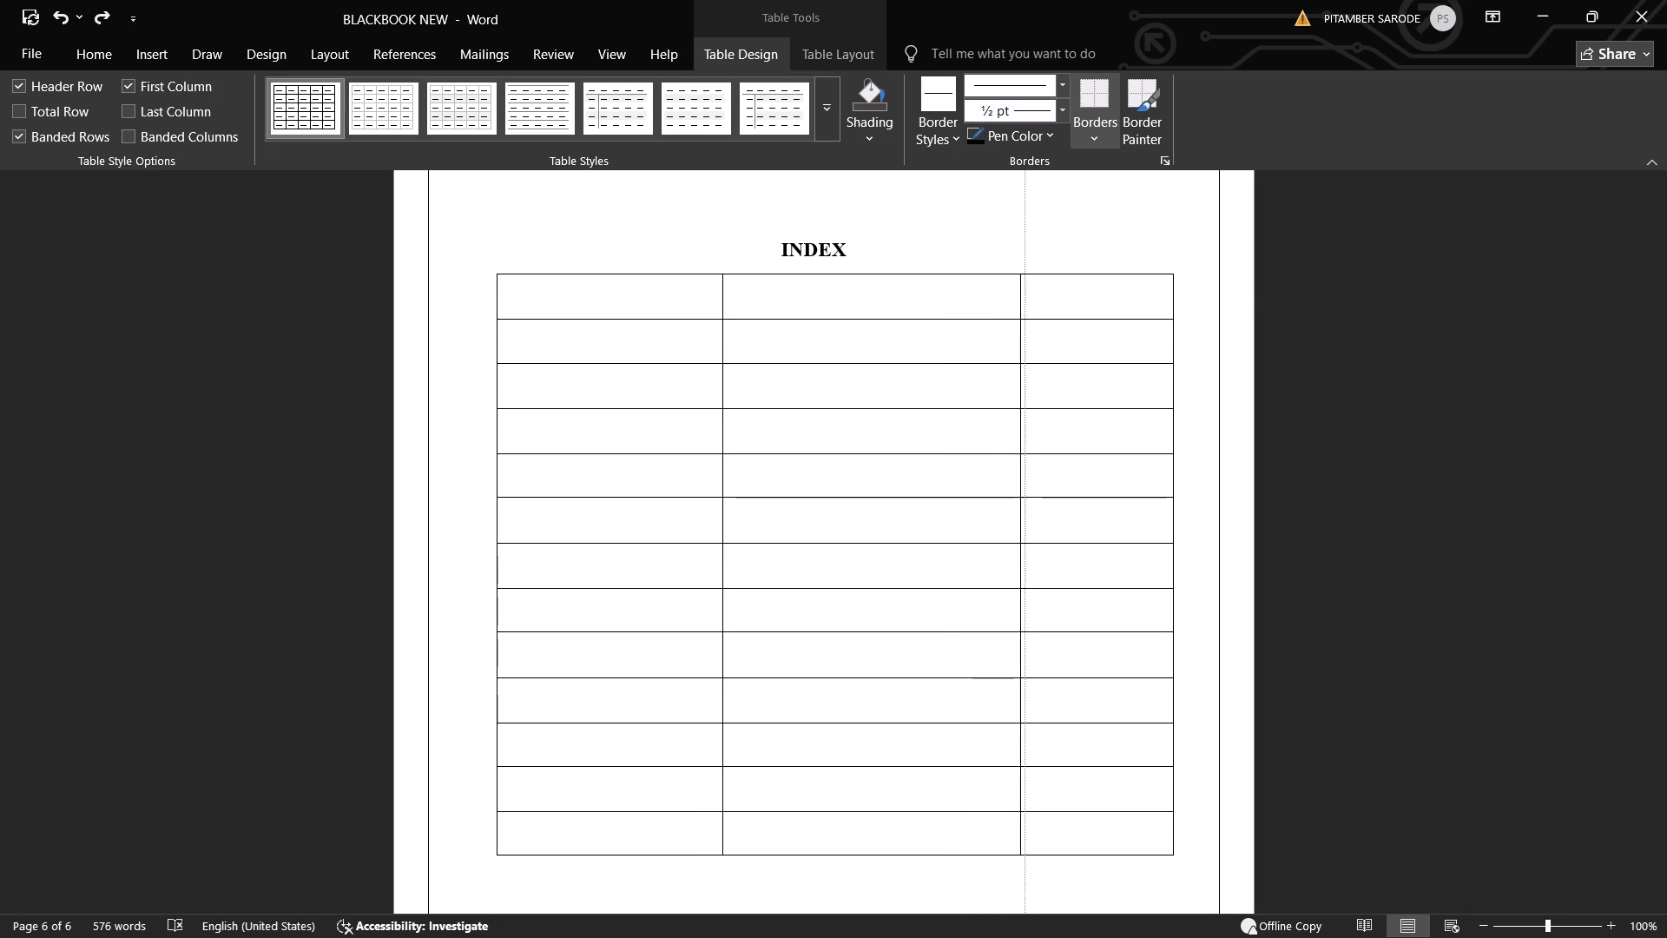
left_click_drag(1025, 326, 1085, 340)
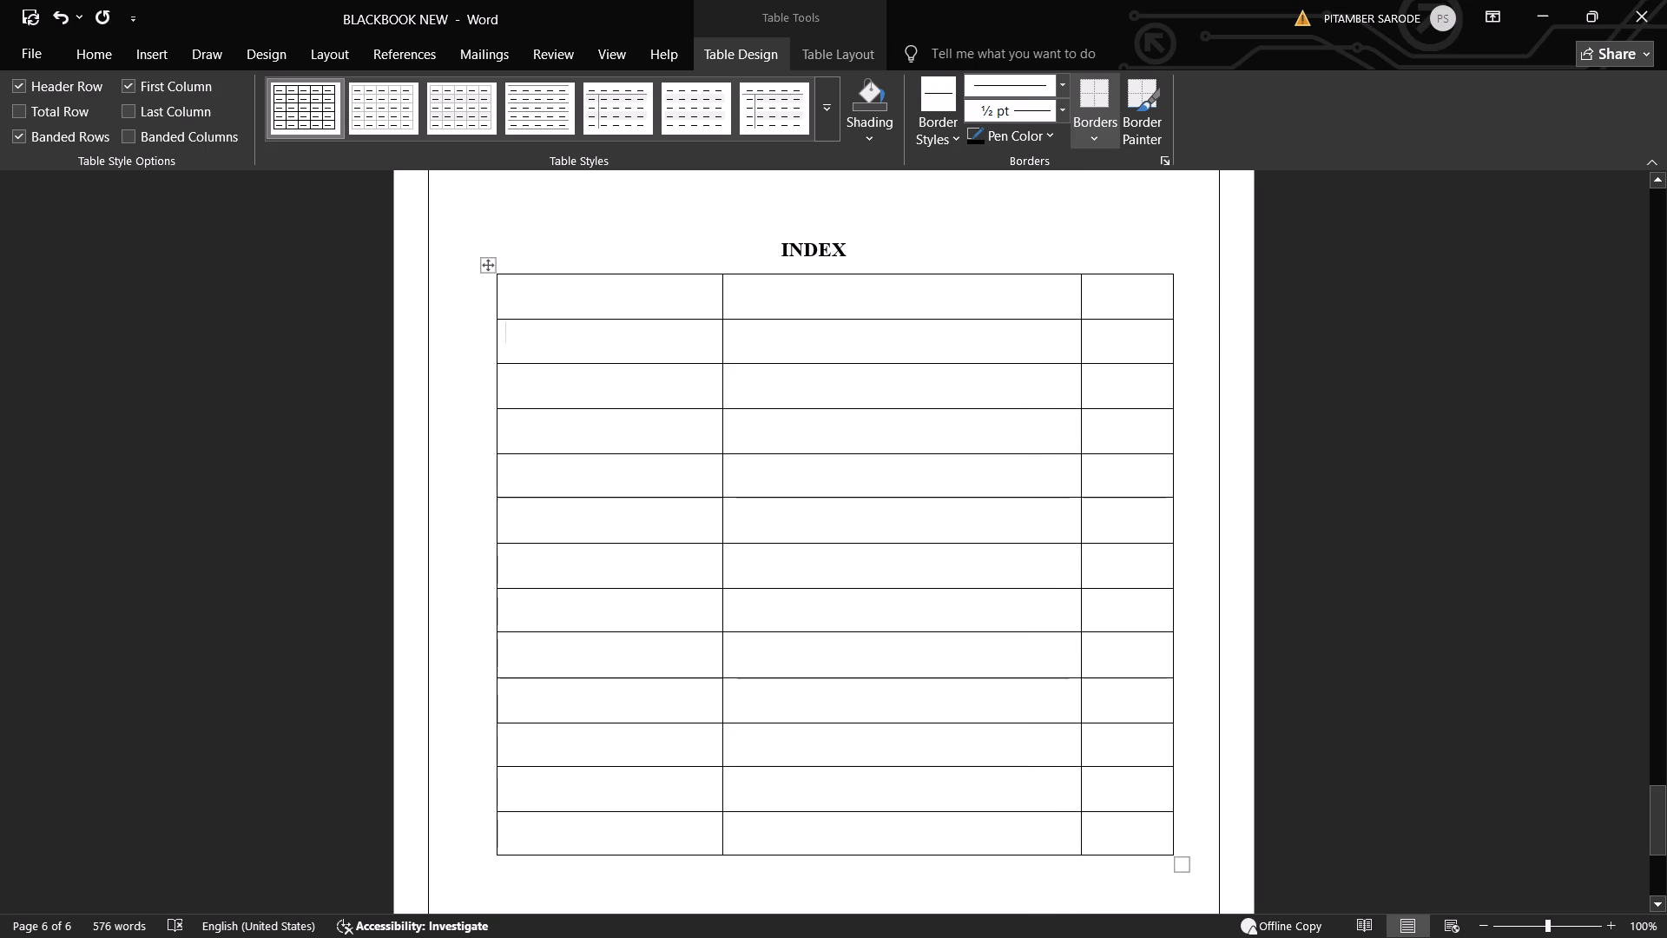
left_click_drag(721, 328, 595, 357)
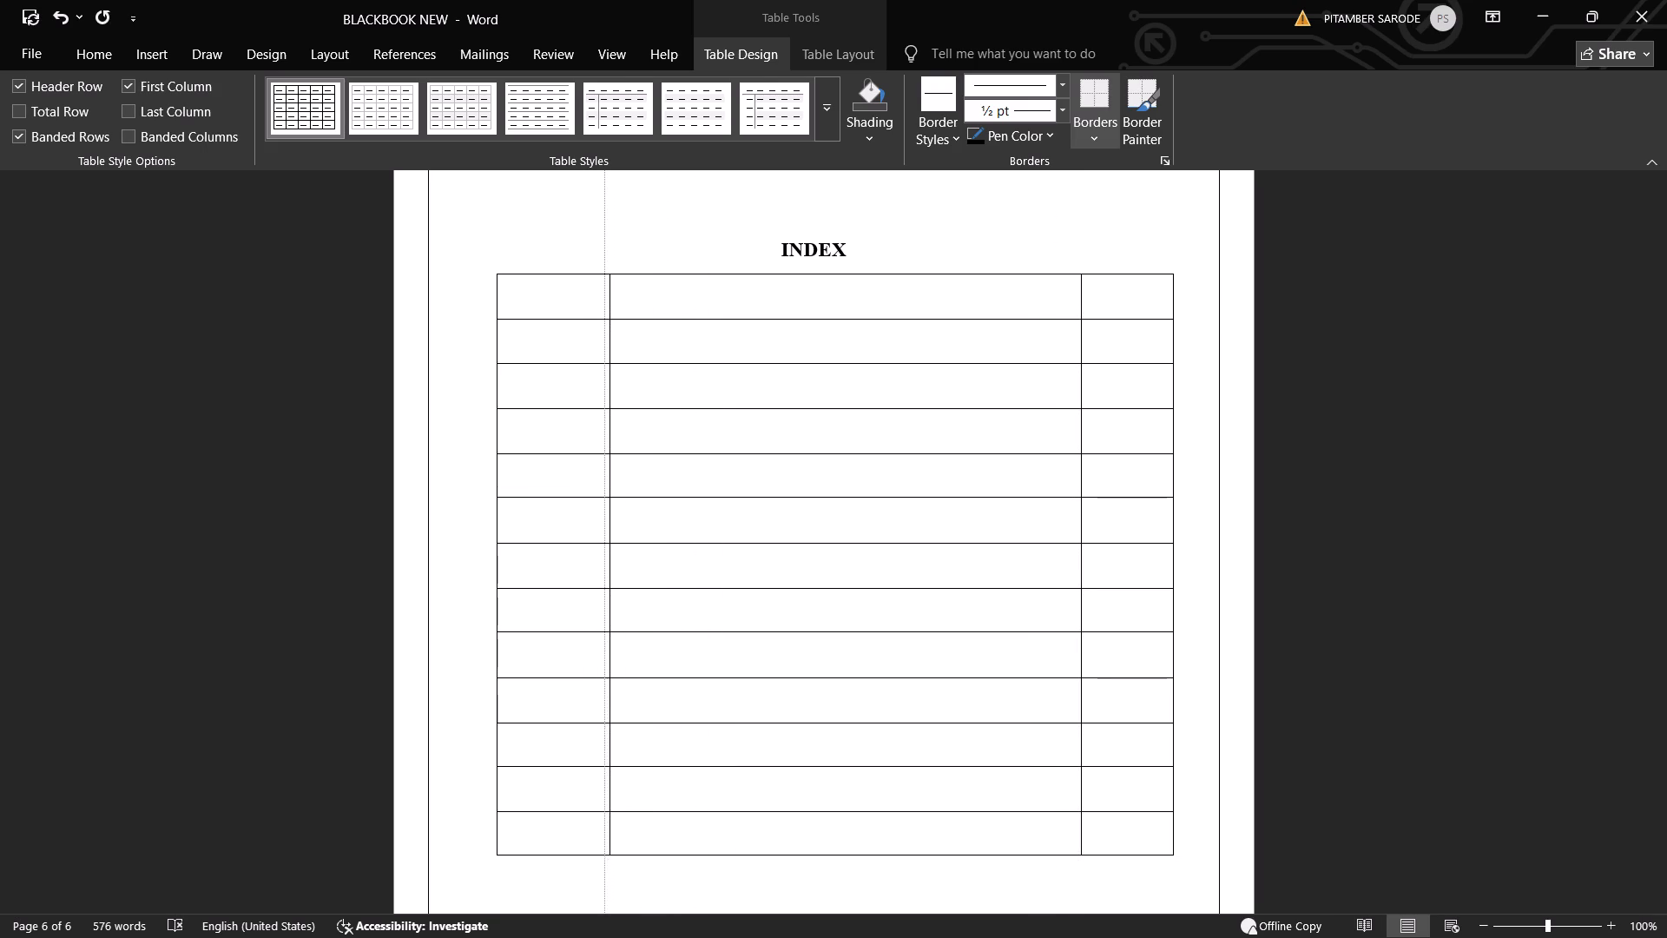
left_click_drag(595, 357, 583, 360)
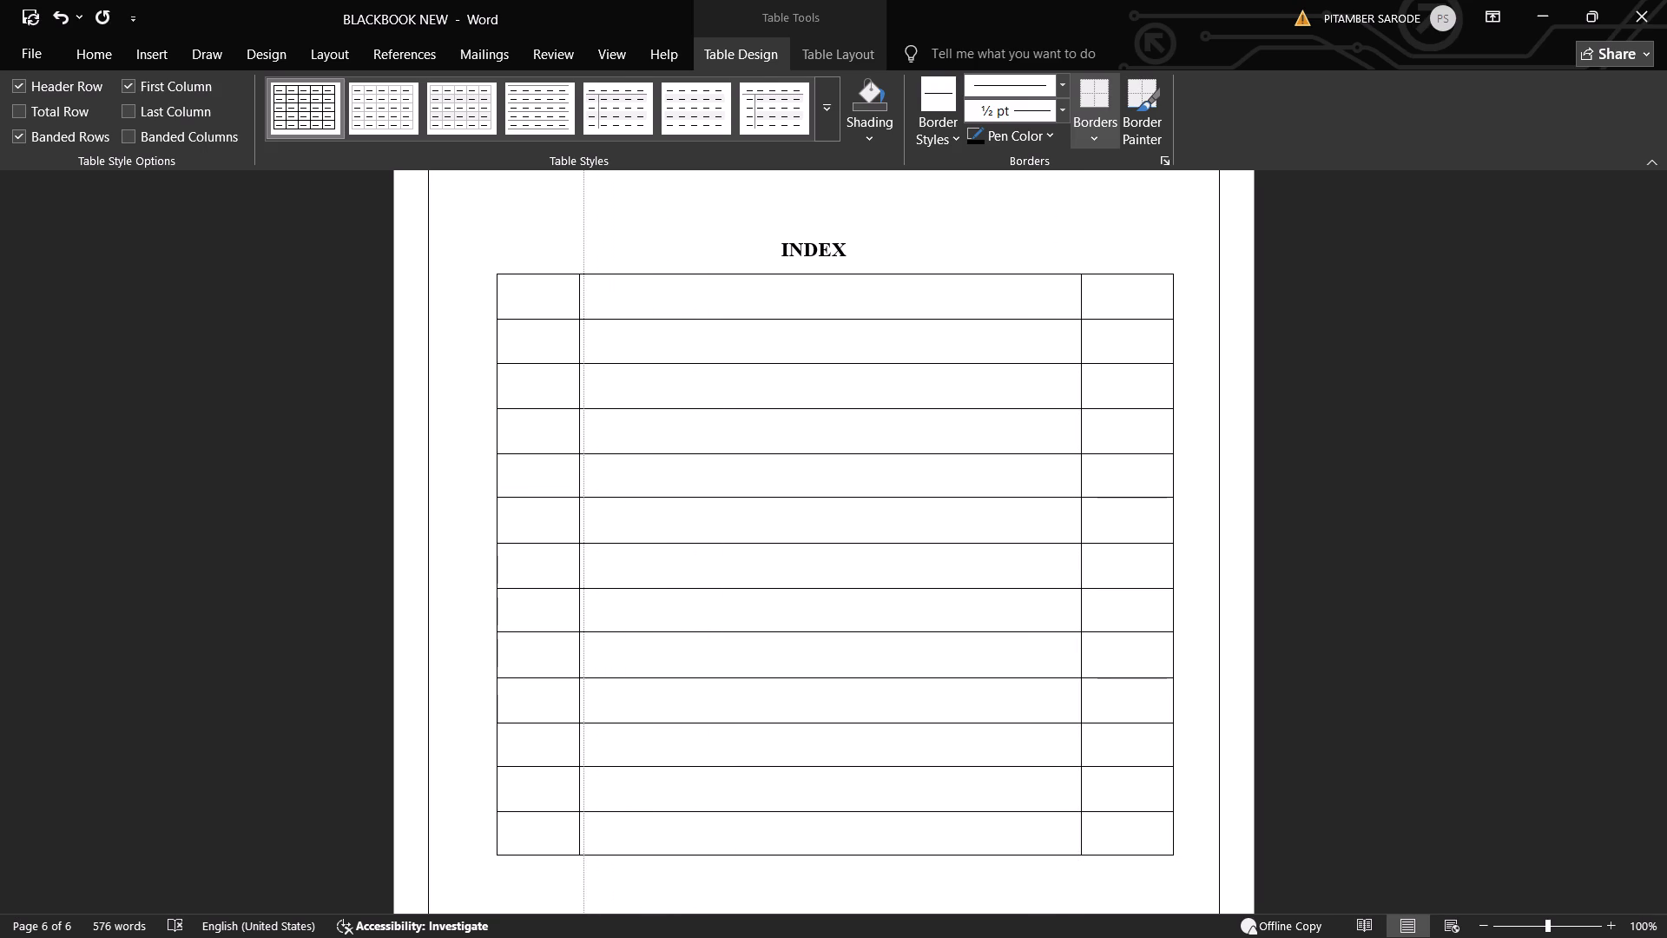
left_click_drag(583, 360, 569, 363)
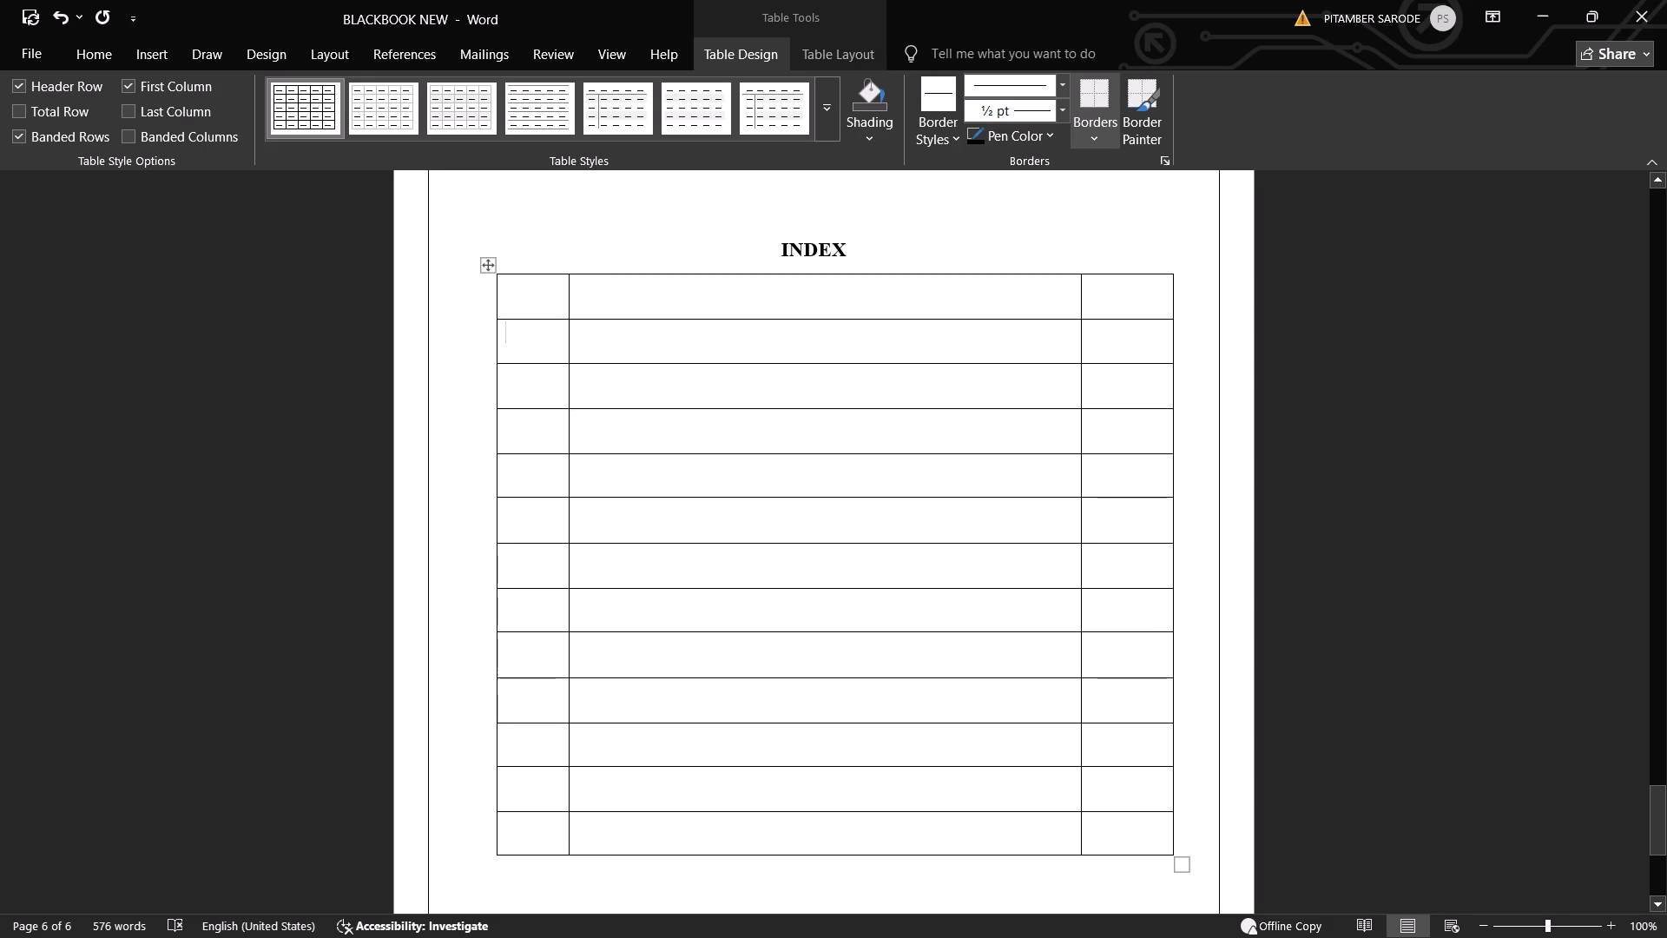
left_click_drag(1080, 398, 1091, 401)
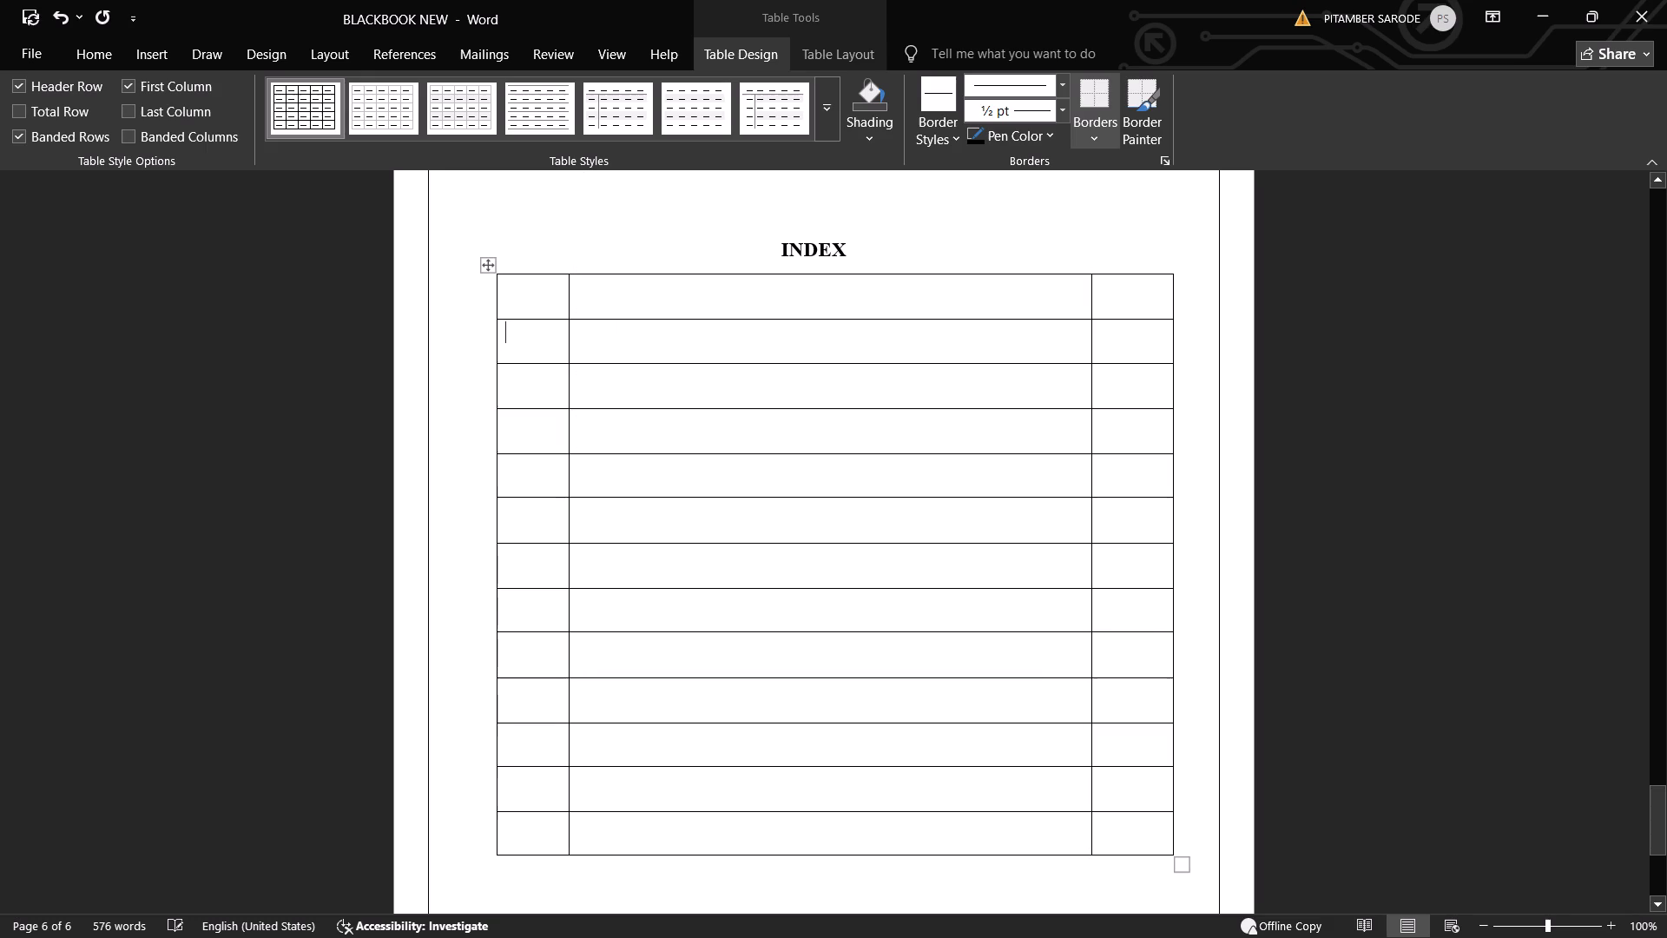
Enter "SERIAL" with an indented "NO." on the line below in the first header cell, bold at font size 12.
left_click(537, 285)
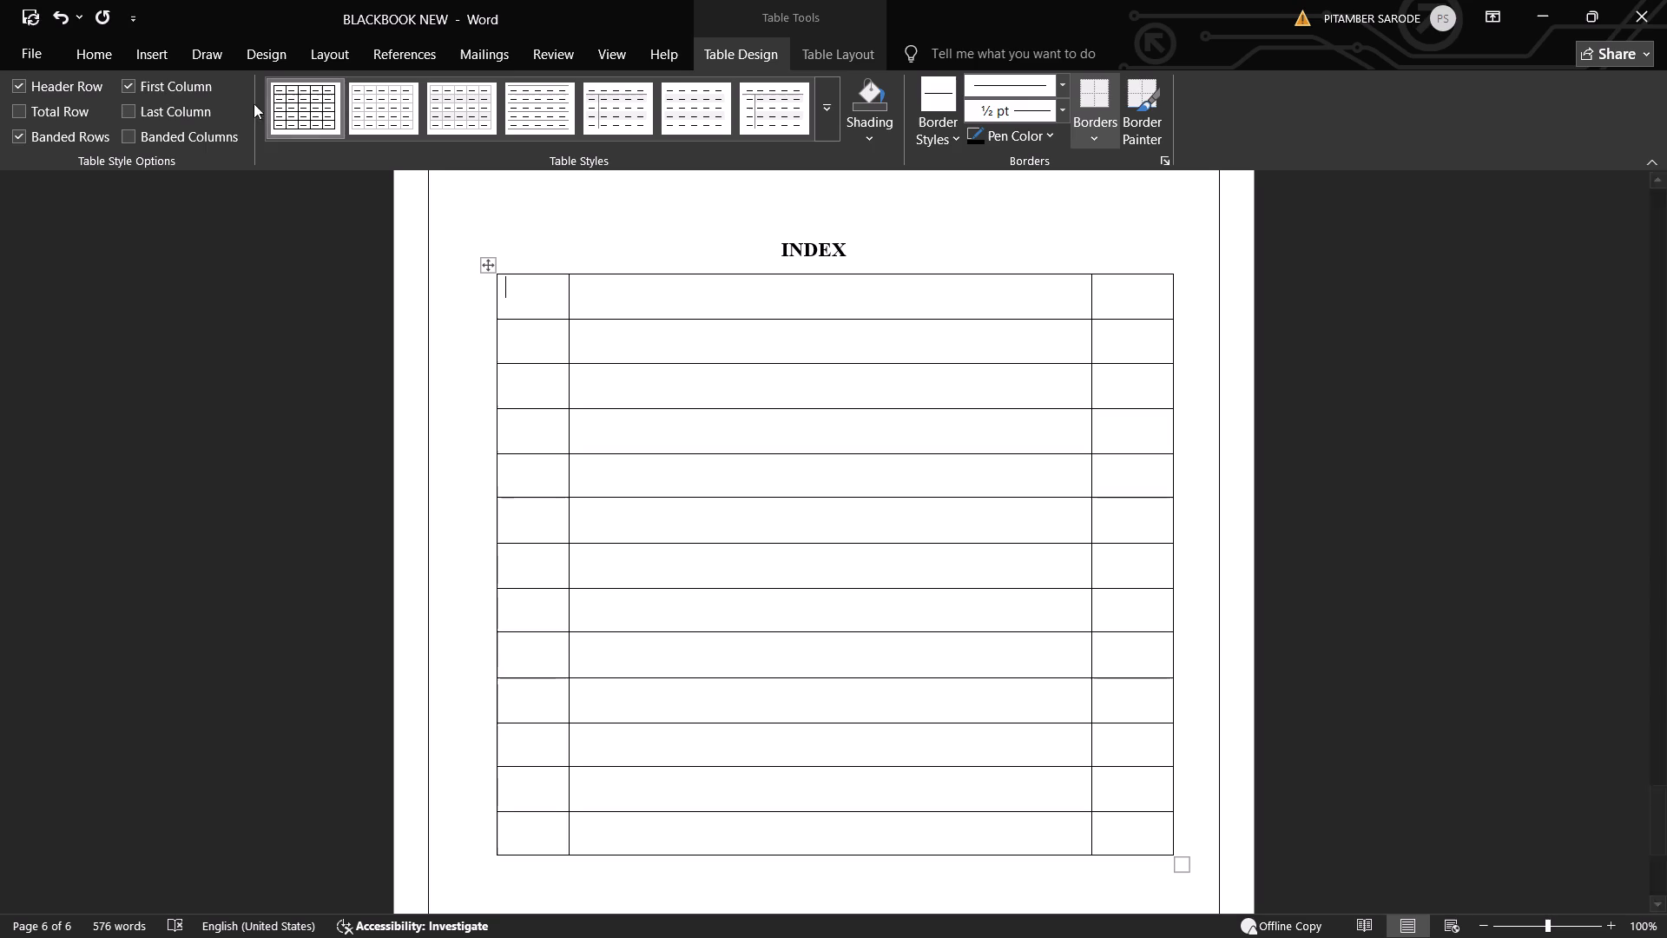
left_click(83, 46)
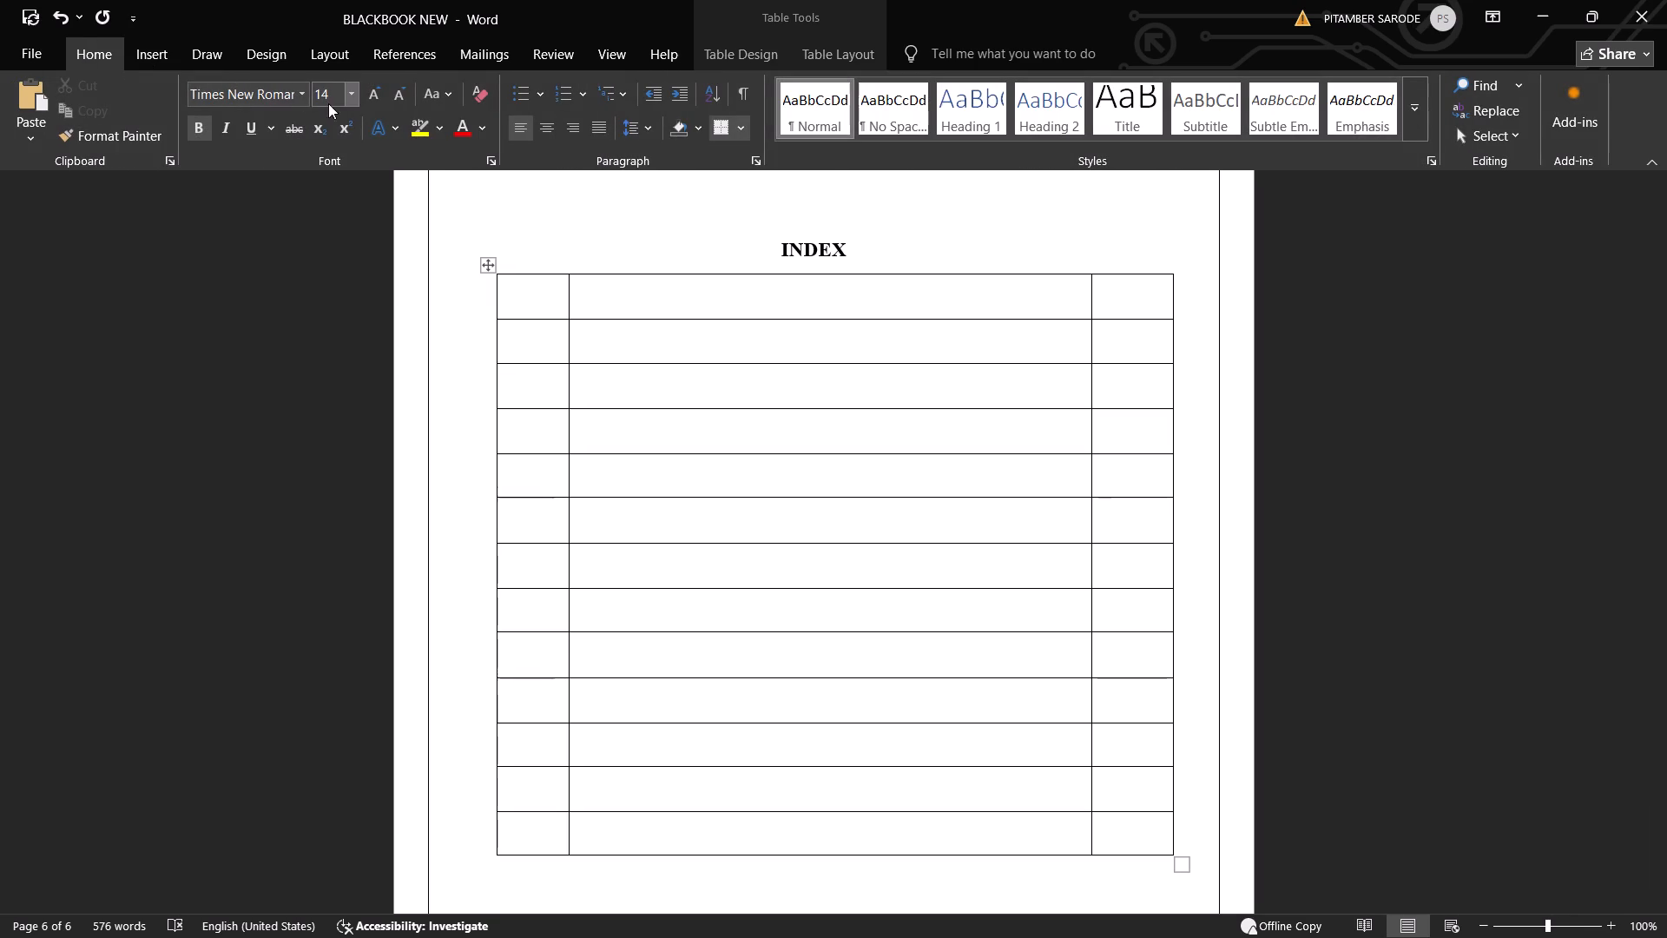
left_click(350, 96)
left_click(328, 202)
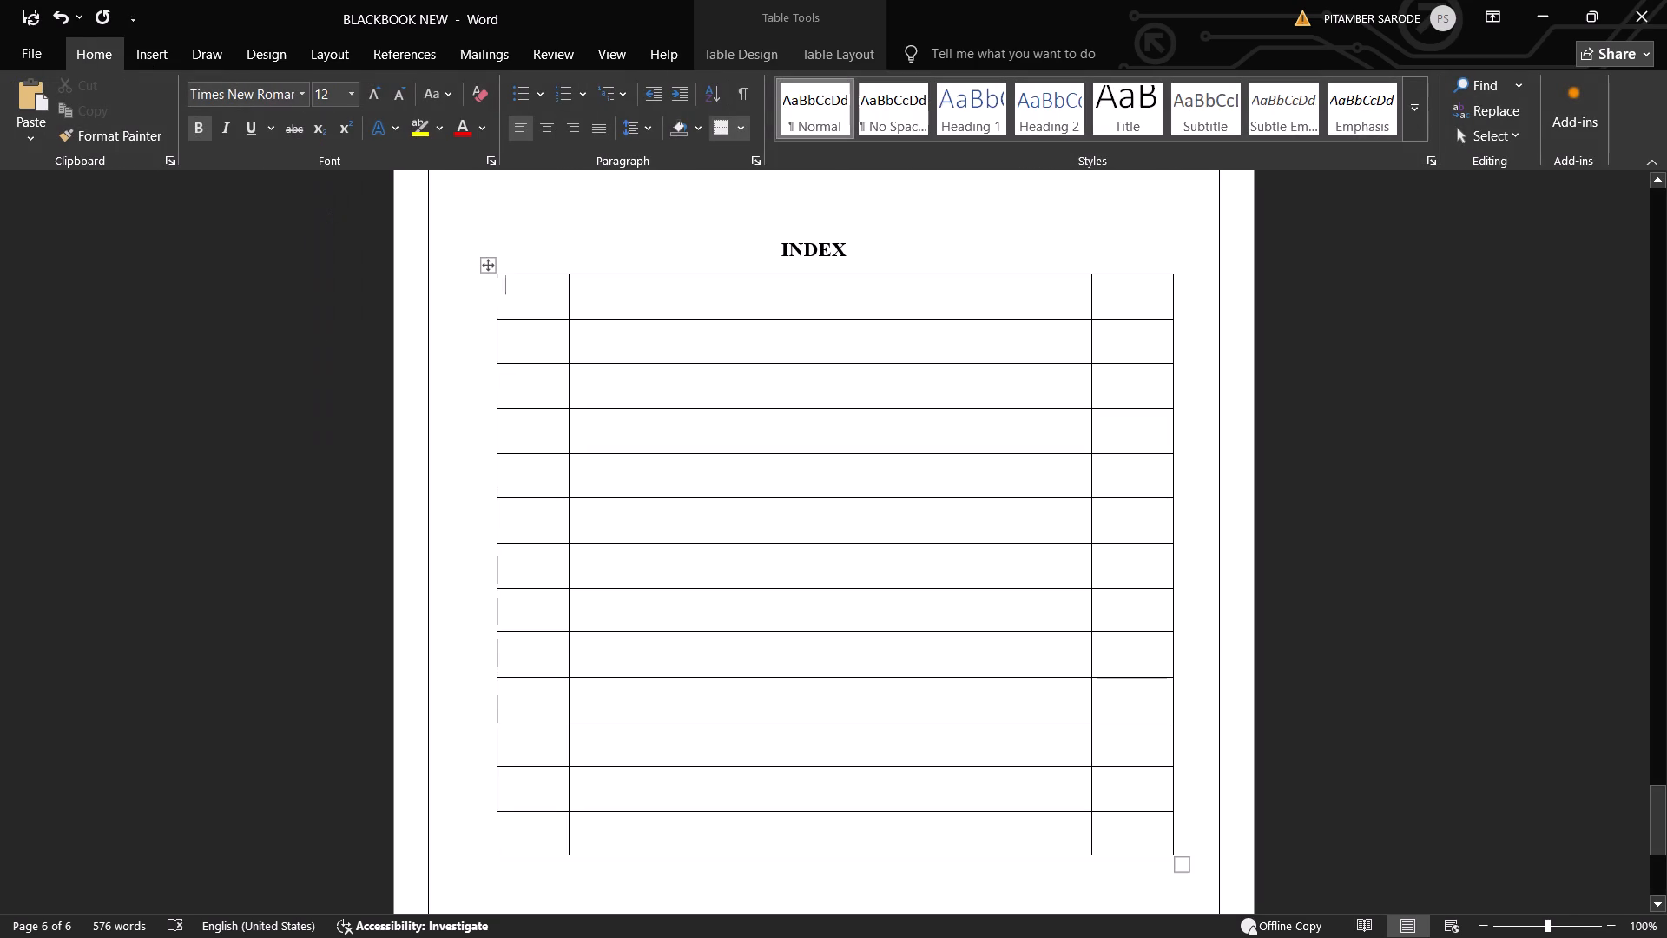
left_click(200, 133)
left_click(182, 132)
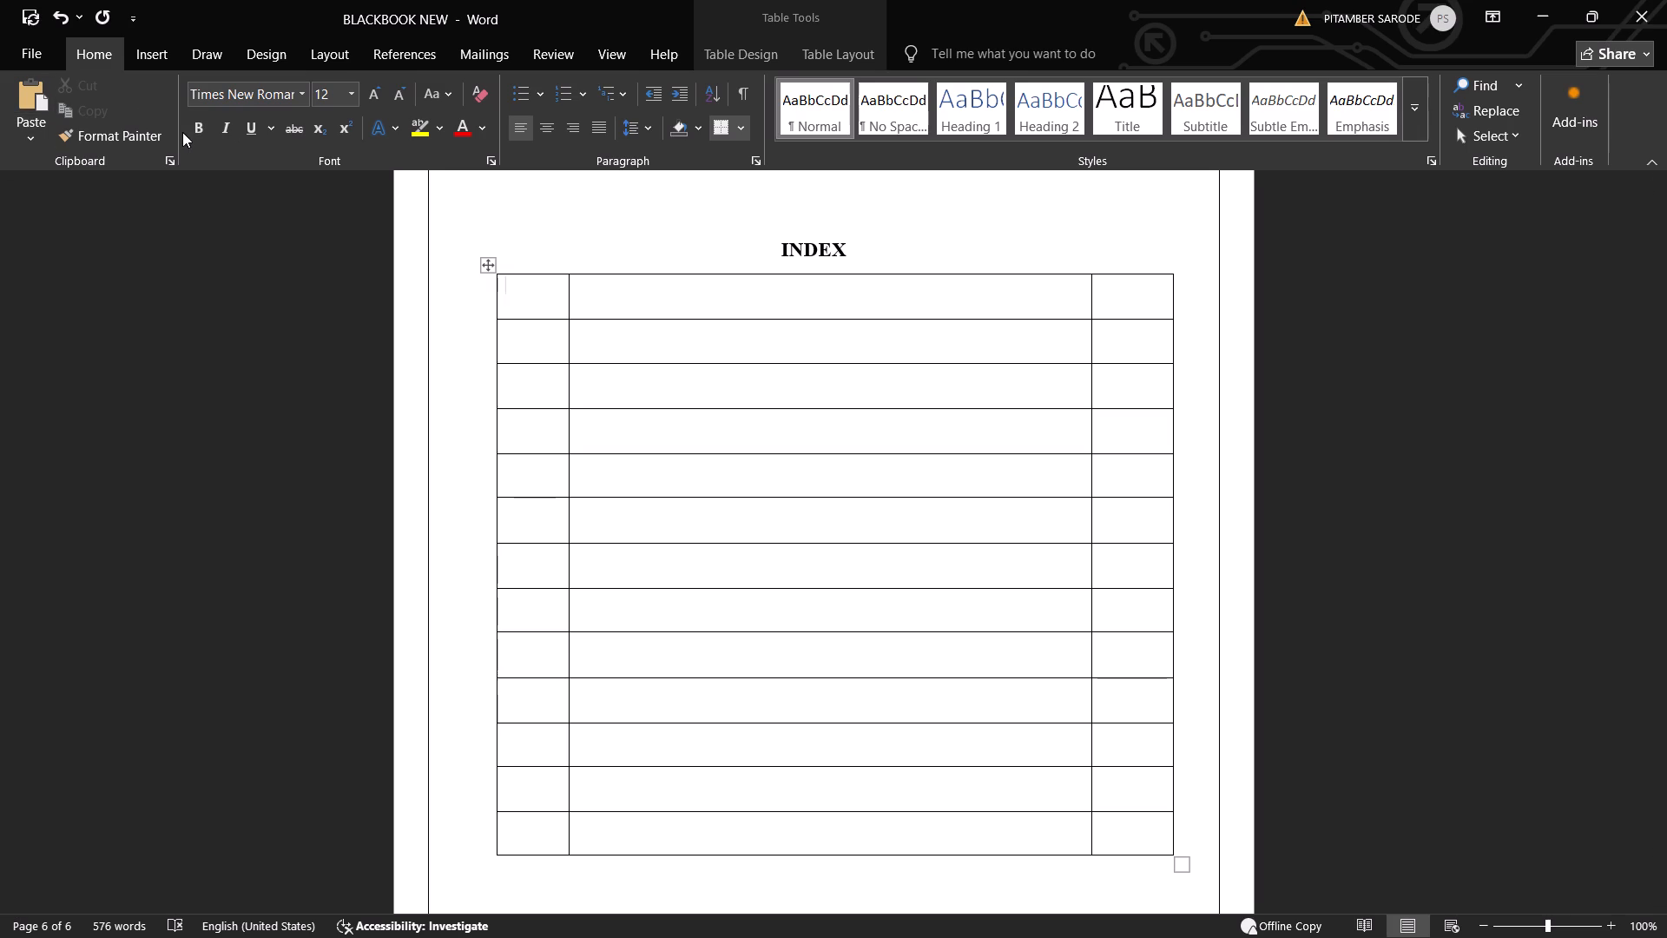
left_click(198, 129)
type("serial")
key("BackSpace")
key("BackSpace")
key("BackSpace")
key("BackSpace")
key("BackSpace")
key("BackSpace")
type("SERAIL")
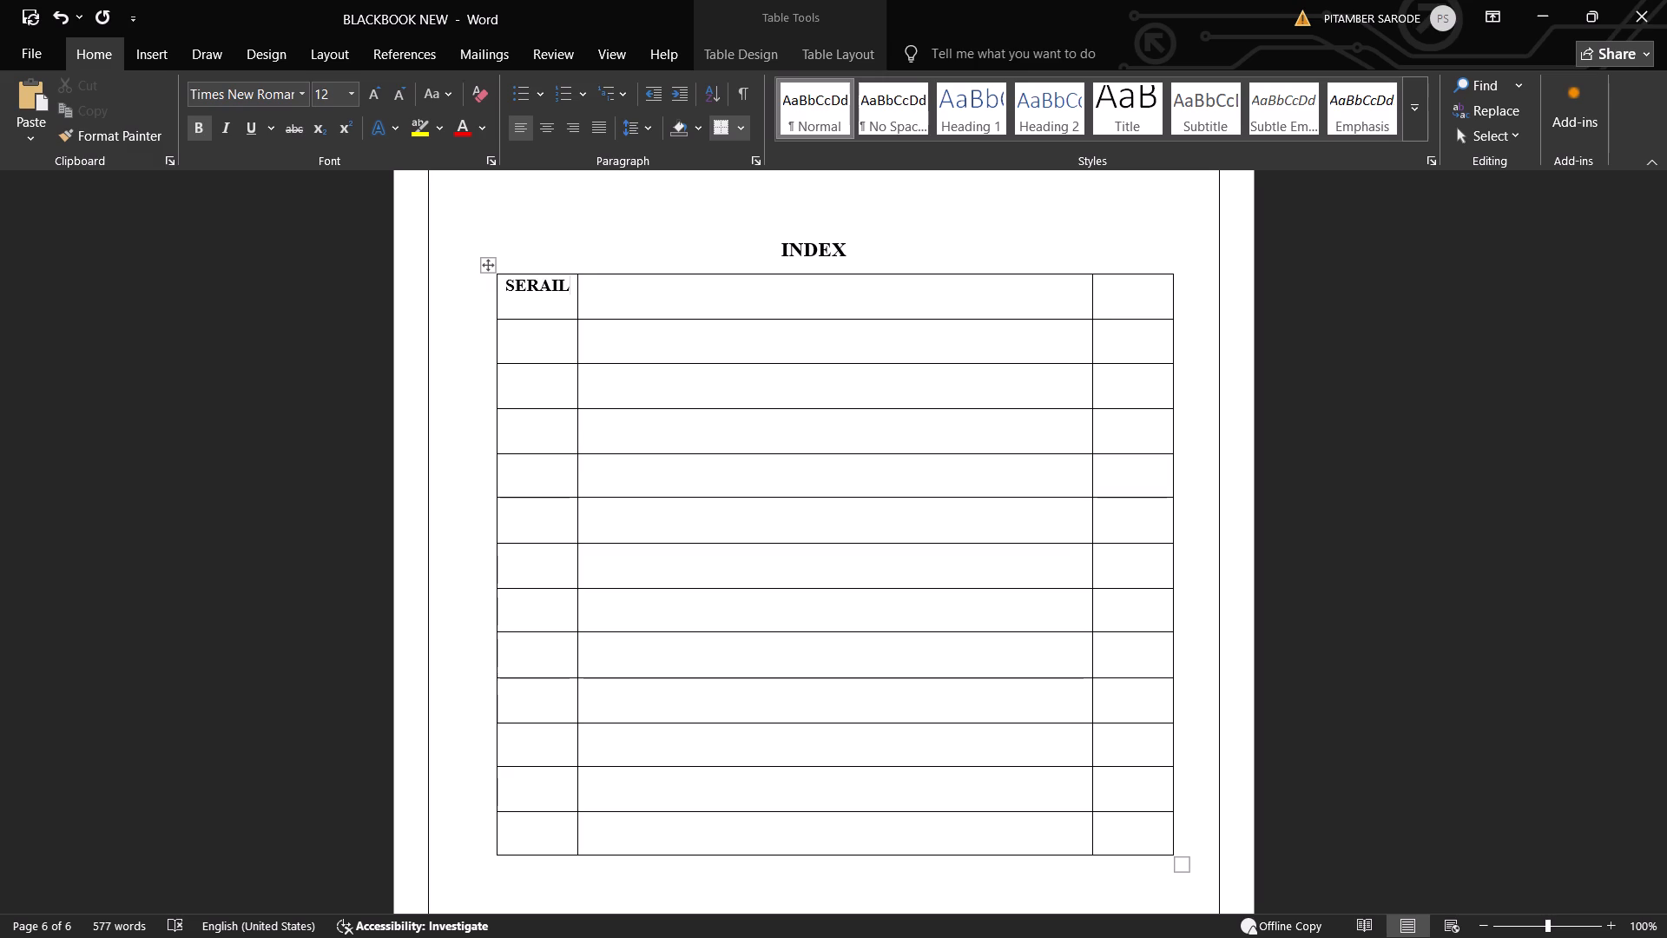
key("BackSpace")
key("BackSpace")
key("BackSpace")
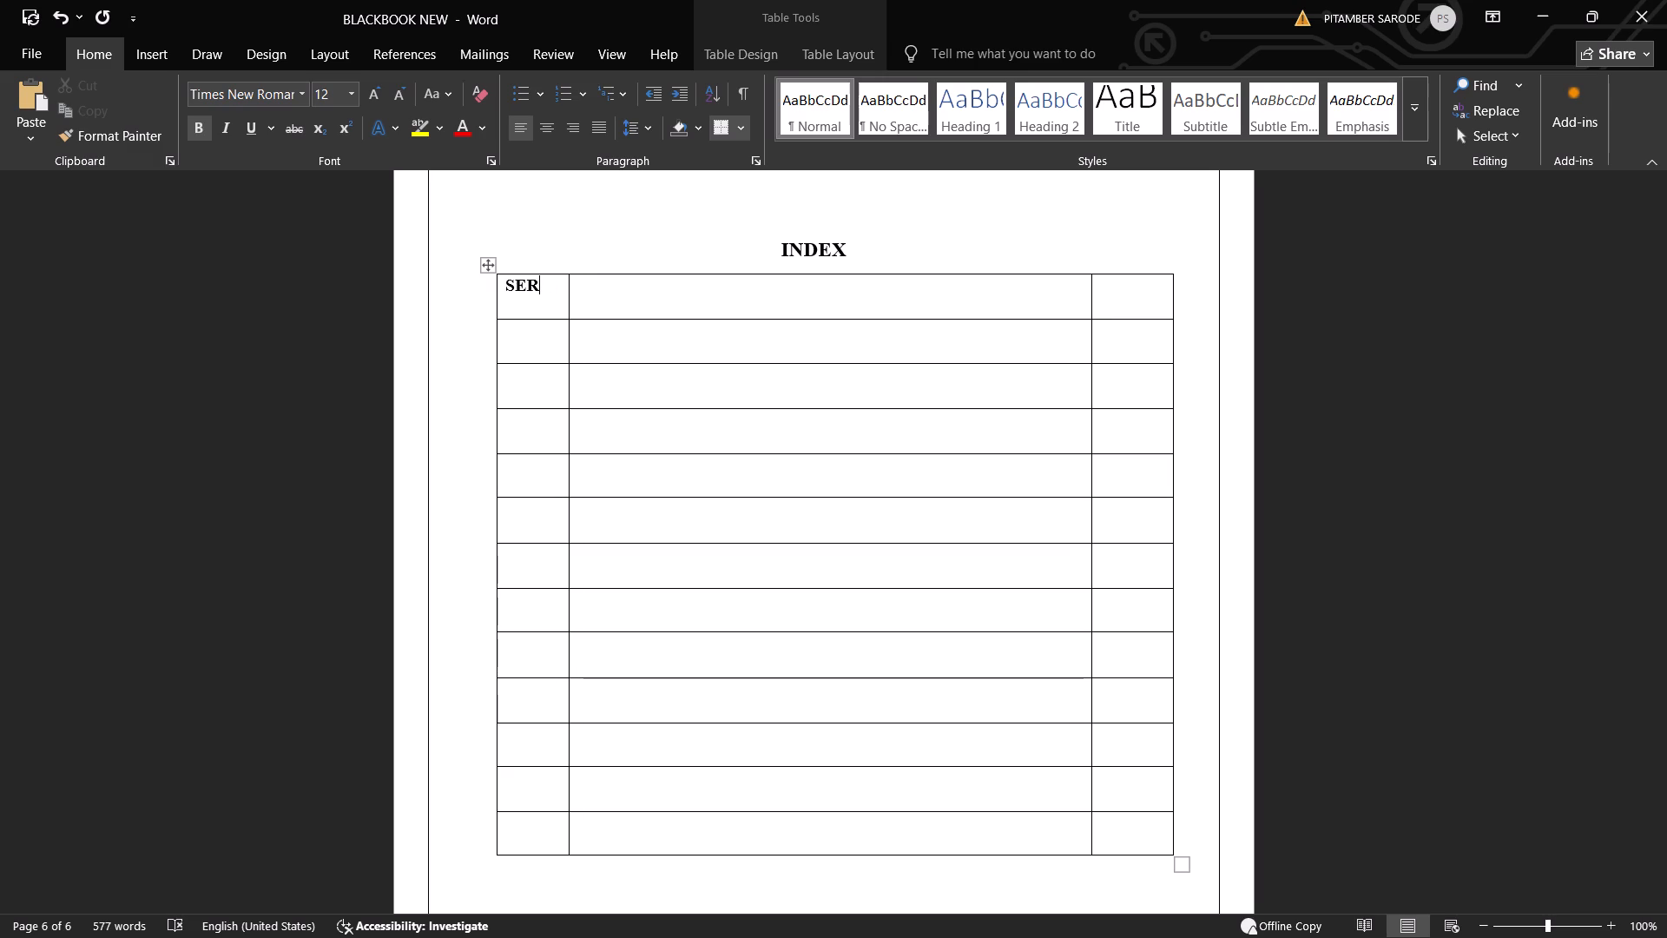
type("IAL")
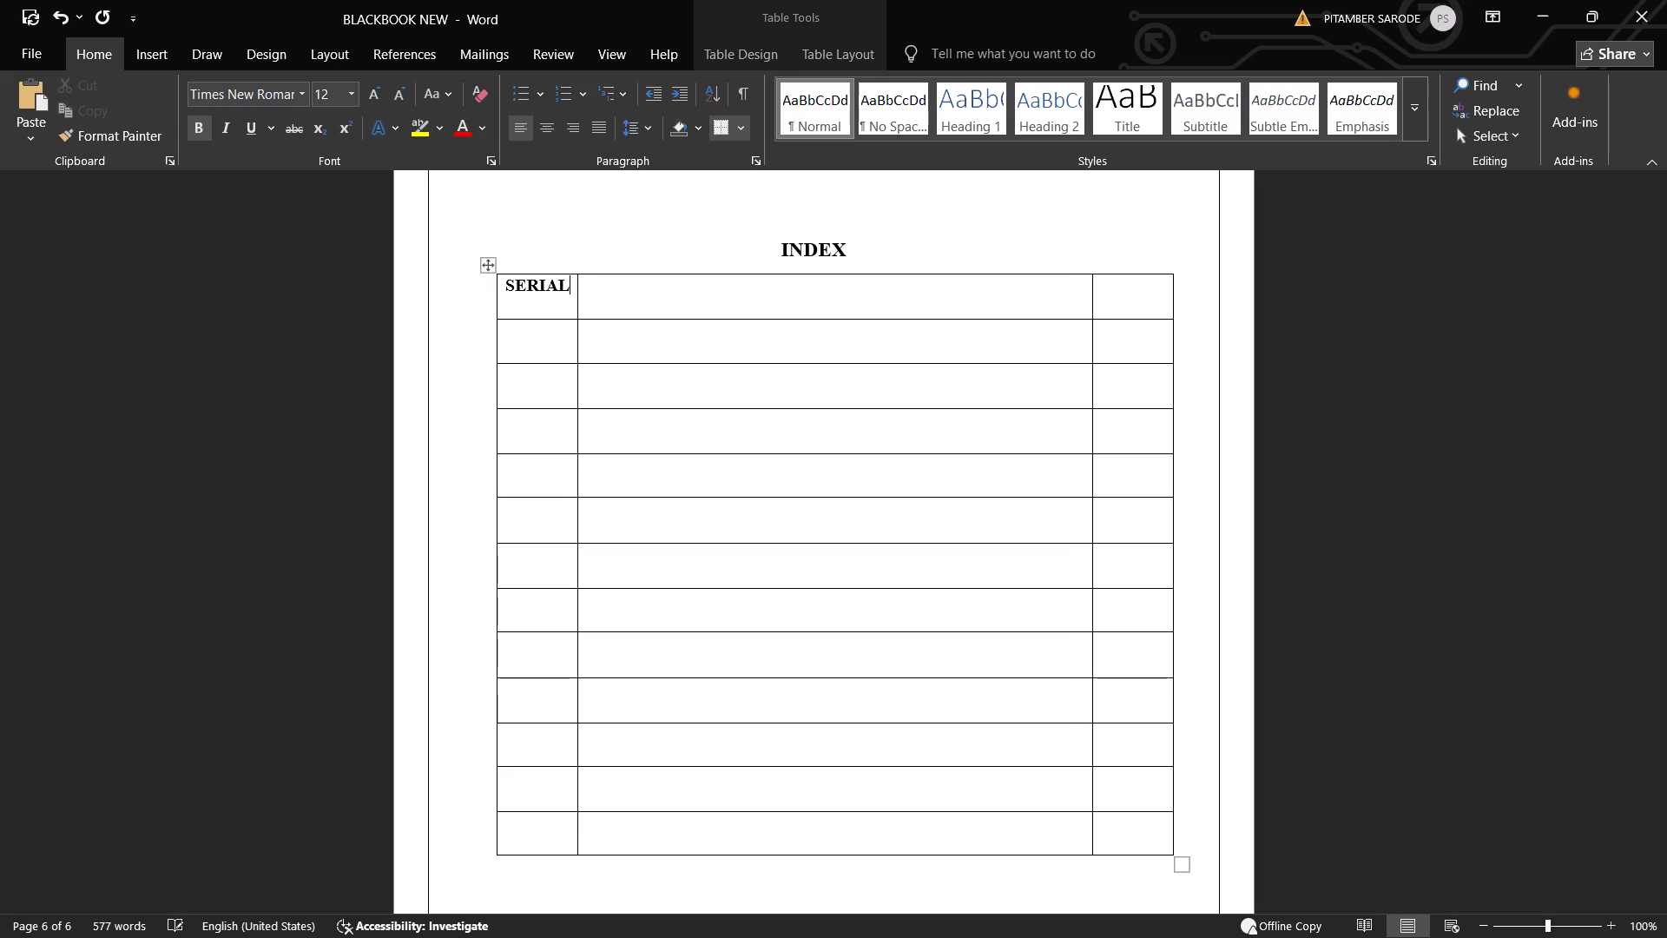
key("Return")
key("space")
key("space")
key("space")
key("space")
key("space")
type("NO")
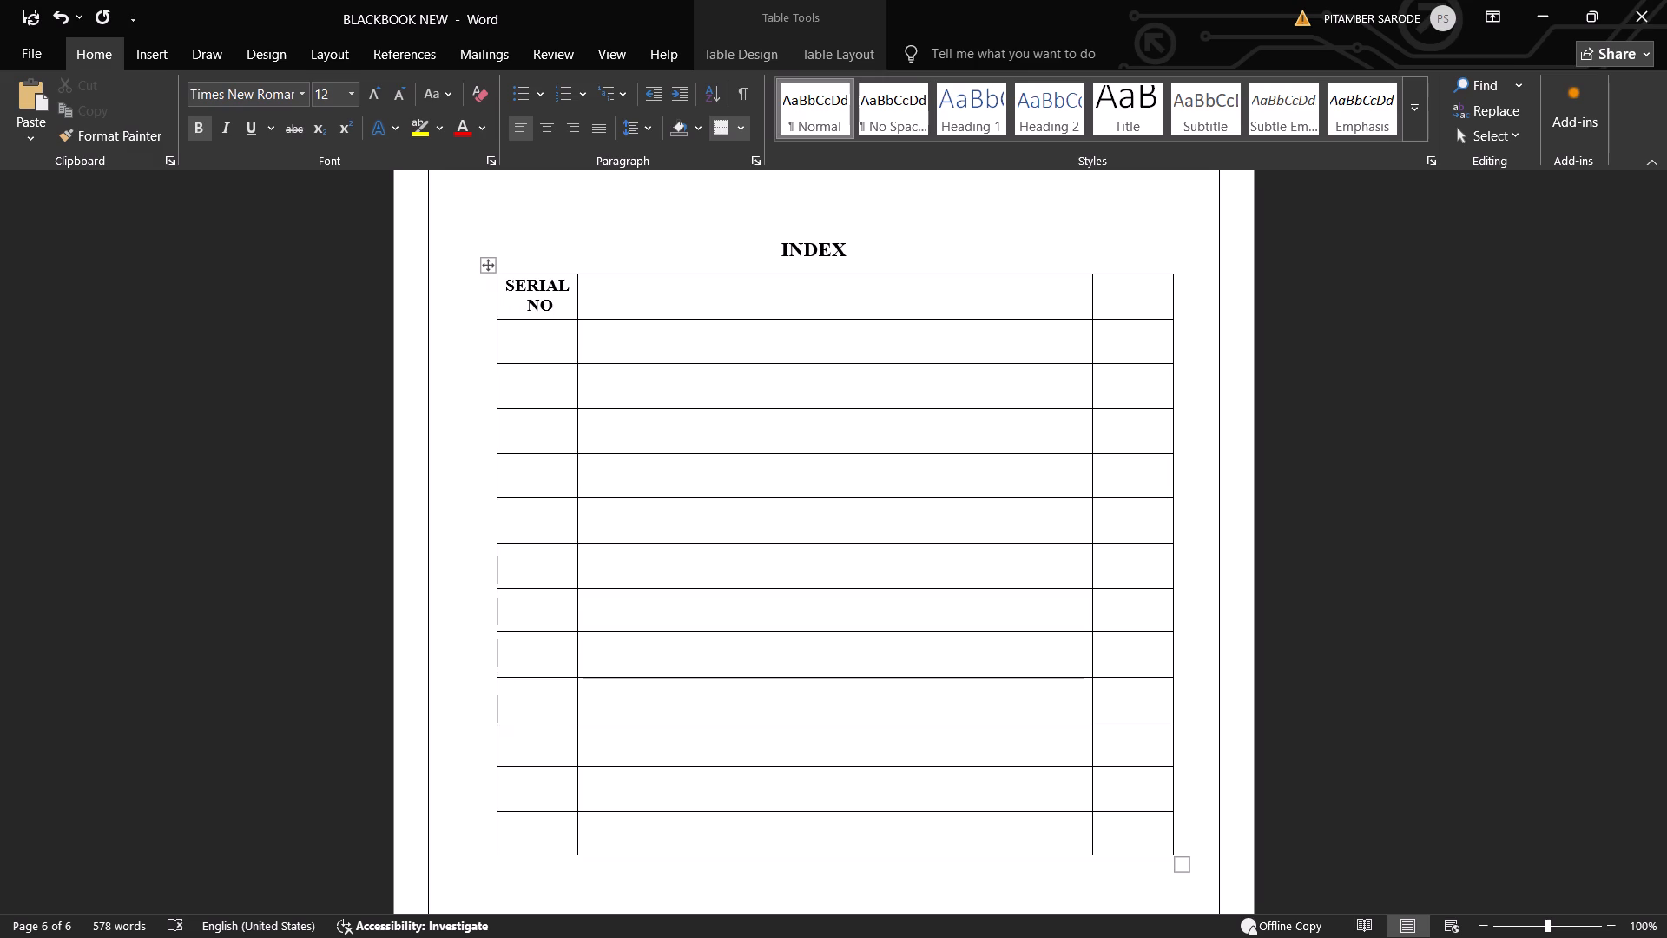
key("period")
key("Return")
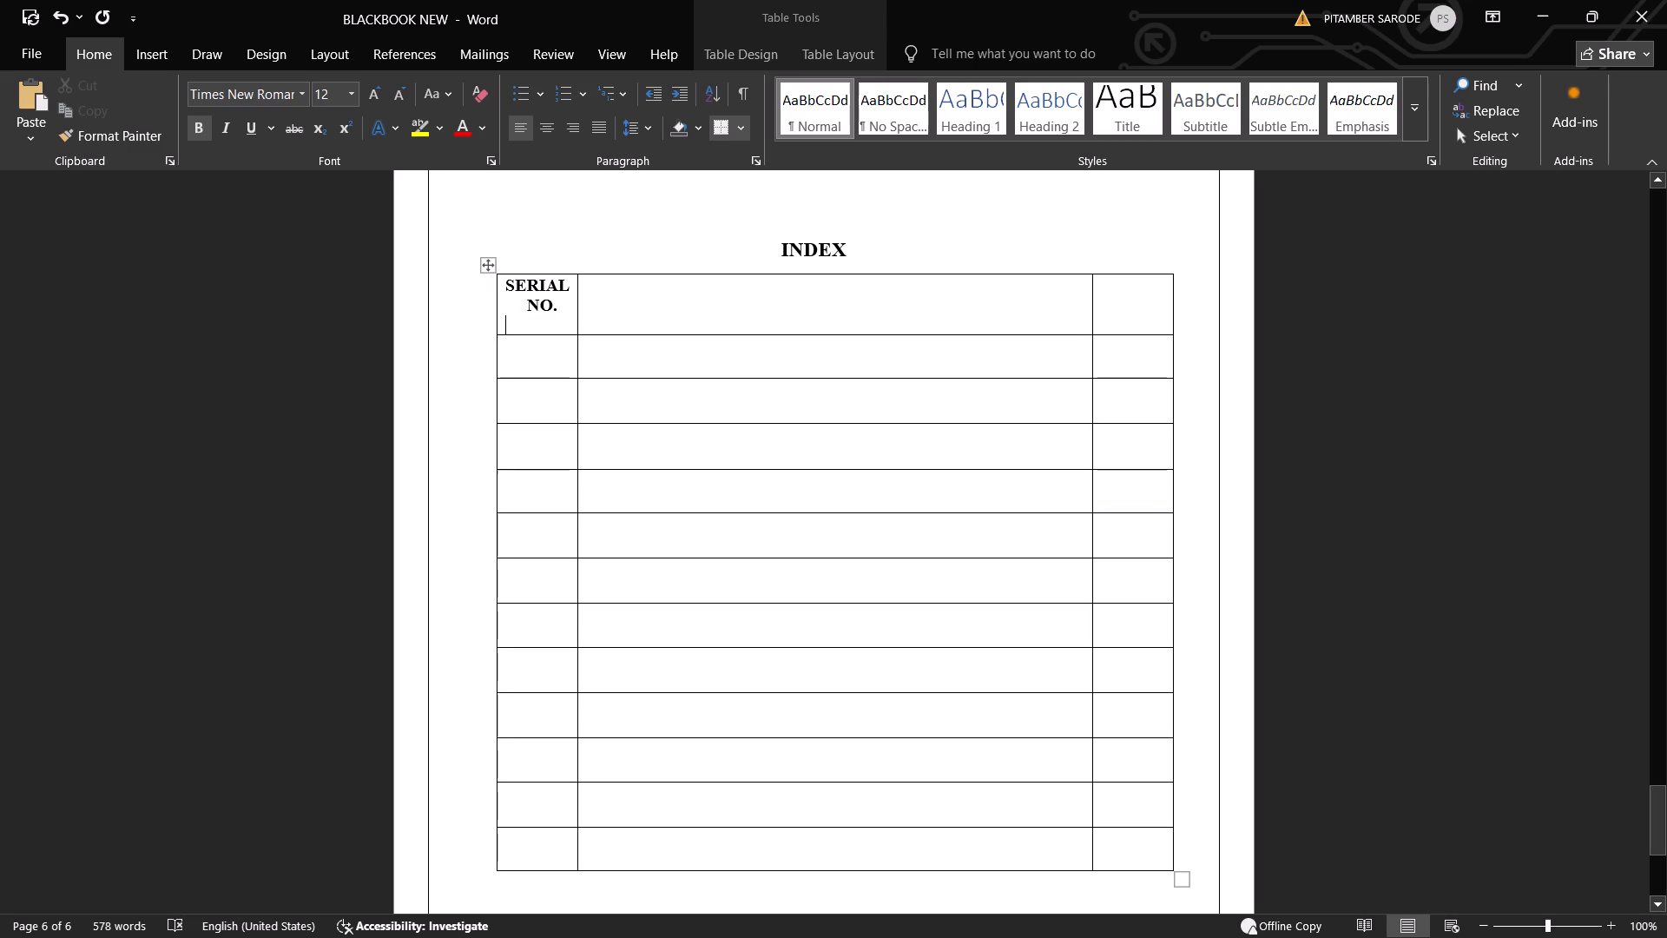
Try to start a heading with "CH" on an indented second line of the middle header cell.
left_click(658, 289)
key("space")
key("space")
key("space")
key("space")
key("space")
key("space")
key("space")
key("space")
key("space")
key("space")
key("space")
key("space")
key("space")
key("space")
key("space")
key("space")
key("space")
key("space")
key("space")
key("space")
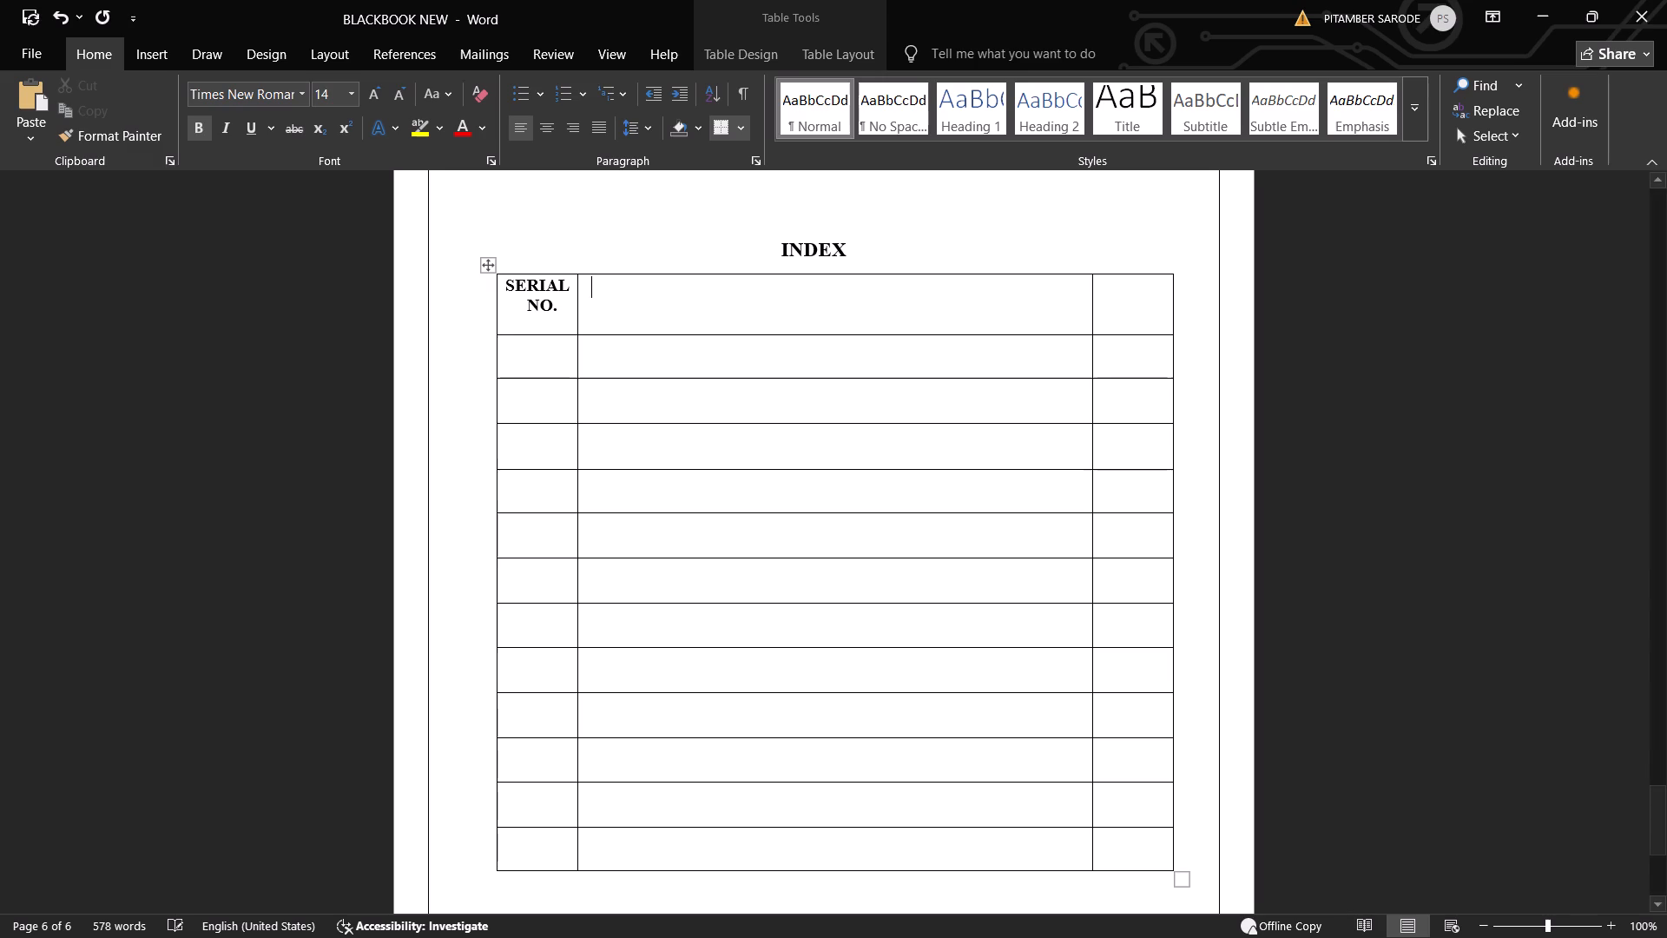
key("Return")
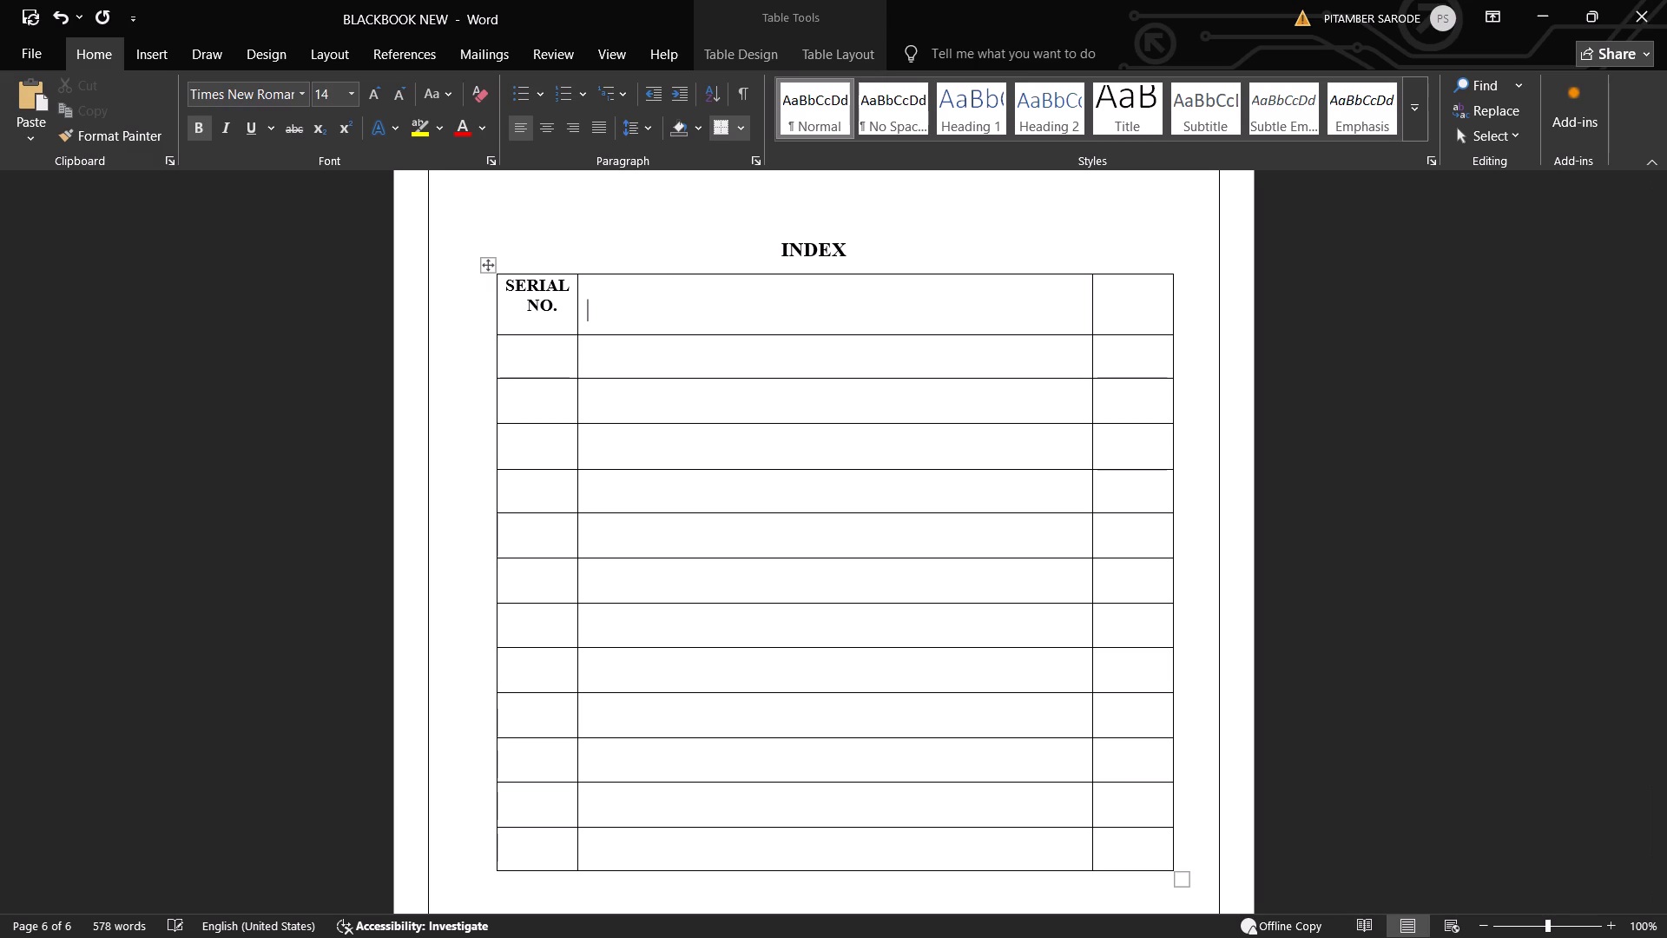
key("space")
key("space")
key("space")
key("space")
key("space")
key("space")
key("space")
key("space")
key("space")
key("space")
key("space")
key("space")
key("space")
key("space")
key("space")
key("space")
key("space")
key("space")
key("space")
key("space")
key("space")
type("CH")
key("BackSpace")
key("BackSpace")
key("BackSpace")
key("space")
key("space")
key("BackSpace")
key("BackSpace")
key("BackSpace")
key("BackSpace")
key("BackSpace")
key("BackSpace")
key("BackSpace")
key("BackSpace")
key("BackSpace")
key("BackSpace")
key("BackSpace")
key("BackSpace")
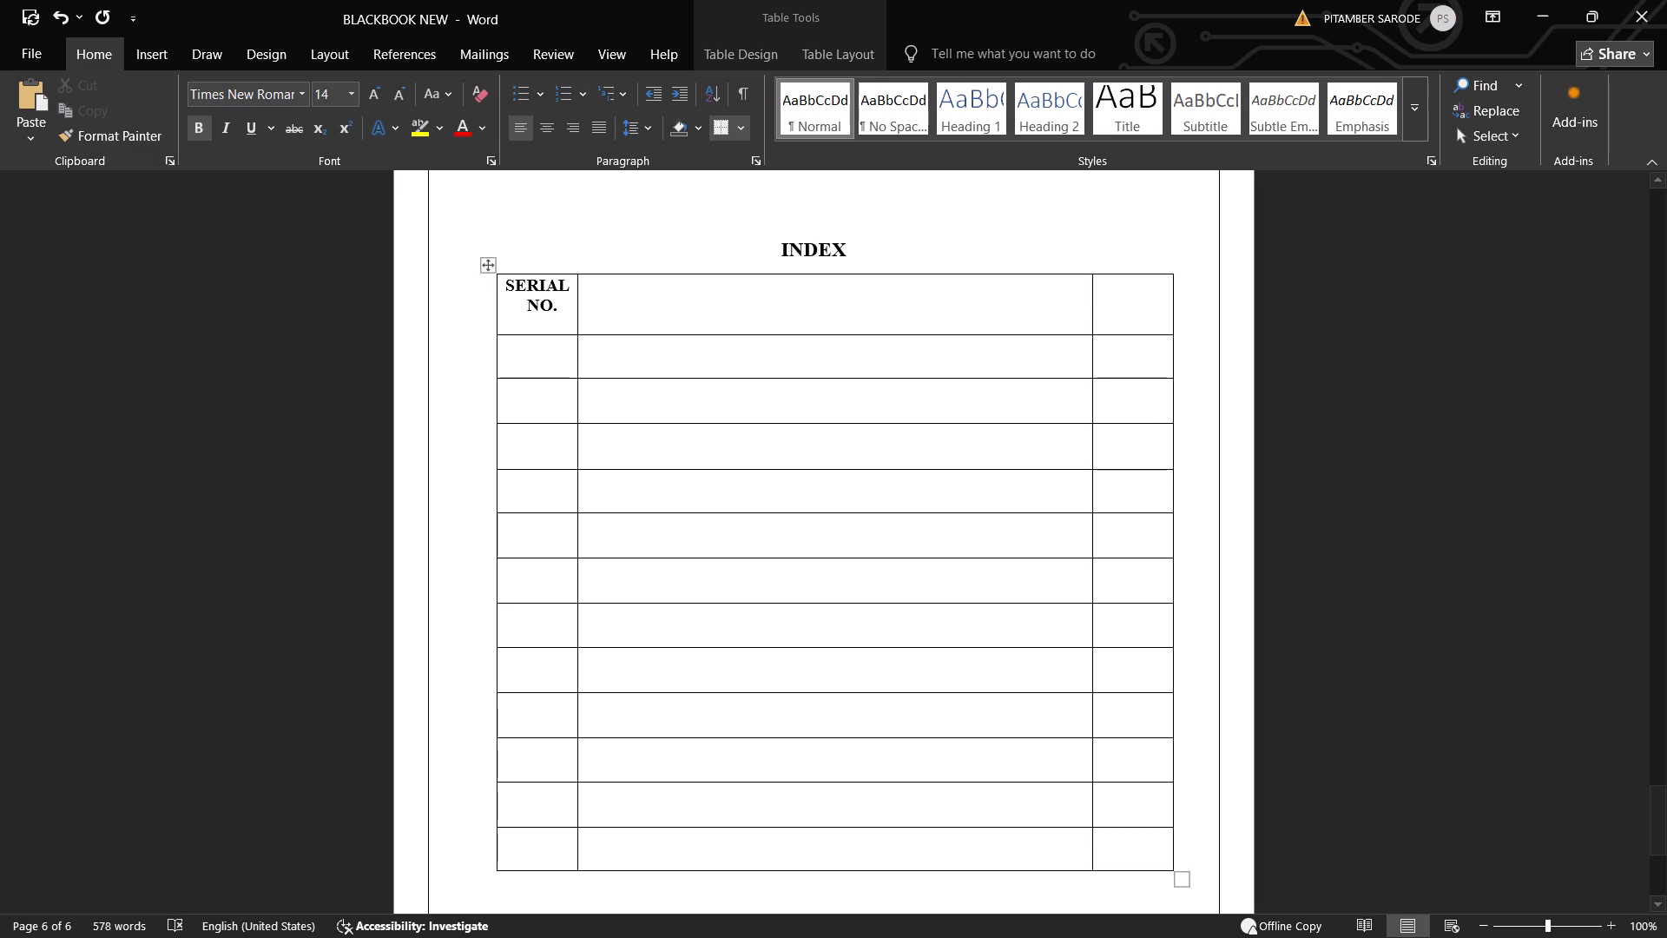
Indent the first line of the middle header cell with leading spaces towards the cell's centre.
left_click(658, 290)
key("space")
key("space")
key("space")
key("space")
key("space")
key("space")
key("space")
key("space")
key("space")
key("space")
key("space")
key("space")
key("space")
key("space")
key("space")
type("CH")
key("BackSpace")
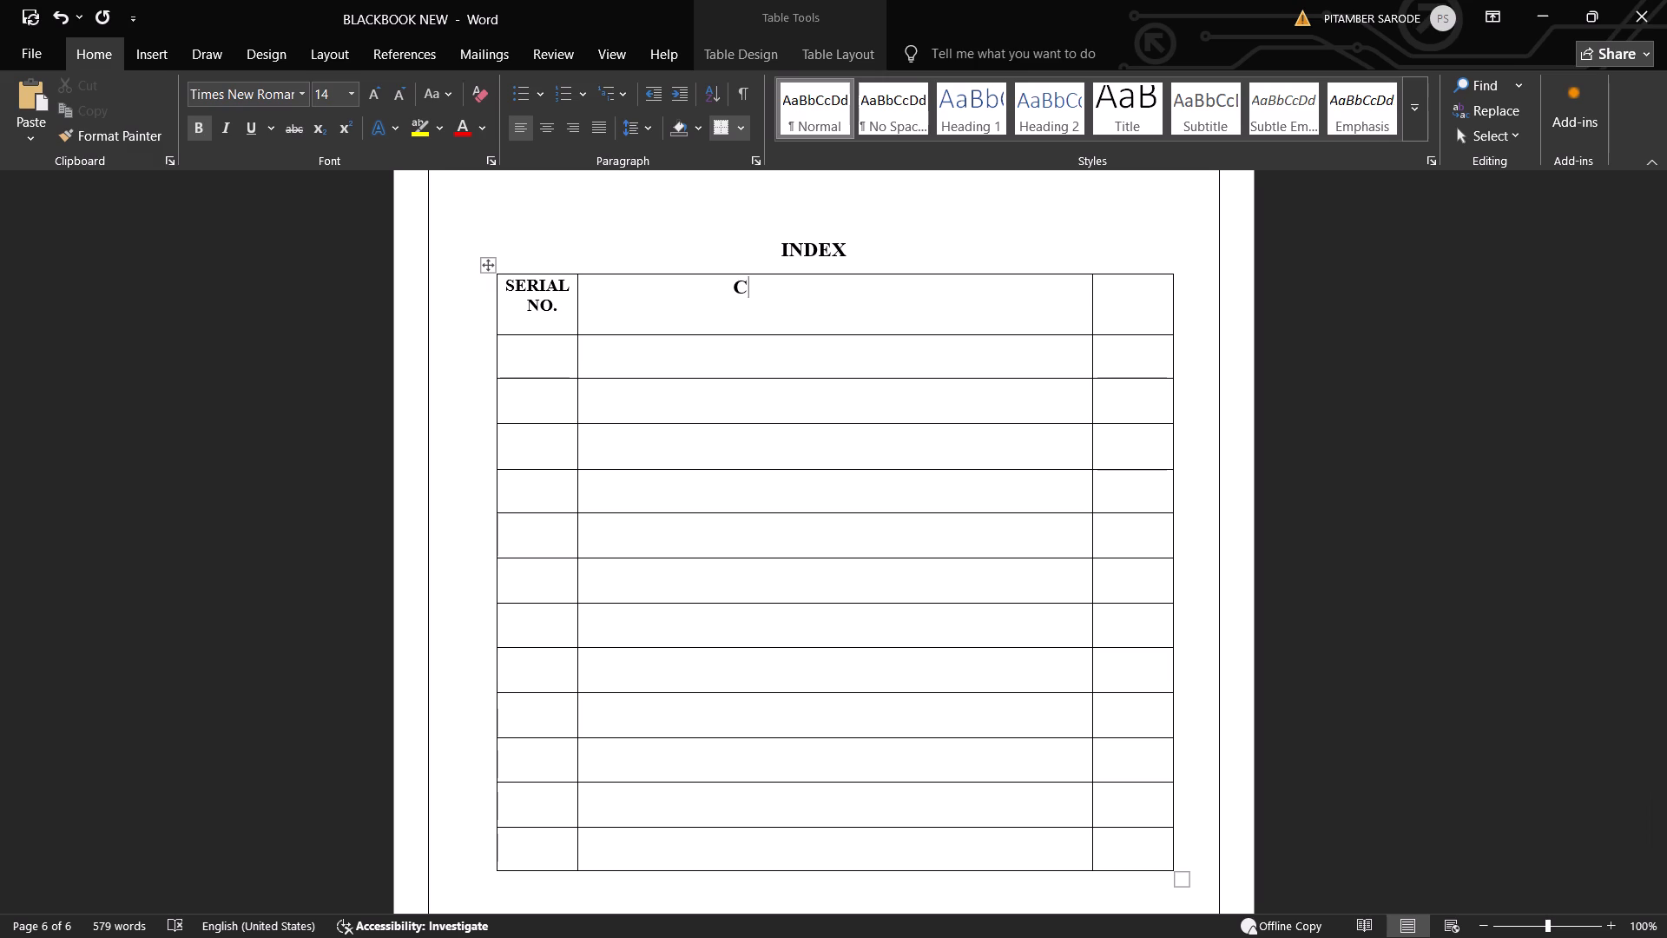
key("BackSpace")
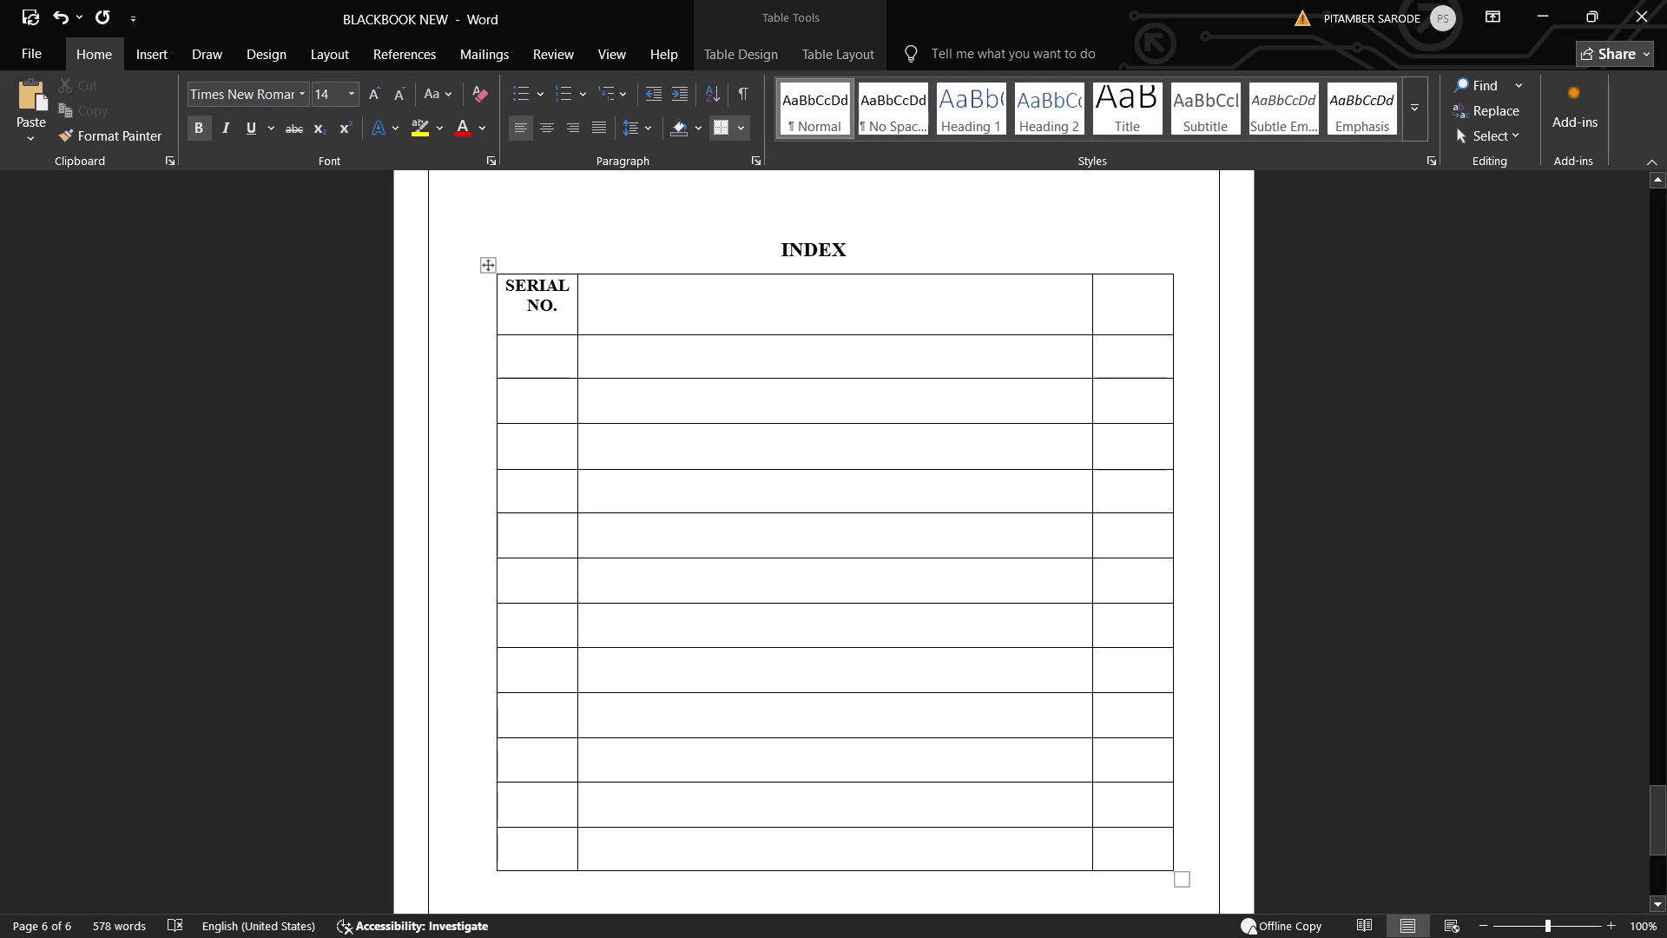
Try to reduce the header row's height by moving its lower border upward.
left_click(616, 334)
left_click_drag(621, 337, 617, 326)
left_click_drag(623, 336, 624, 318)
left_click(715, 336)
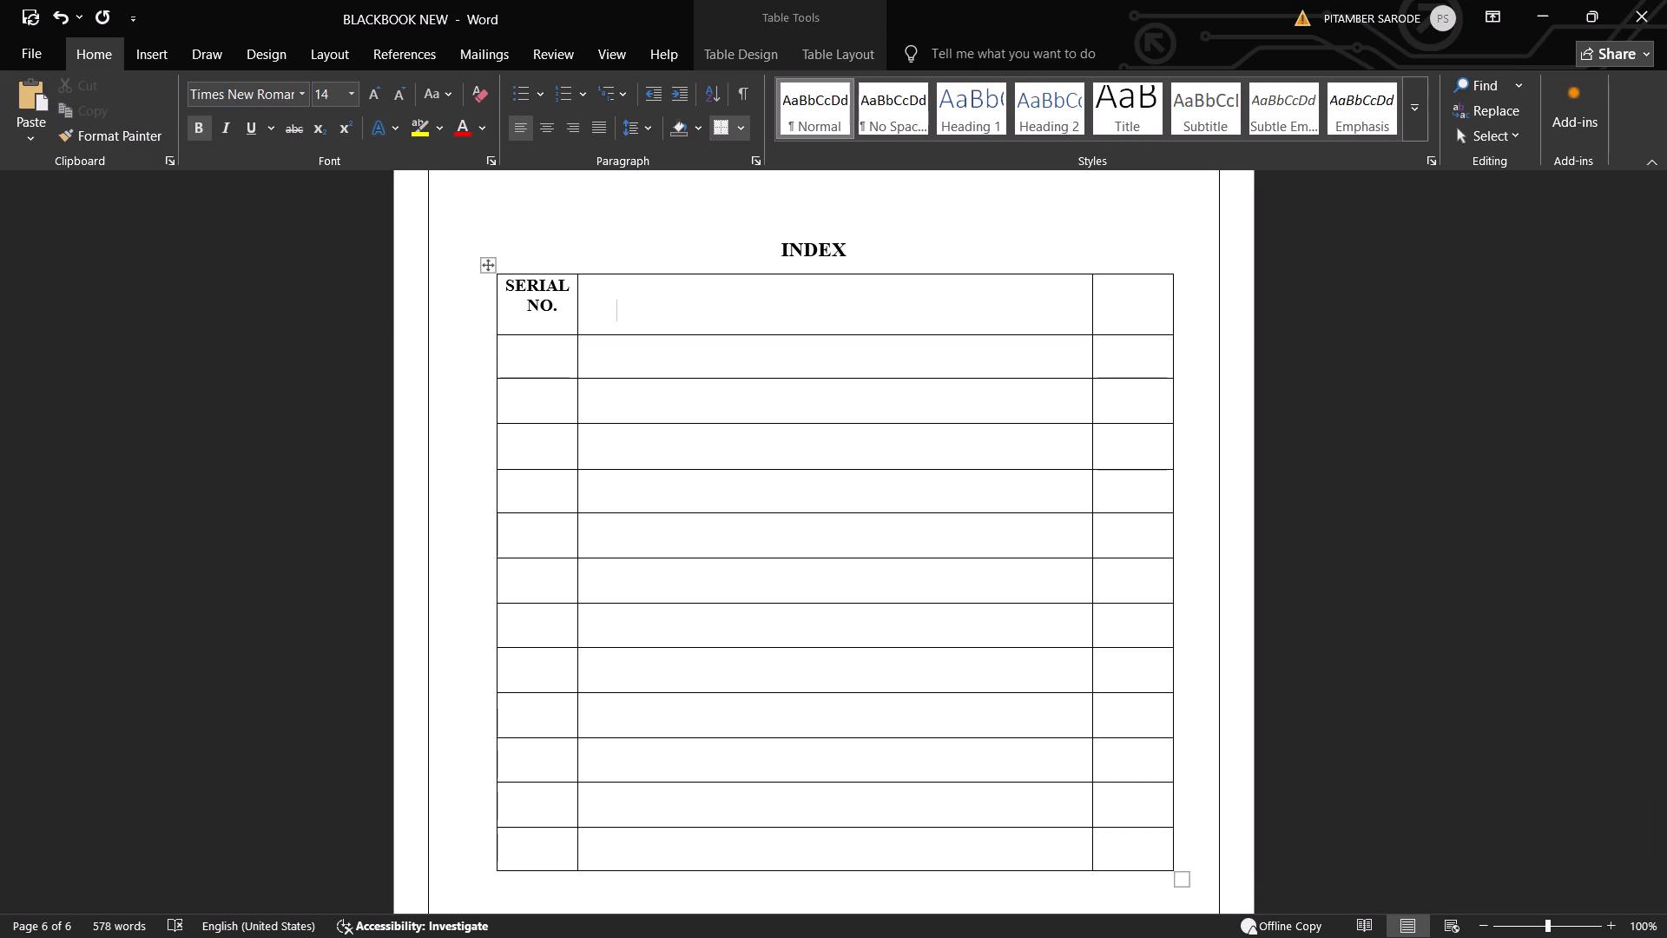
Remove the empty line below "NO." in the first header cell.
left_click(568, 320)
key("BackSpace")
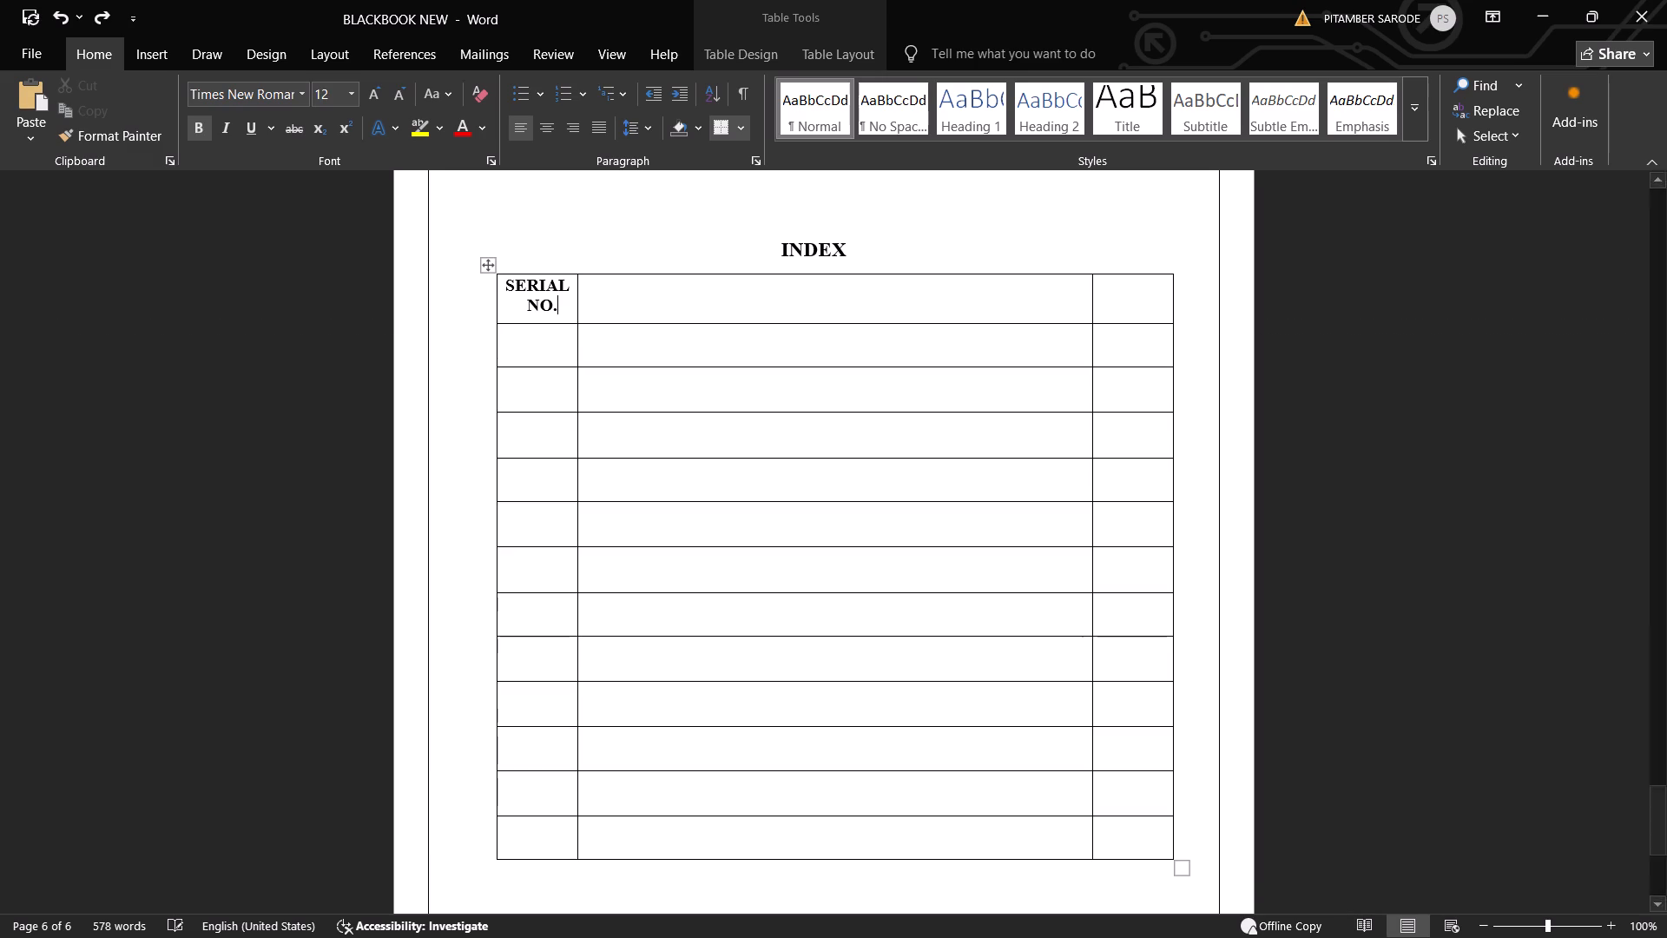
Enter the heading "CHAPTERS" after the leading spaces on the first line of the middle header cell.
left_click(722, 291)
key("space")
key("space")
type("CH")
type("APTERS")
key("space")
key("BackSpace")
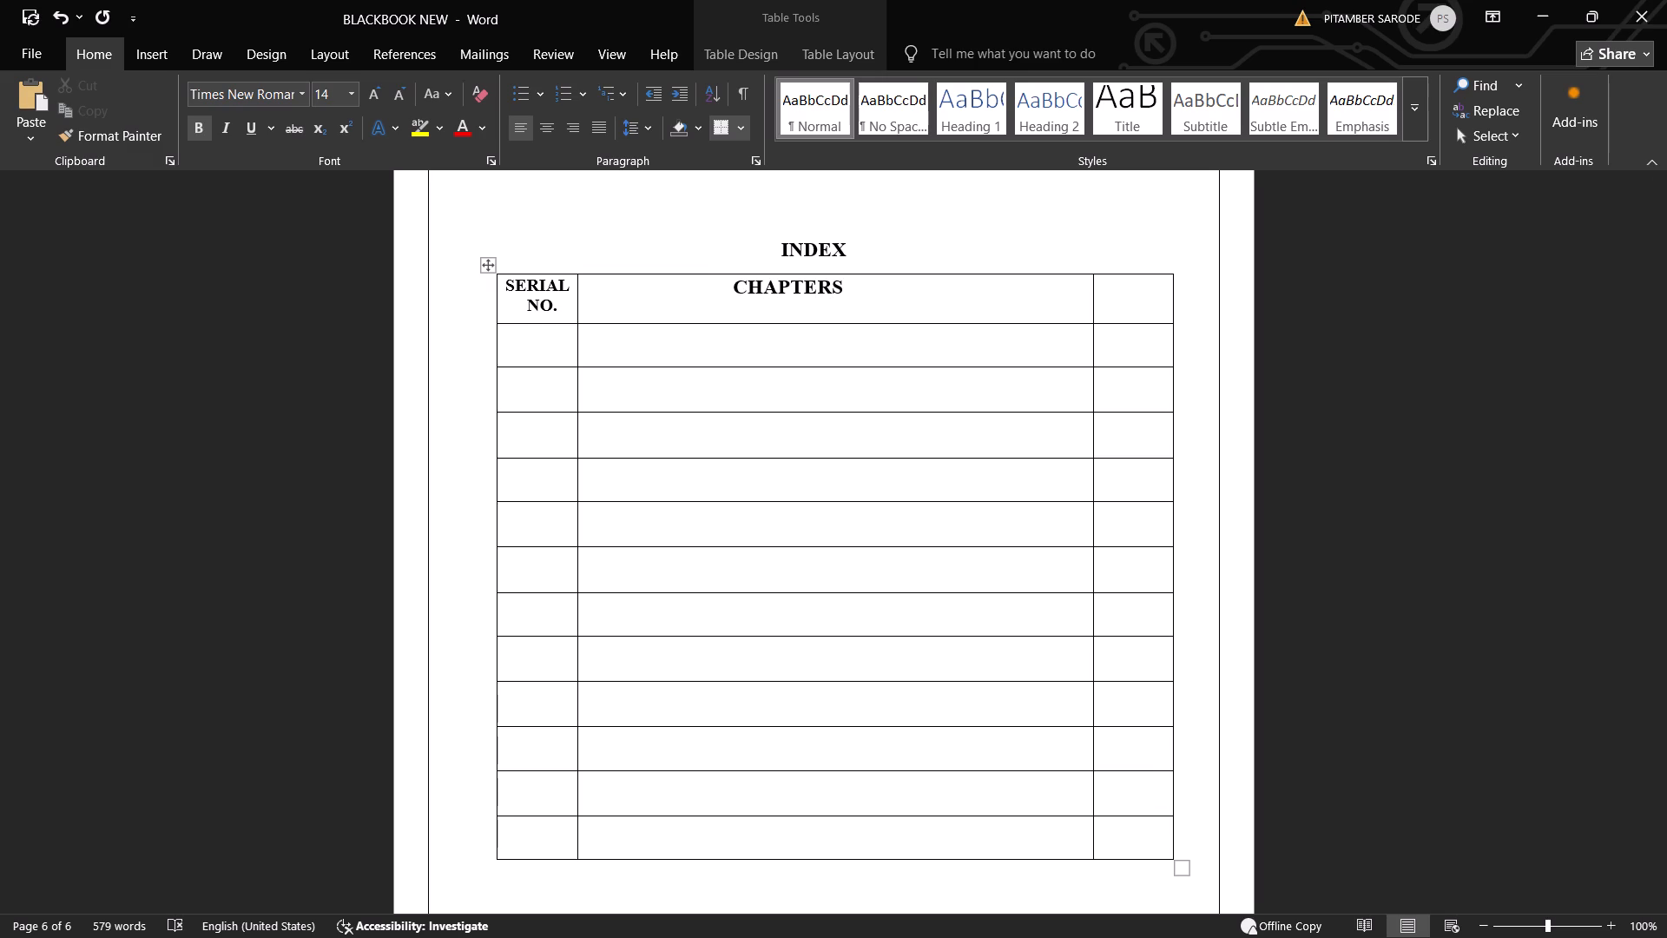
Shift the "CHAPTERS" heading further towards the middle of its cell with four more leading spaces.
left_click(719, 292)
key("space")
key("space")
key("space")
key("space")
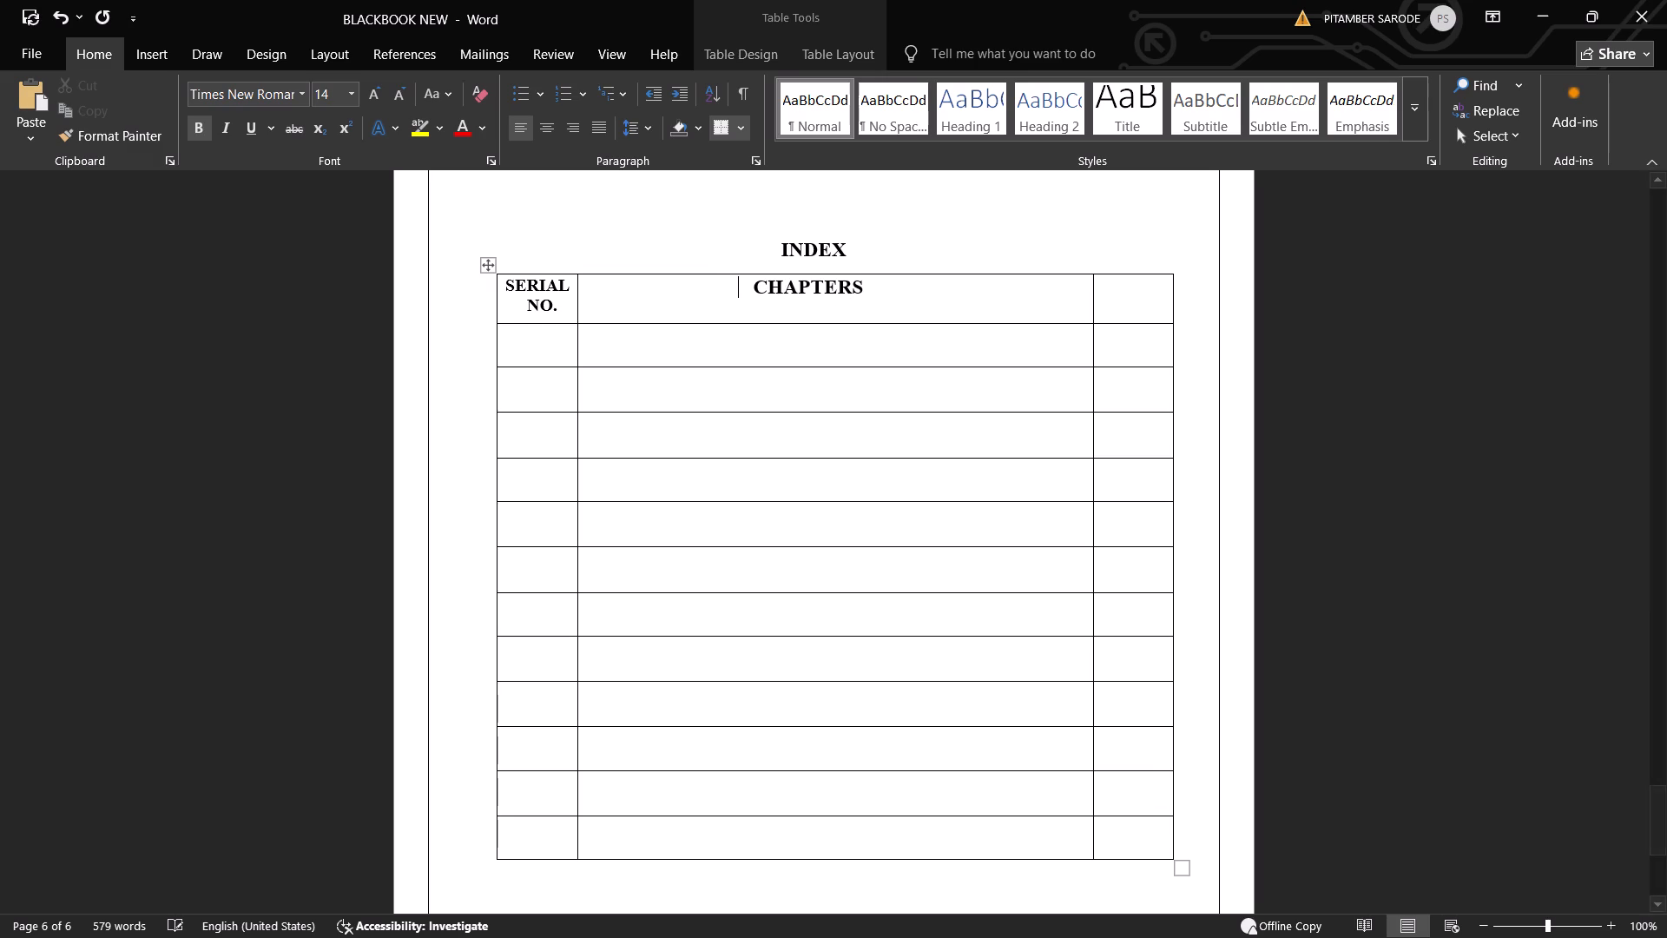
Insert an empty line between the INDEX heading and the table.
left_click(865, 244)
key("Return")
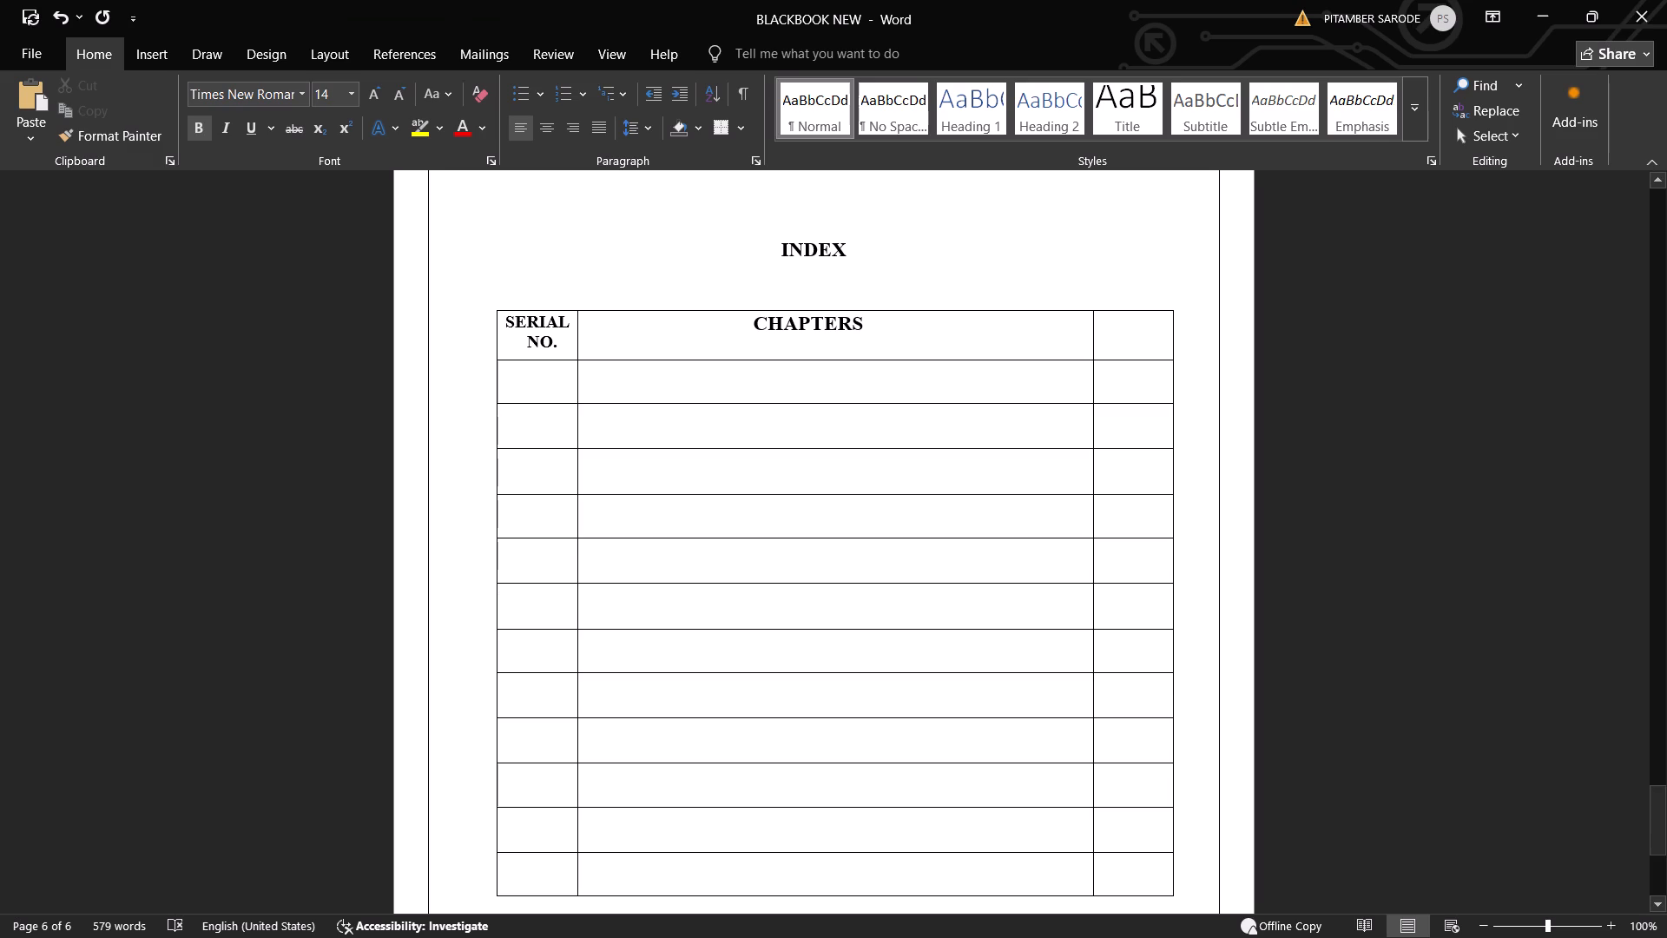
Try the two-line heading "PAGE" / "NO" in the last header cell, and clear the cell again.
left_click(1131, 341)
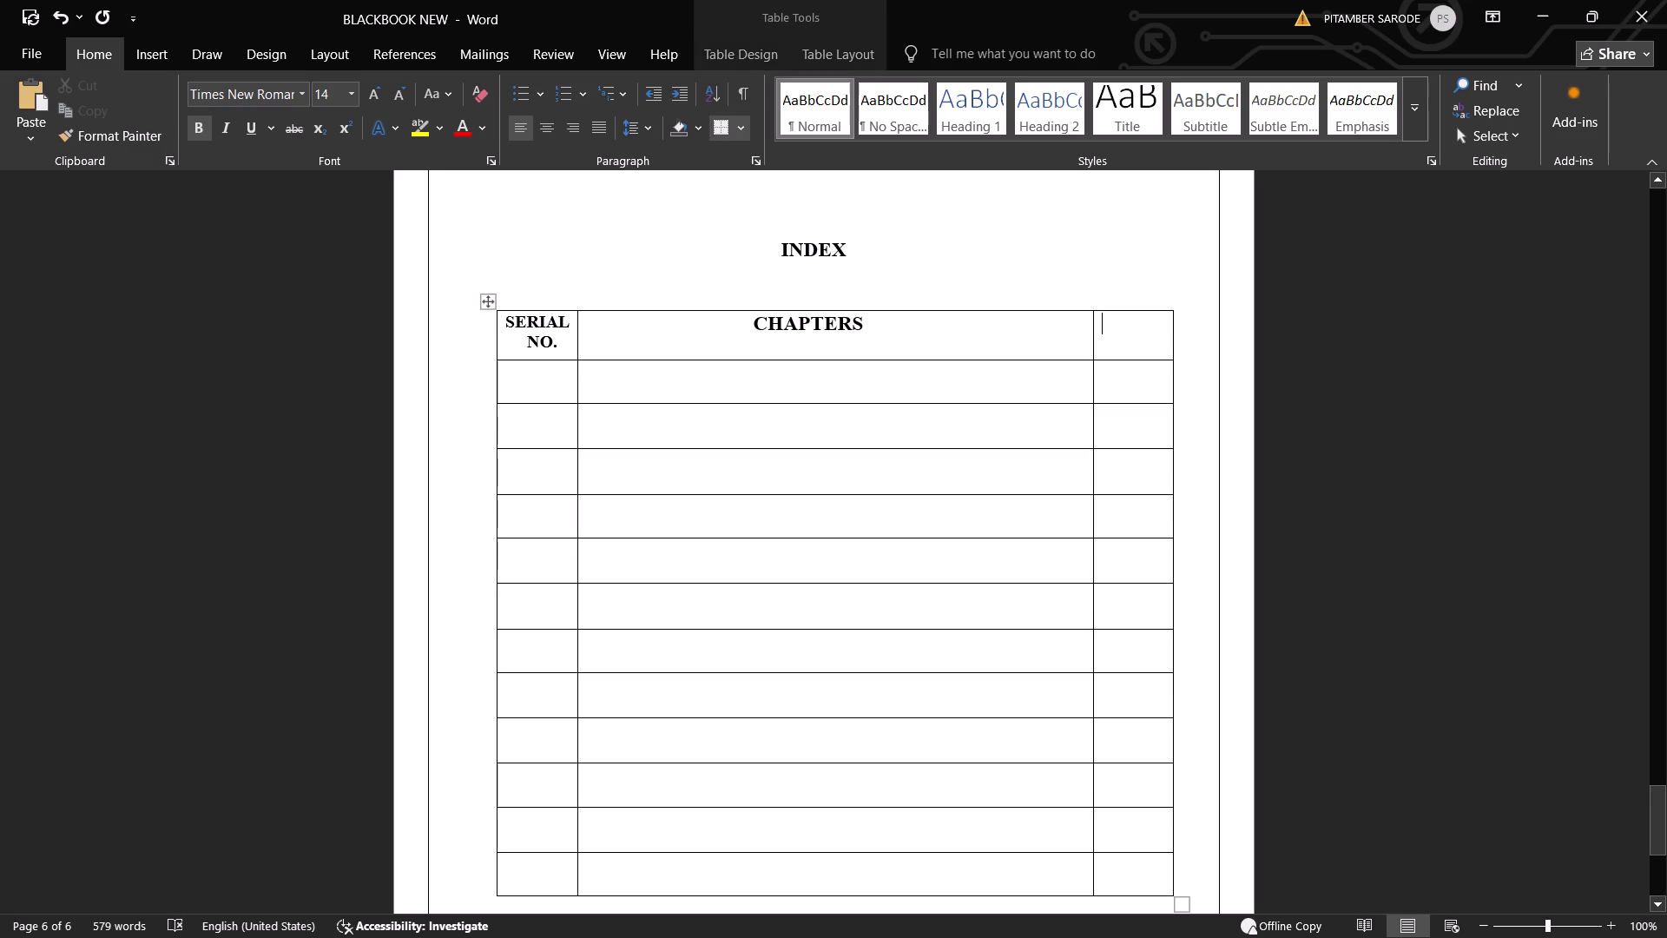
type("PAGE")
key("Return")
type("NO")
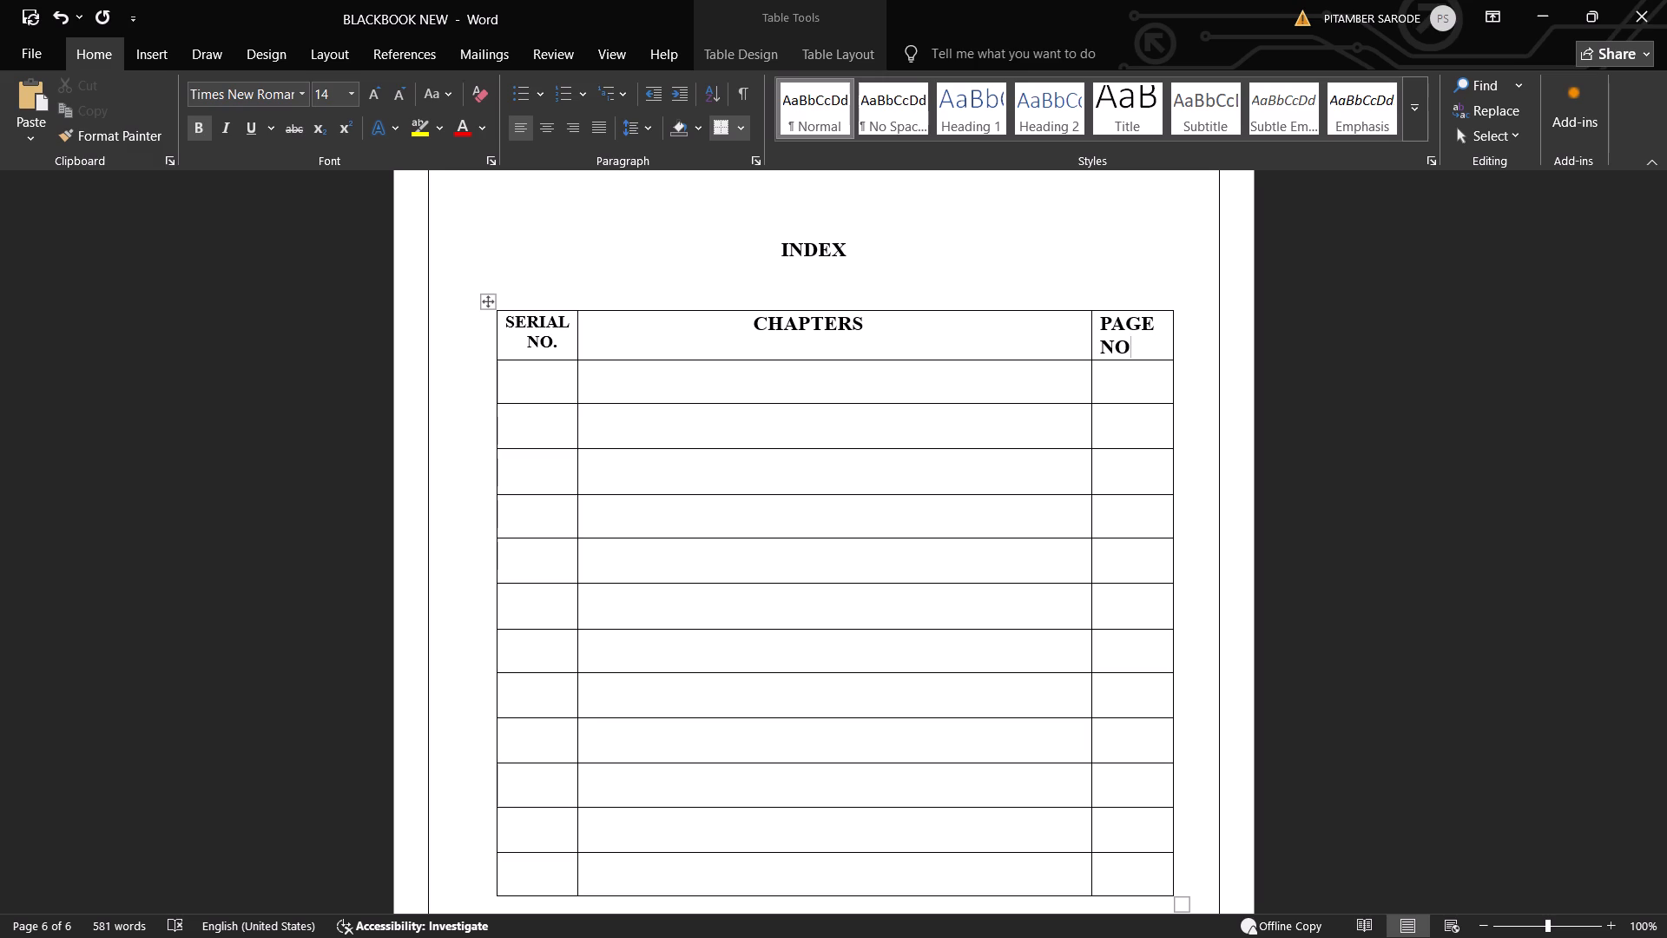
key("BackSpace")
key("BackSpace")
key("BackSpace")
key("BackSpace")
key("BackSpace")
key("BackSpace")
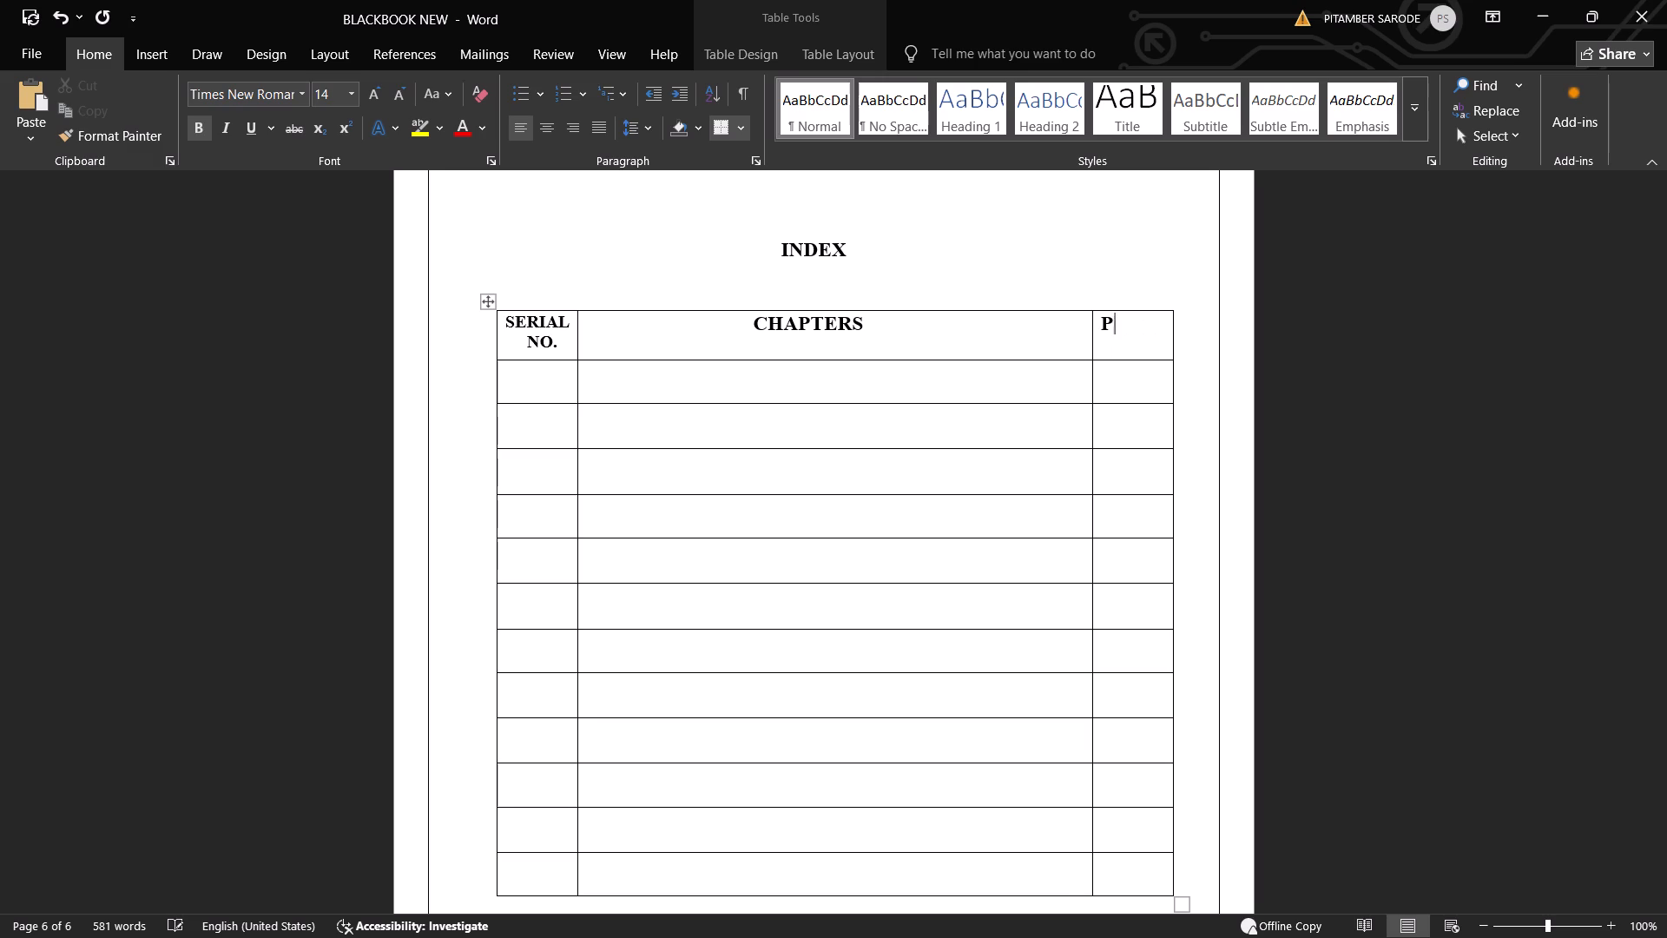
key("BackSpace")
Replace the middle header cell's heading with "CHAPTERS" in font size 12, keeping its leading spaces.
scroll(985, 334, "up", 1)
left_click(894, 373)
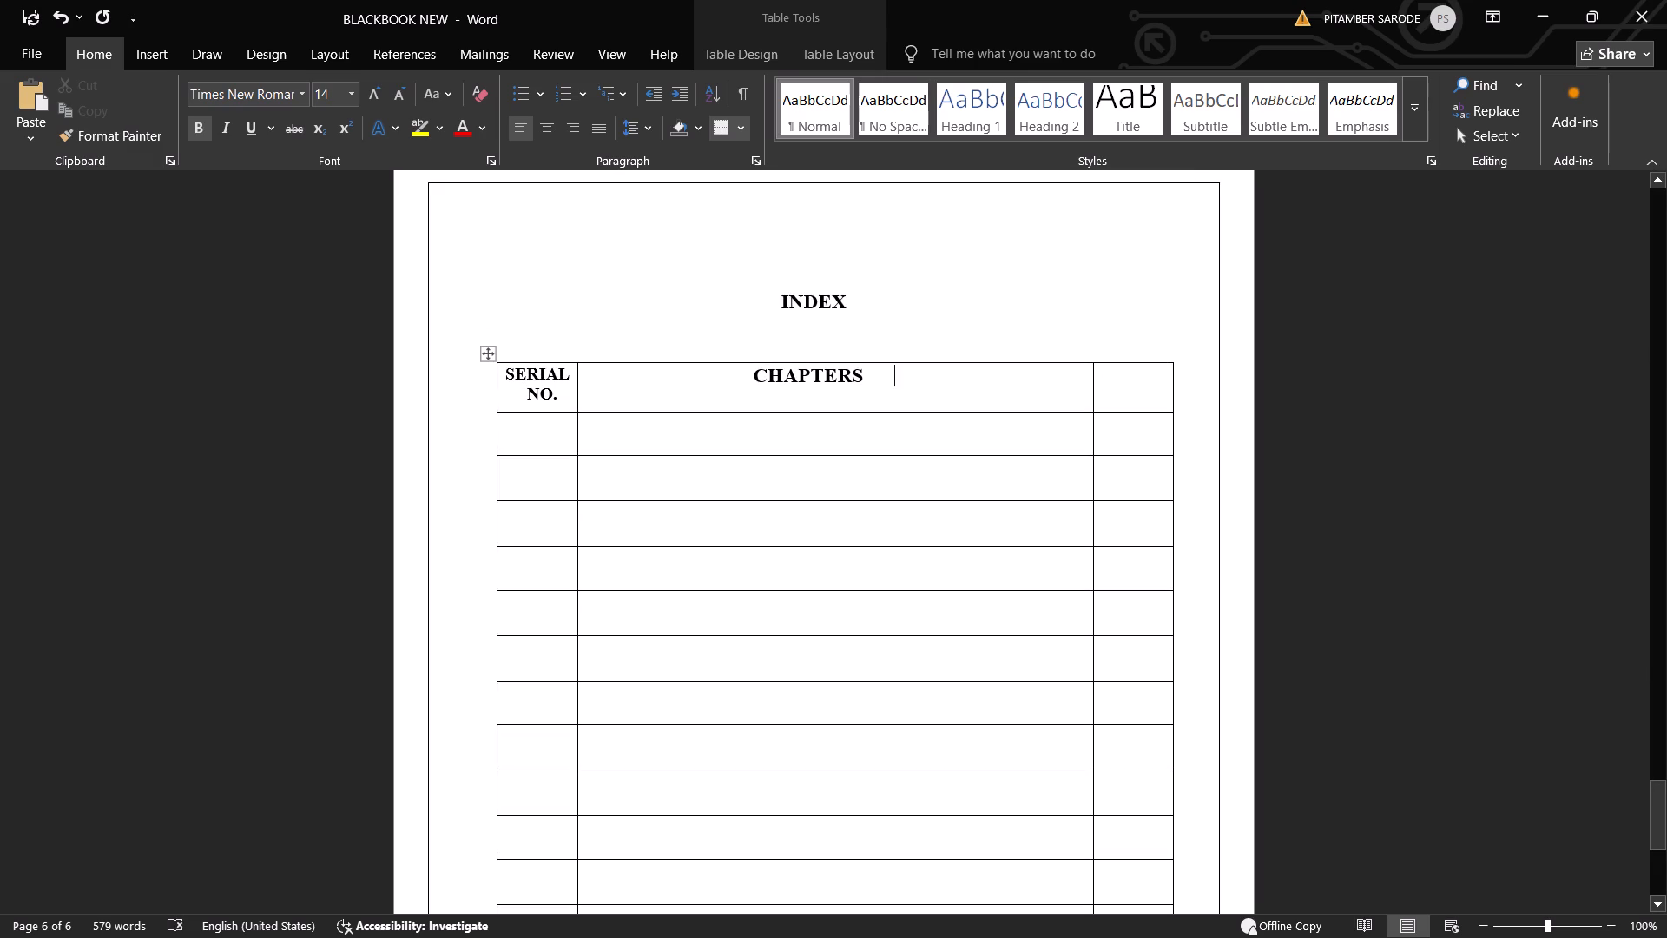
left_click_drag(865, 382, 759, 377)
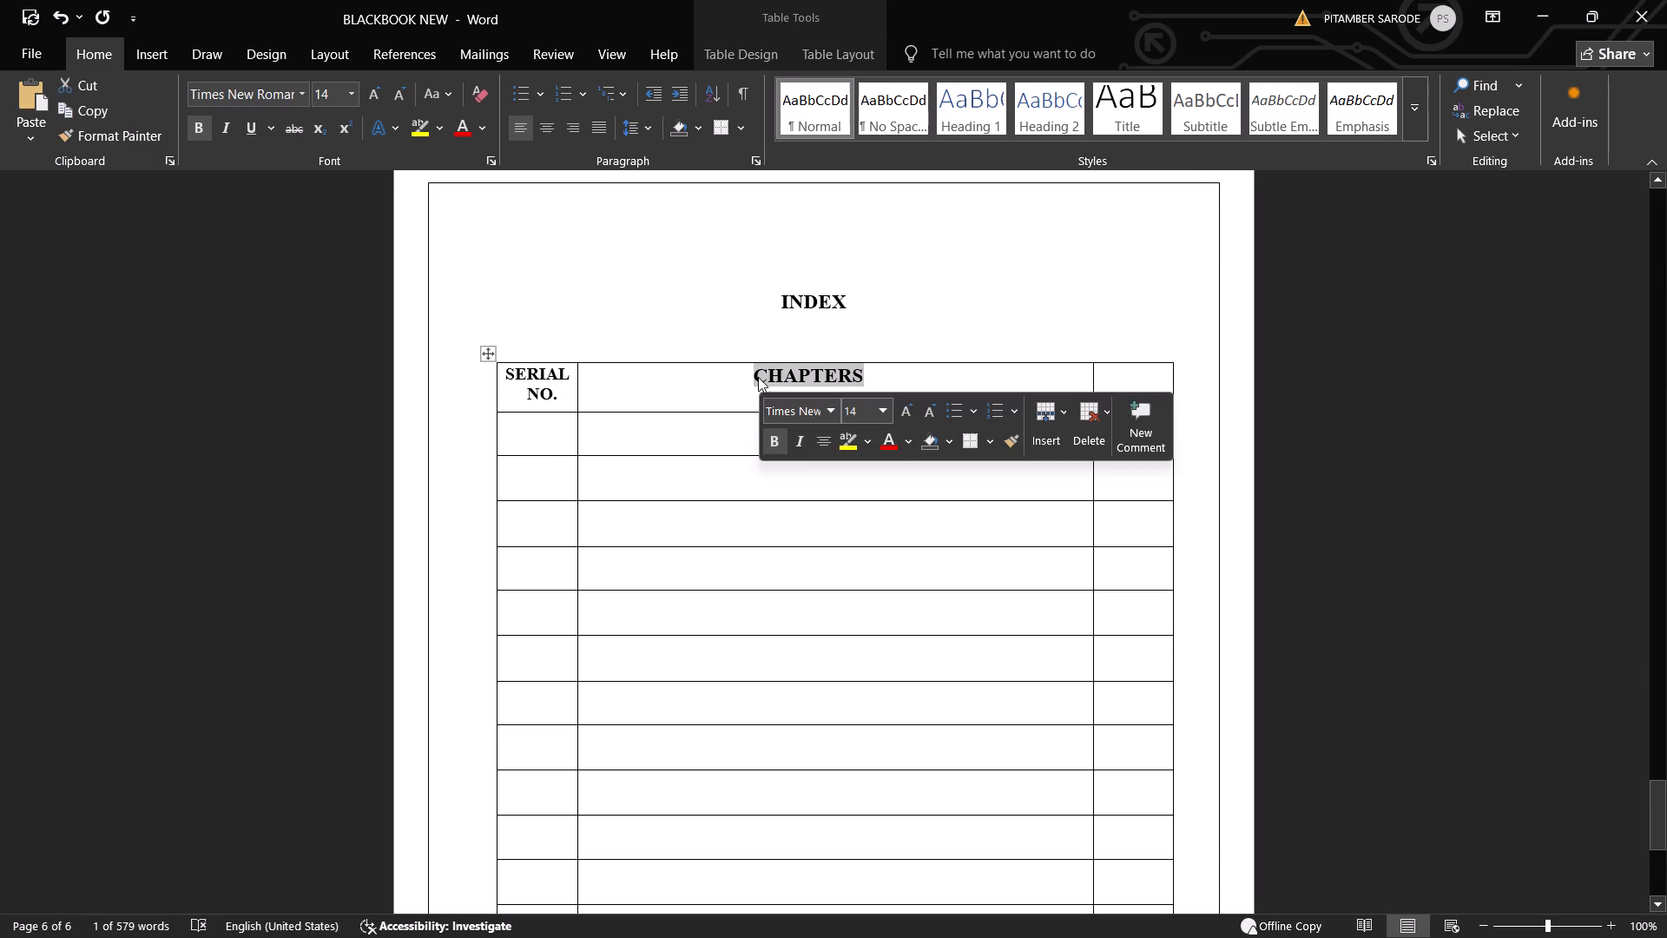
key("BackSpace")
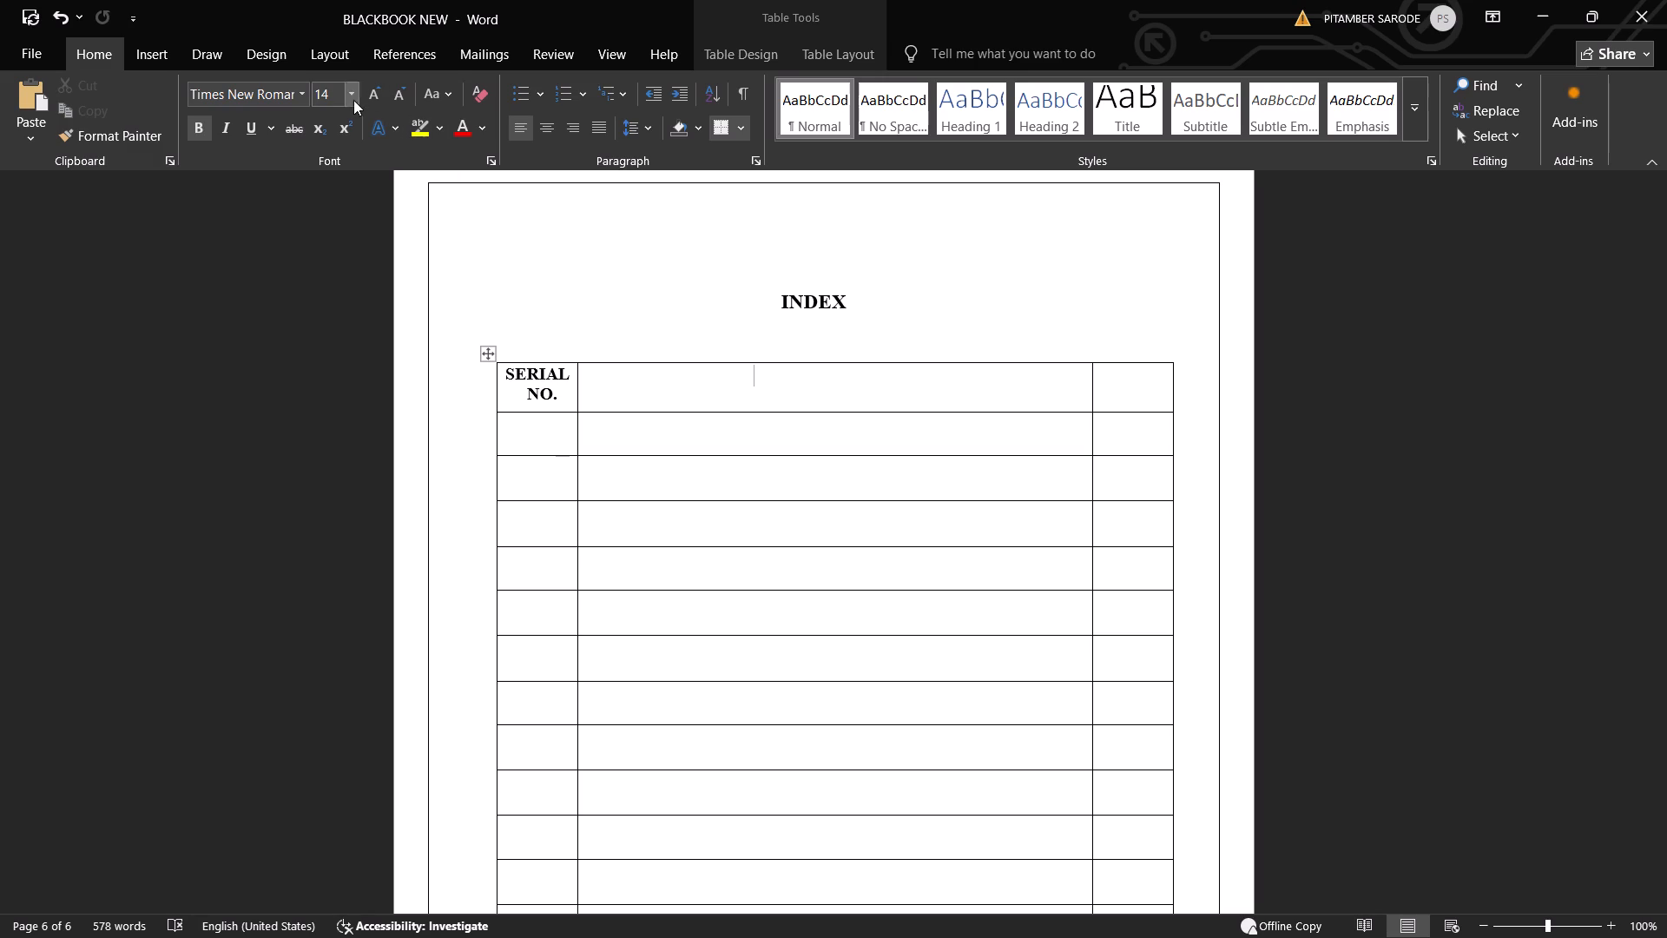
left_click(370, 94)
left_click(366, 93)
left_click(350, 93)
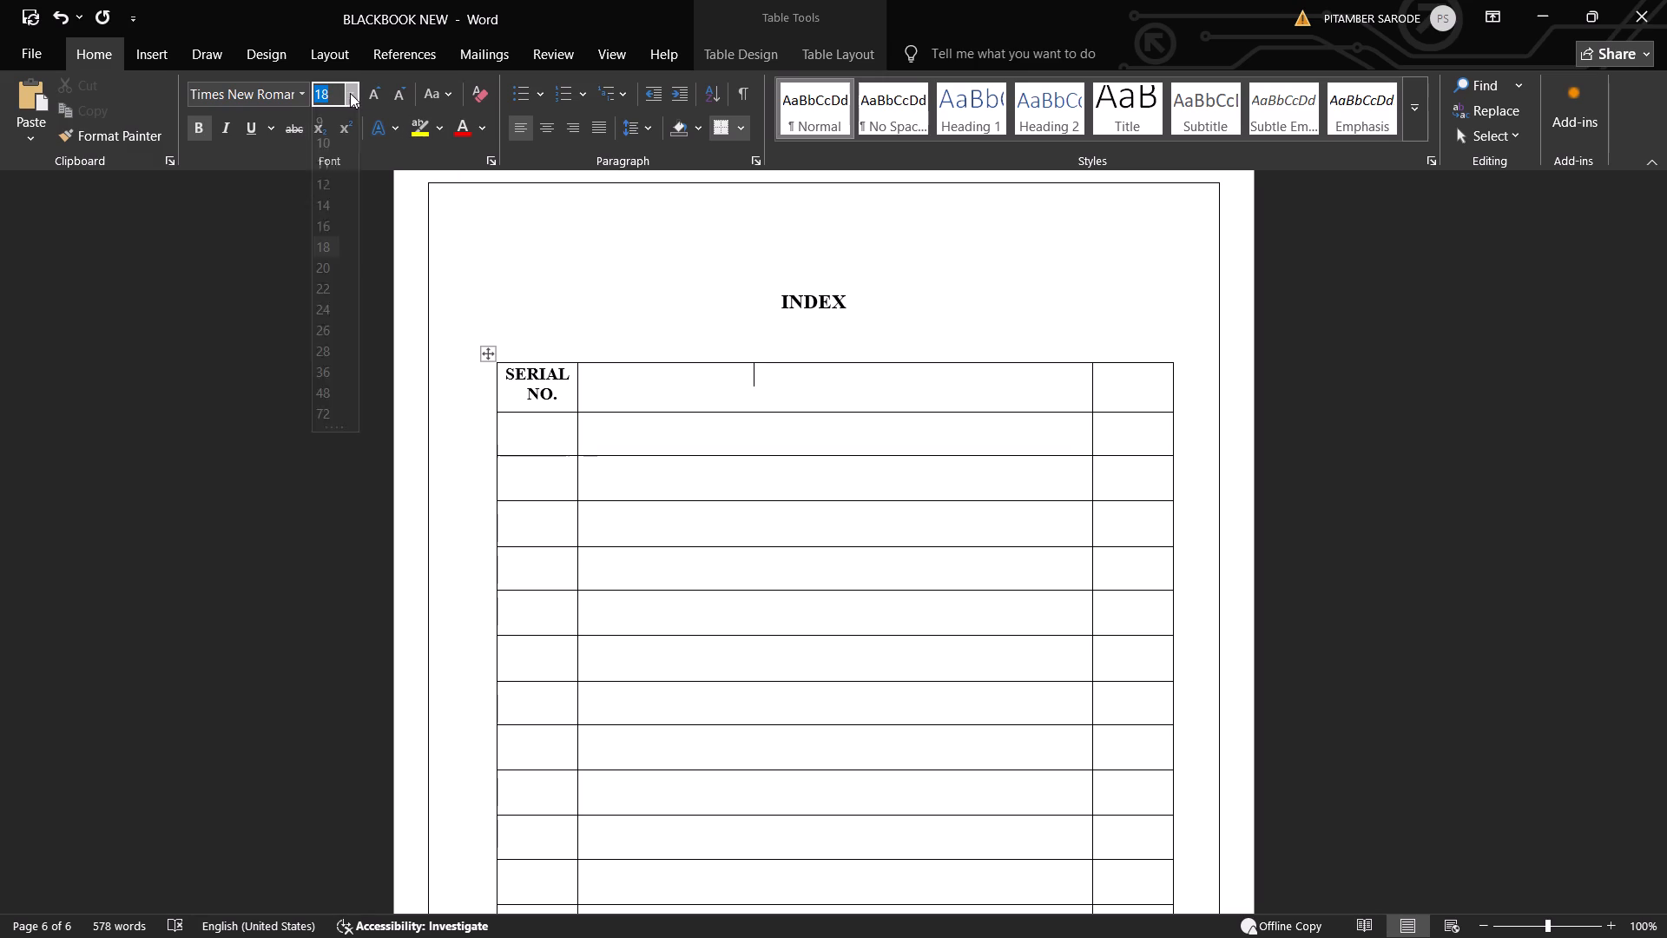
triple_click(399, 95)
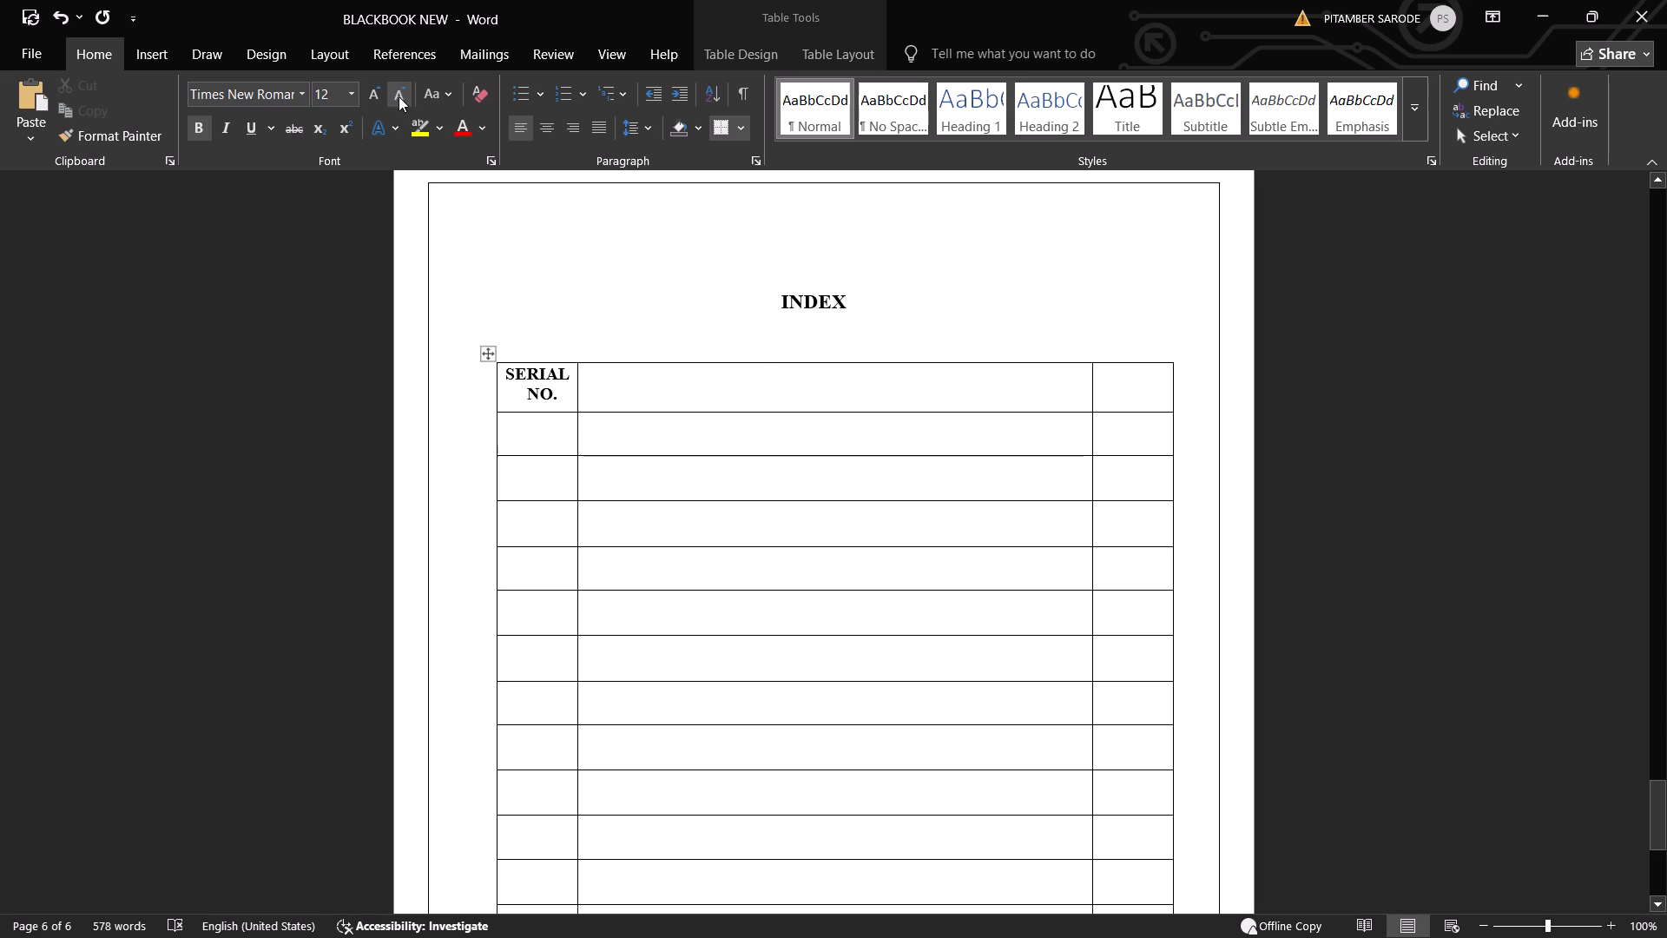
type("CHA")
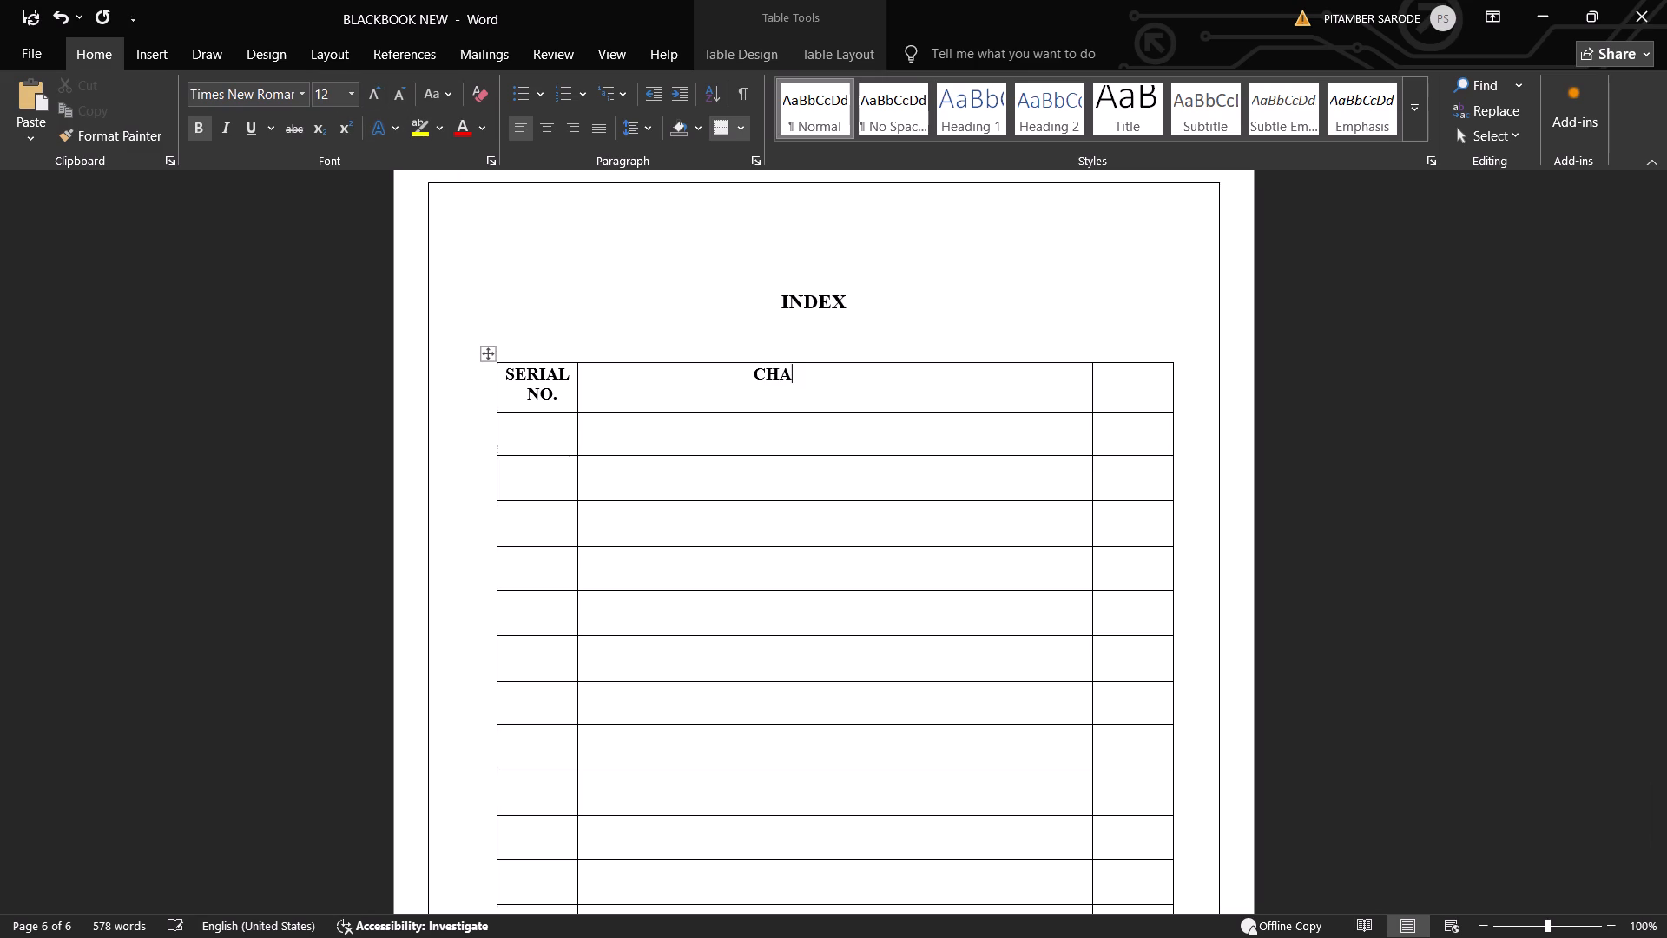
type("PTER")
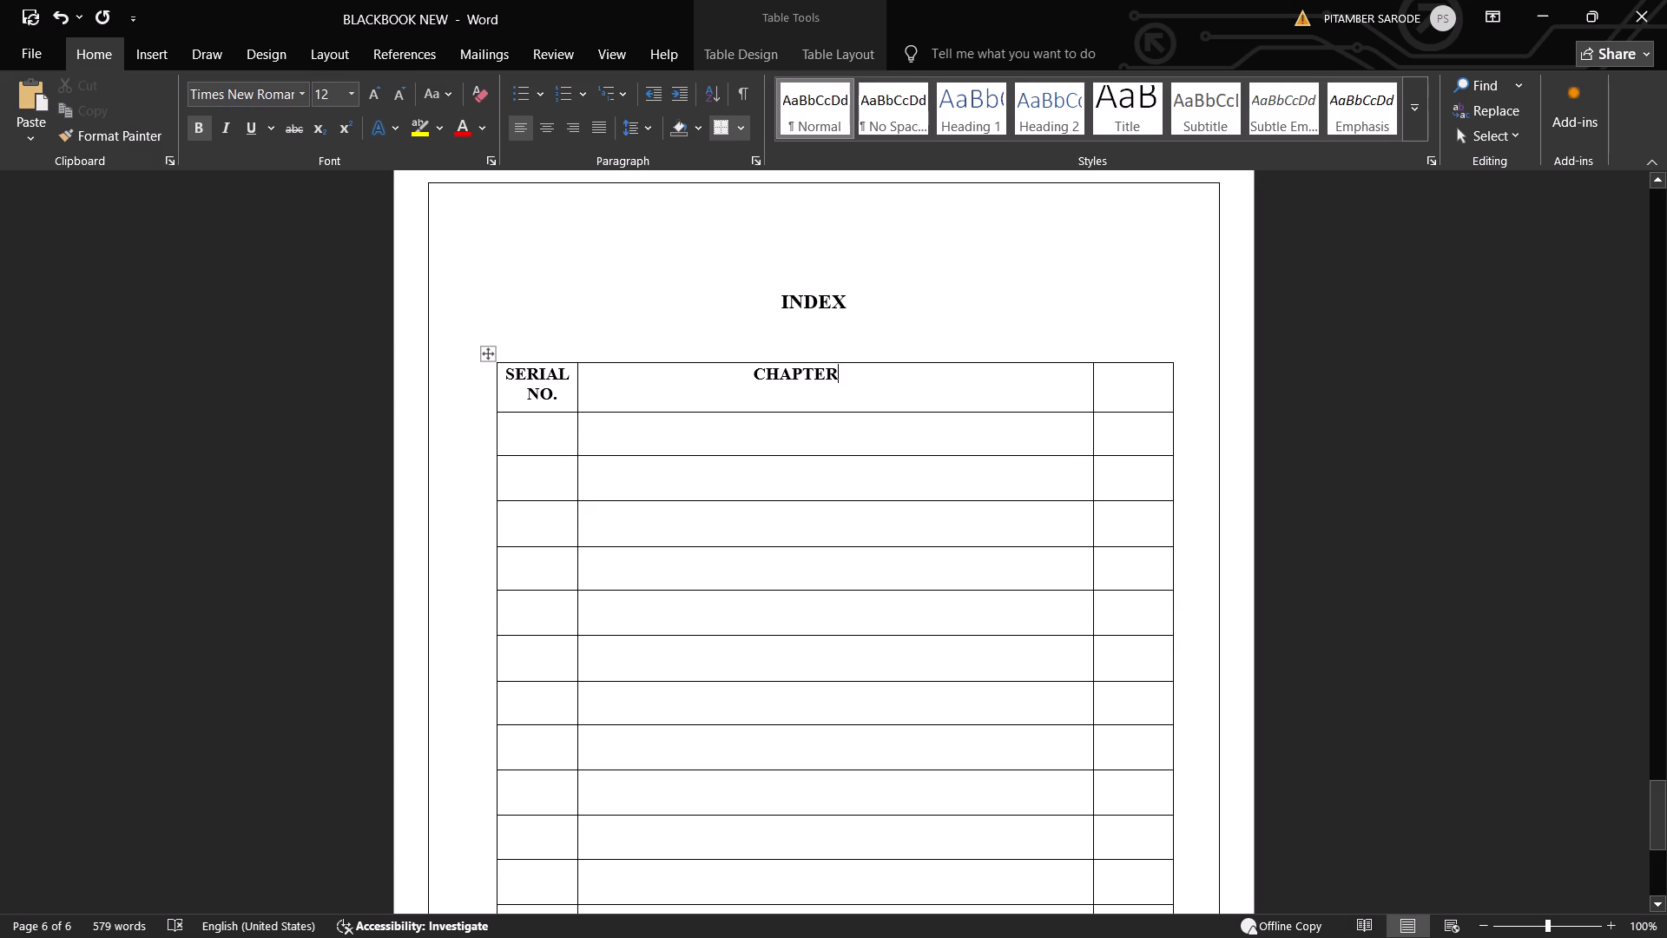
key("s")
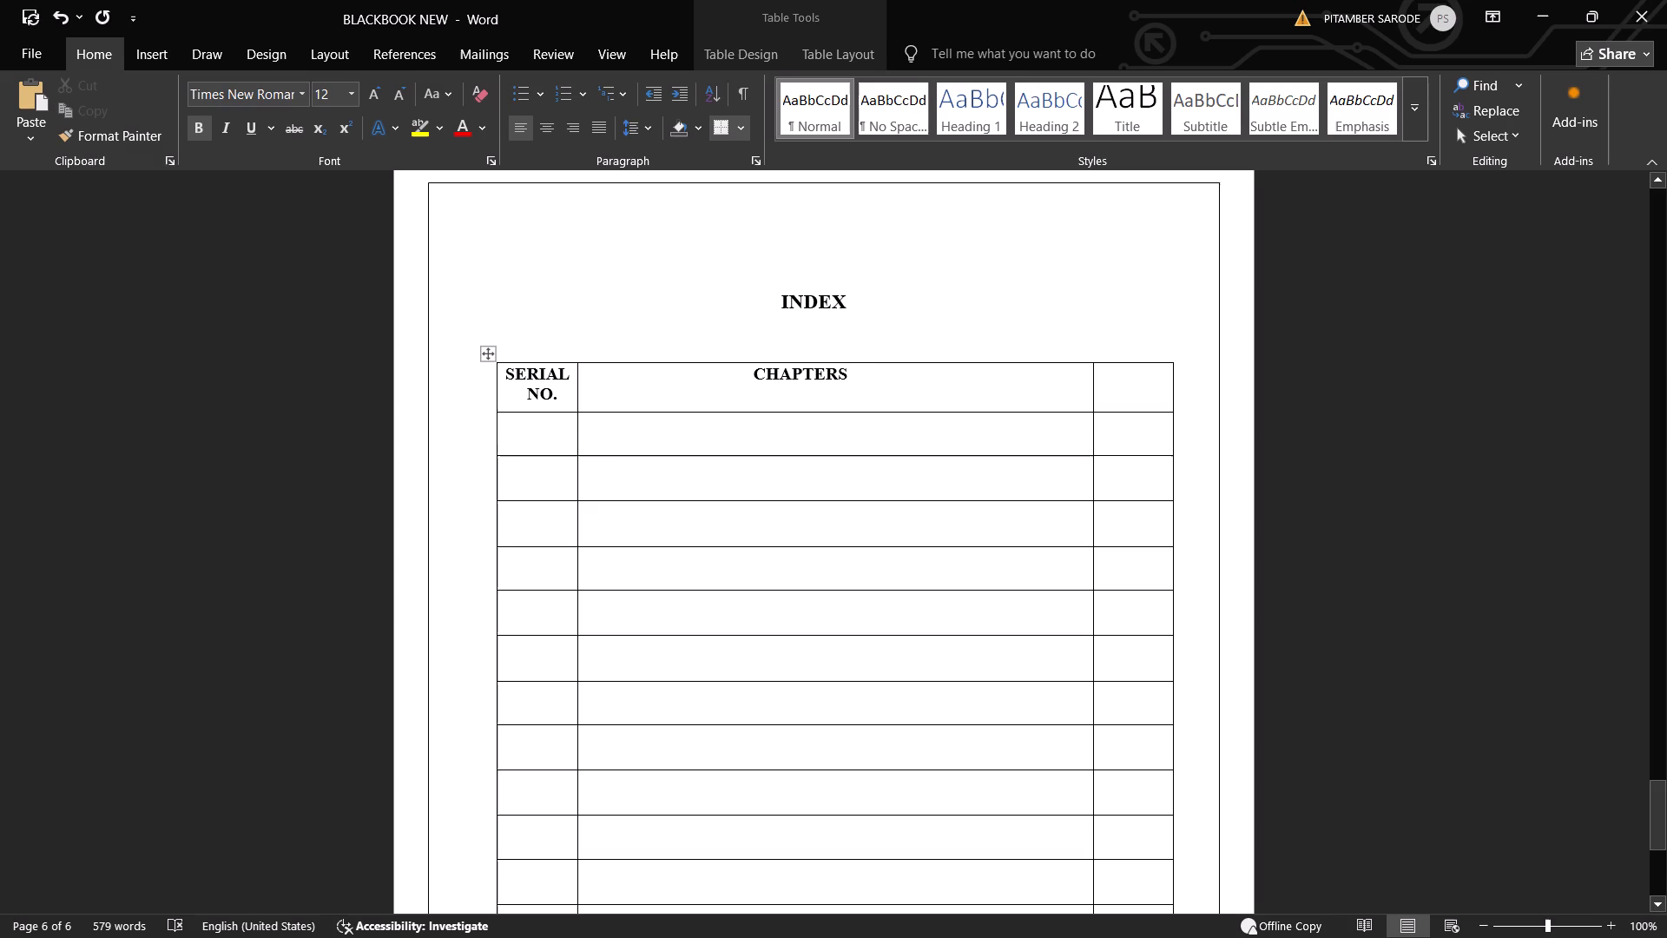
Enter the heading "PAGE NO." on two lines in the last header cell, in font size 12.
left_click(1137, 380)
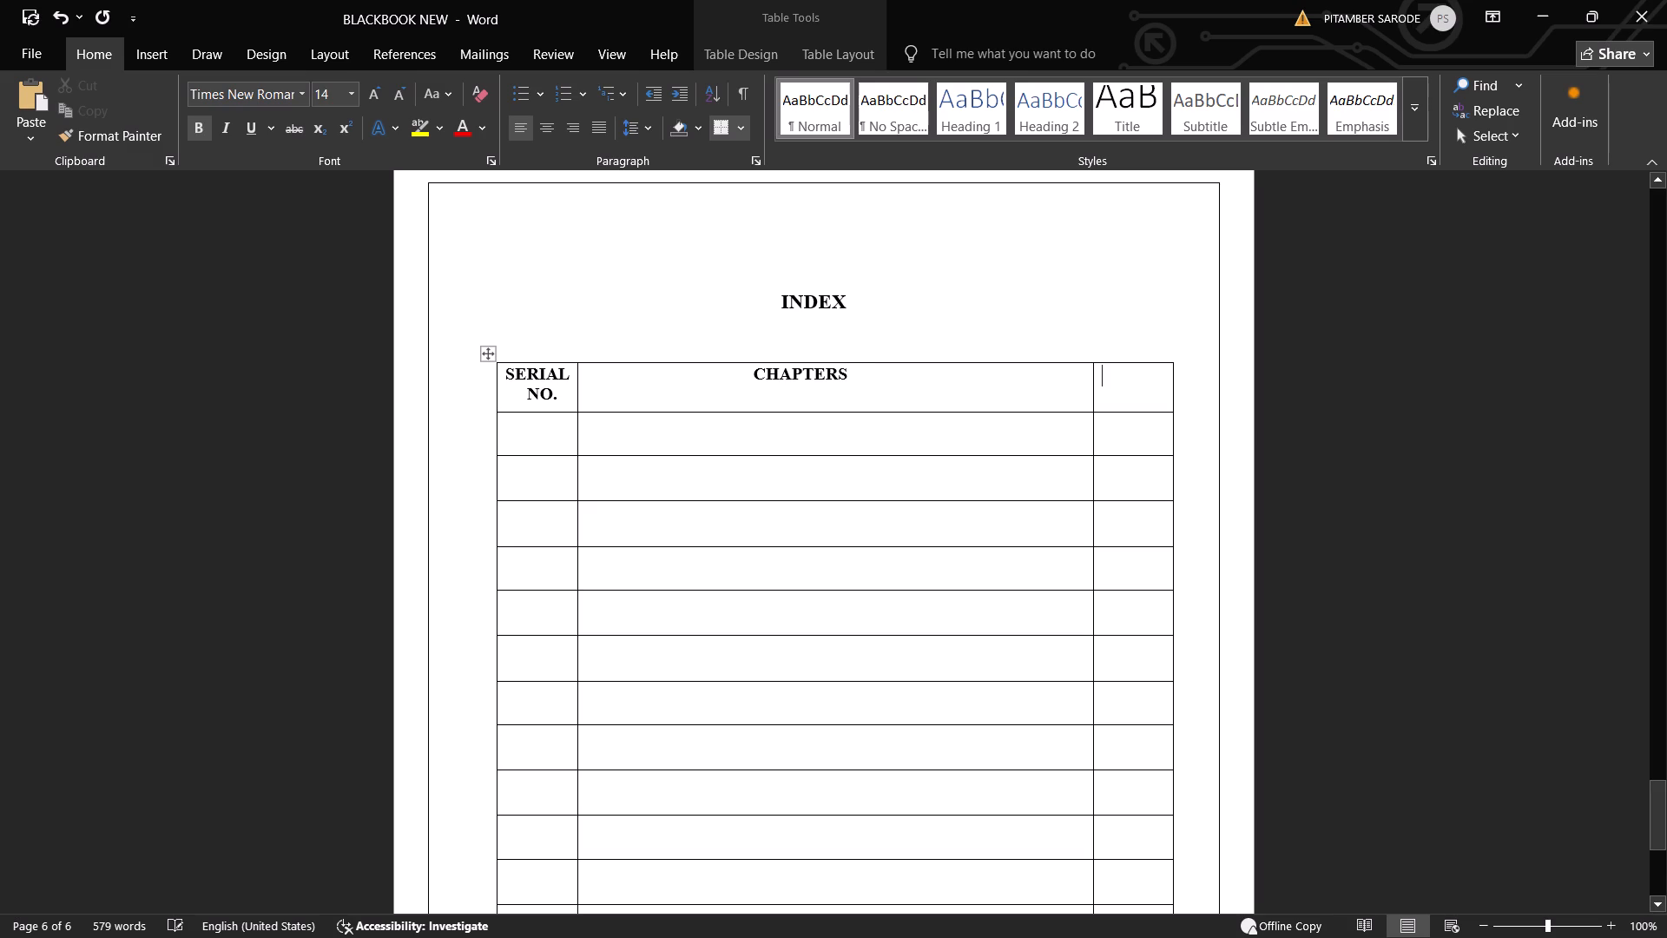
type("PAGE")
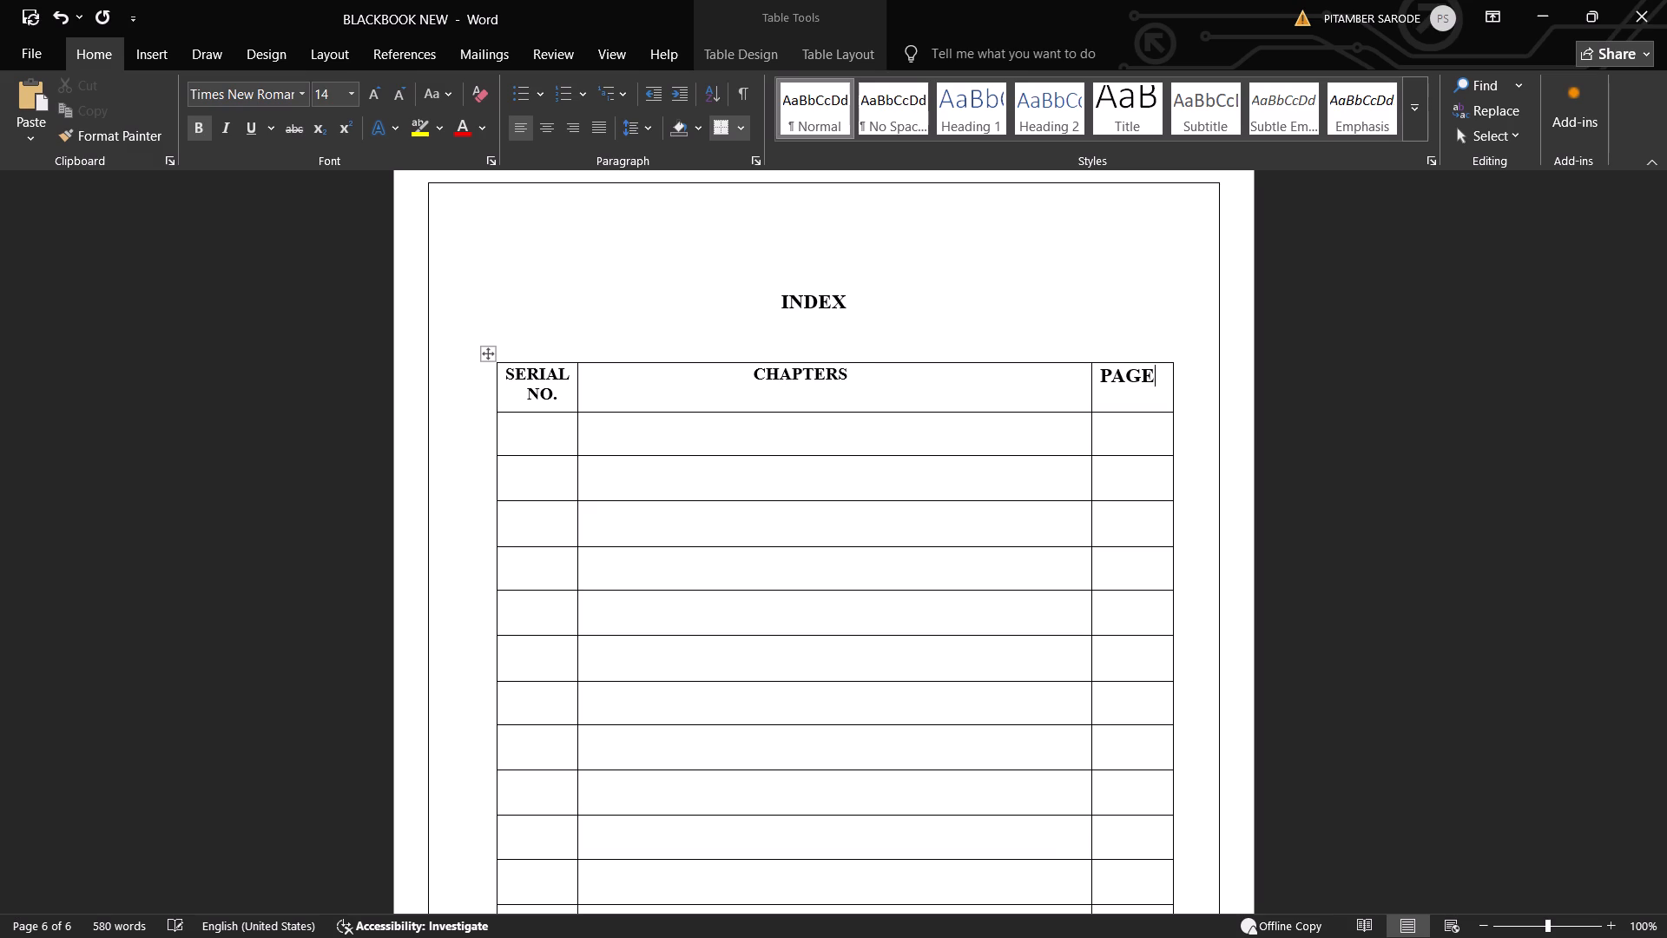
key("BackSpace")
key("BackSpace")
key("BackSpace")
key("BackSpace")
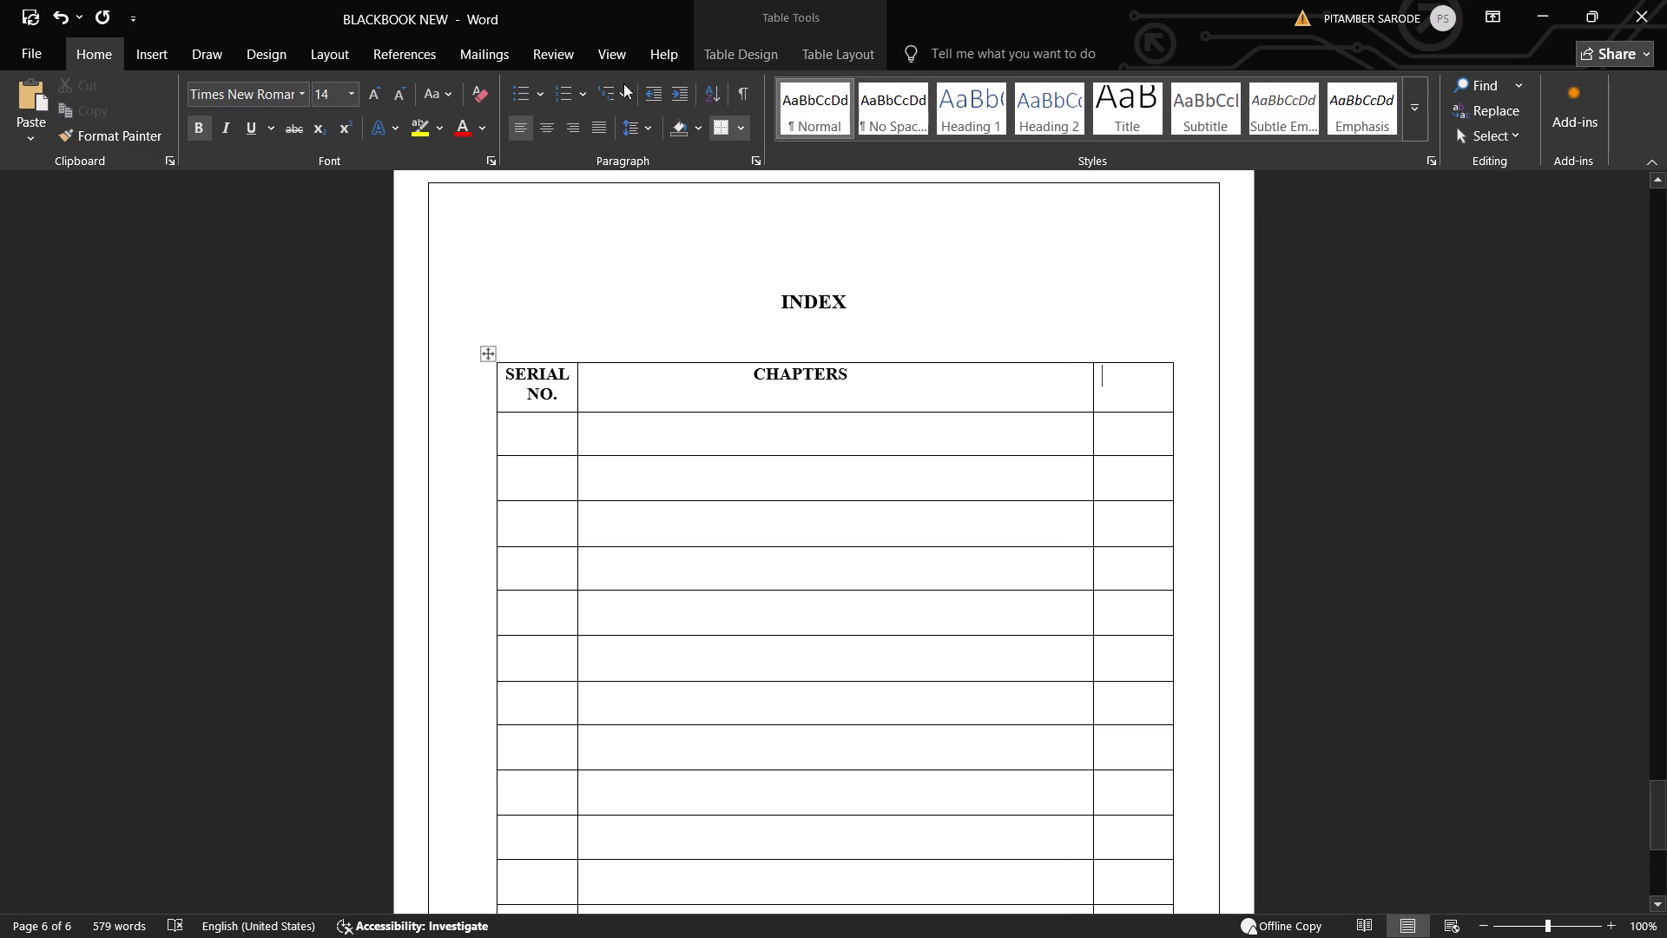
left_click(404, 97)
key("p")
type("AGE")
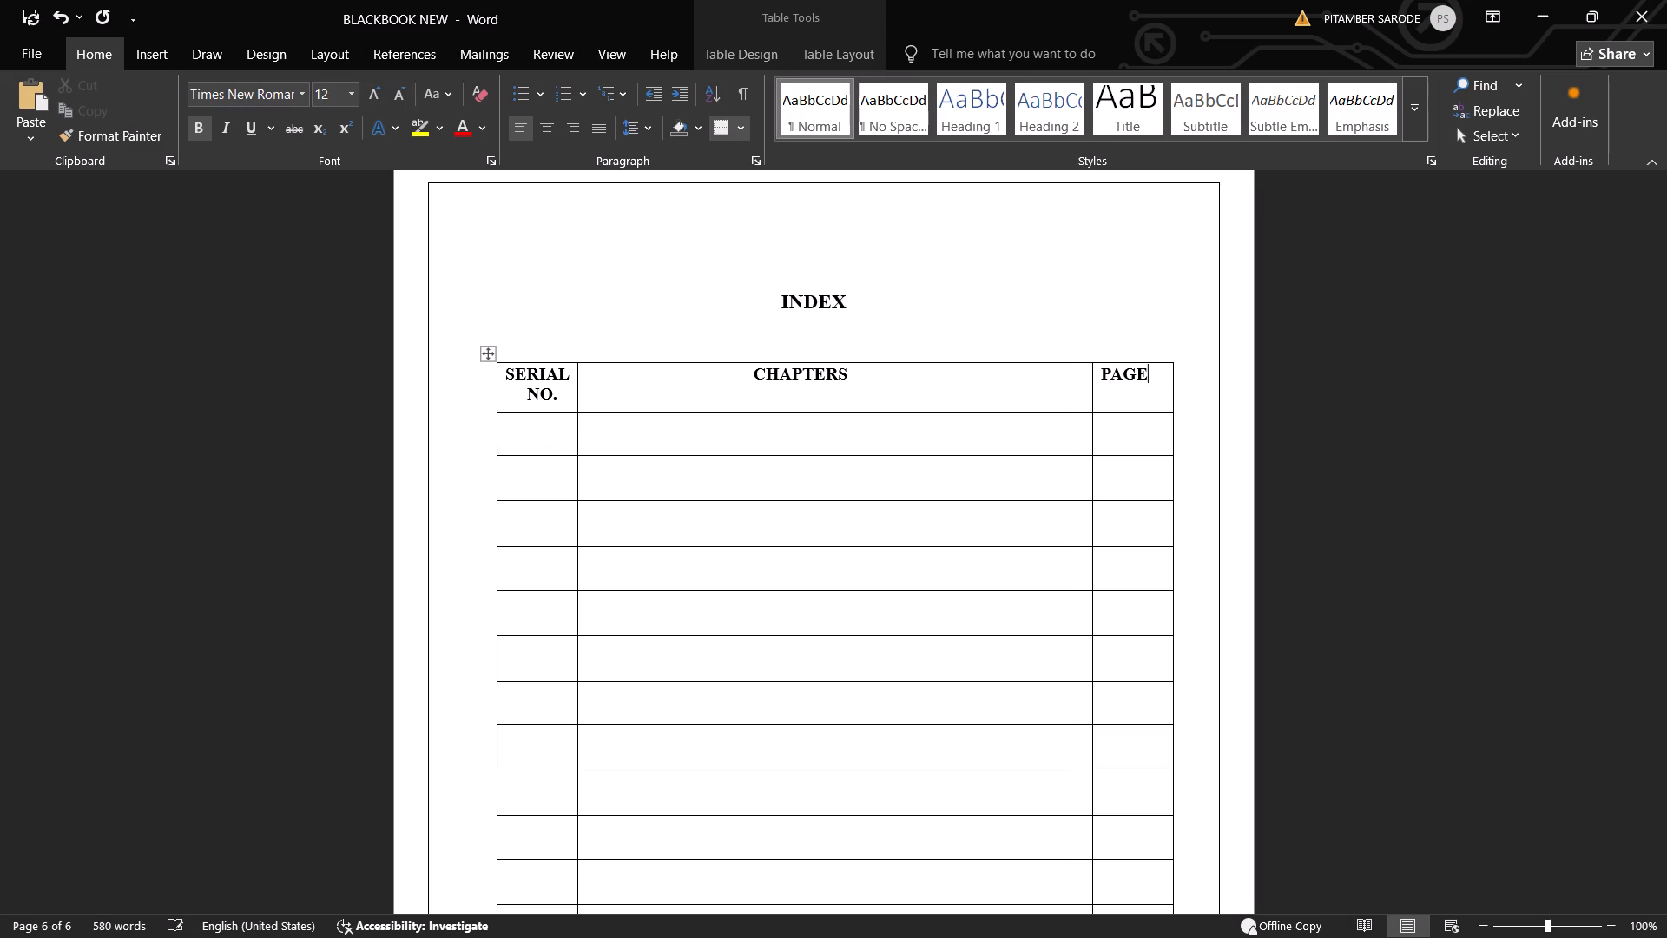
key("Return")
type("NP")
key("BackSpace")
key("o")
key("period")
Enter "1." in the first cell under SERIAL NO., indented with spaces, not bold and in font size 12.
left_click(559, 436)
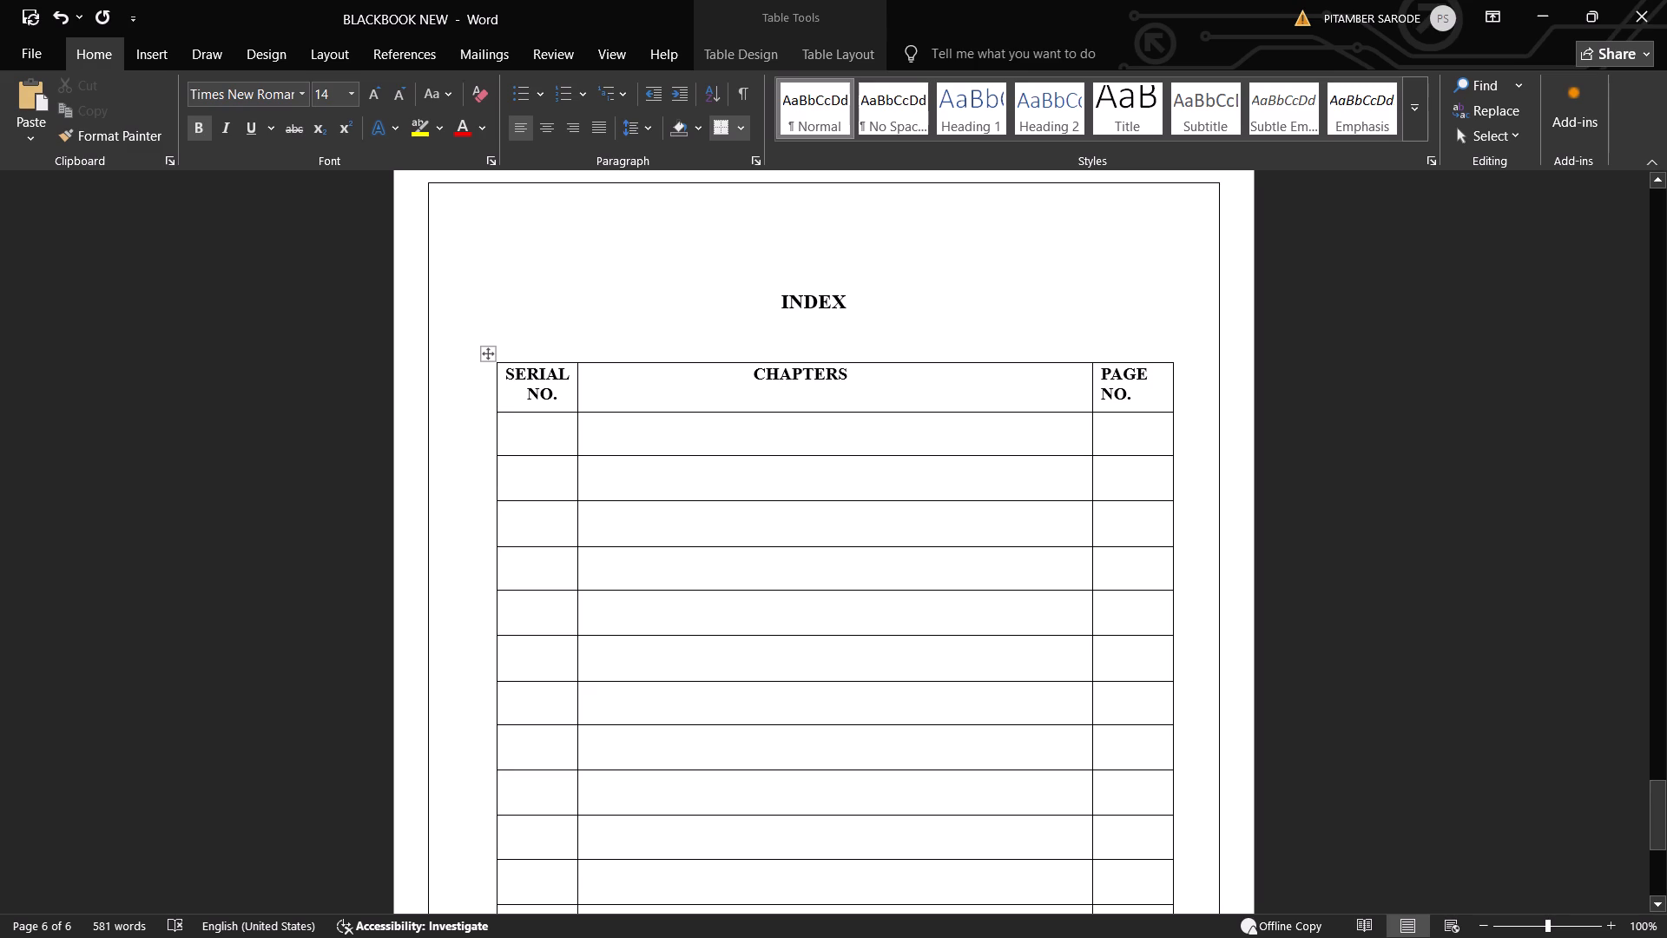
key("space")
key("space")
key("space")
key("space")
key("space")
key("space")
type("1")
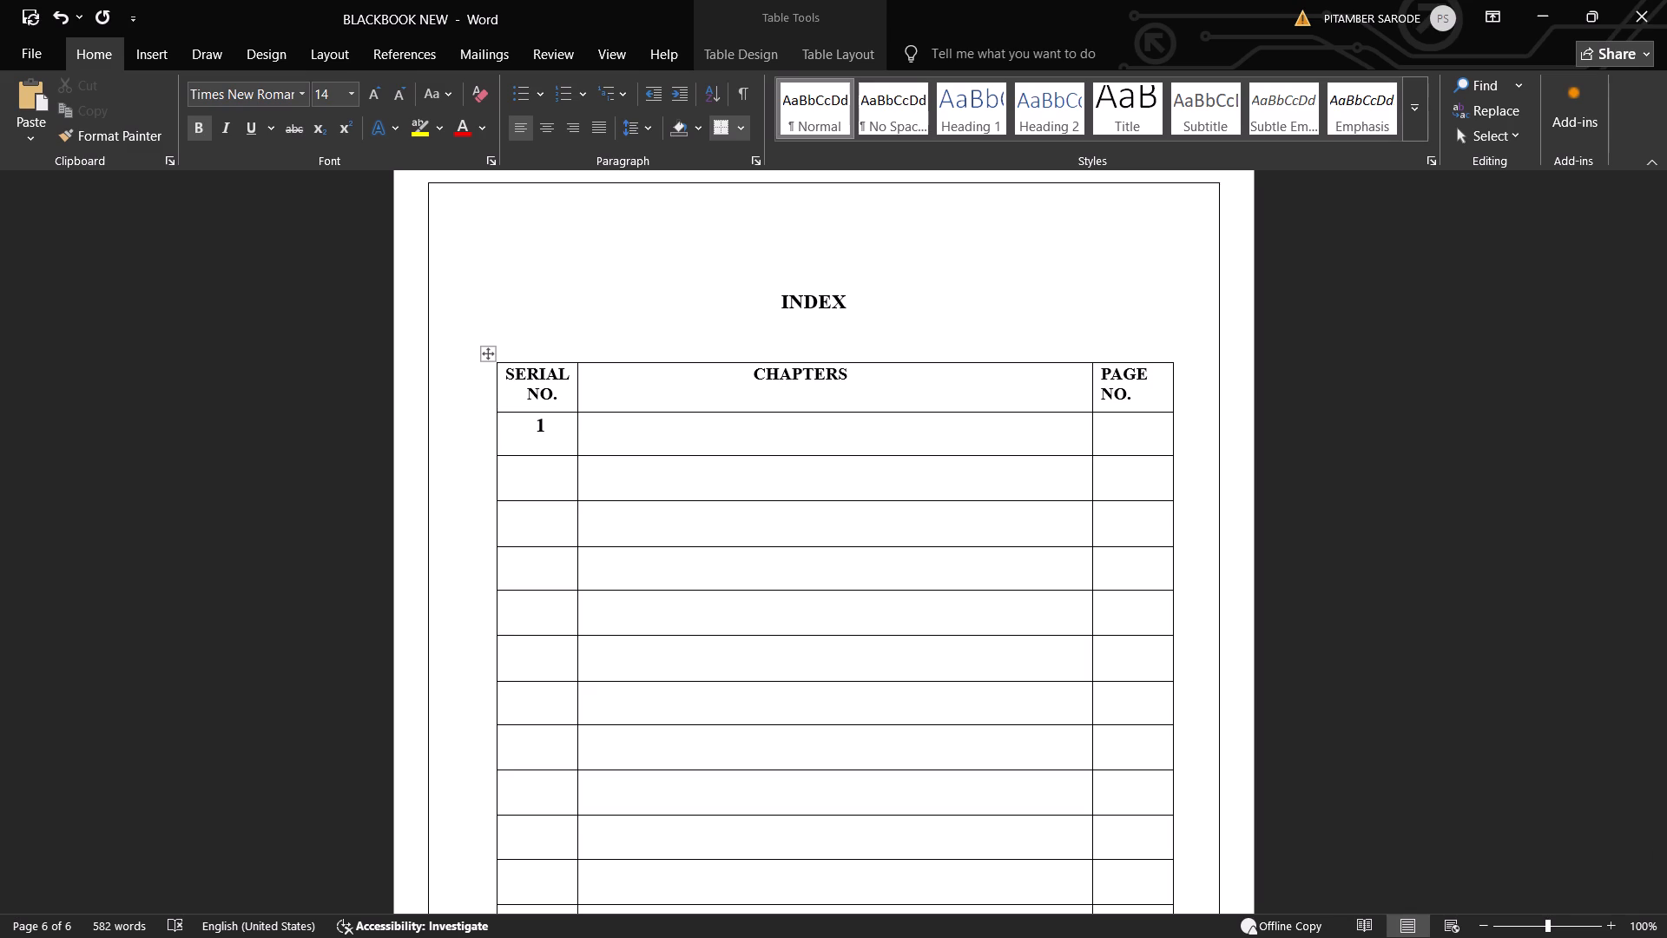
key("BackSpace")
left_click(198, 130)
left_click(356, 93)
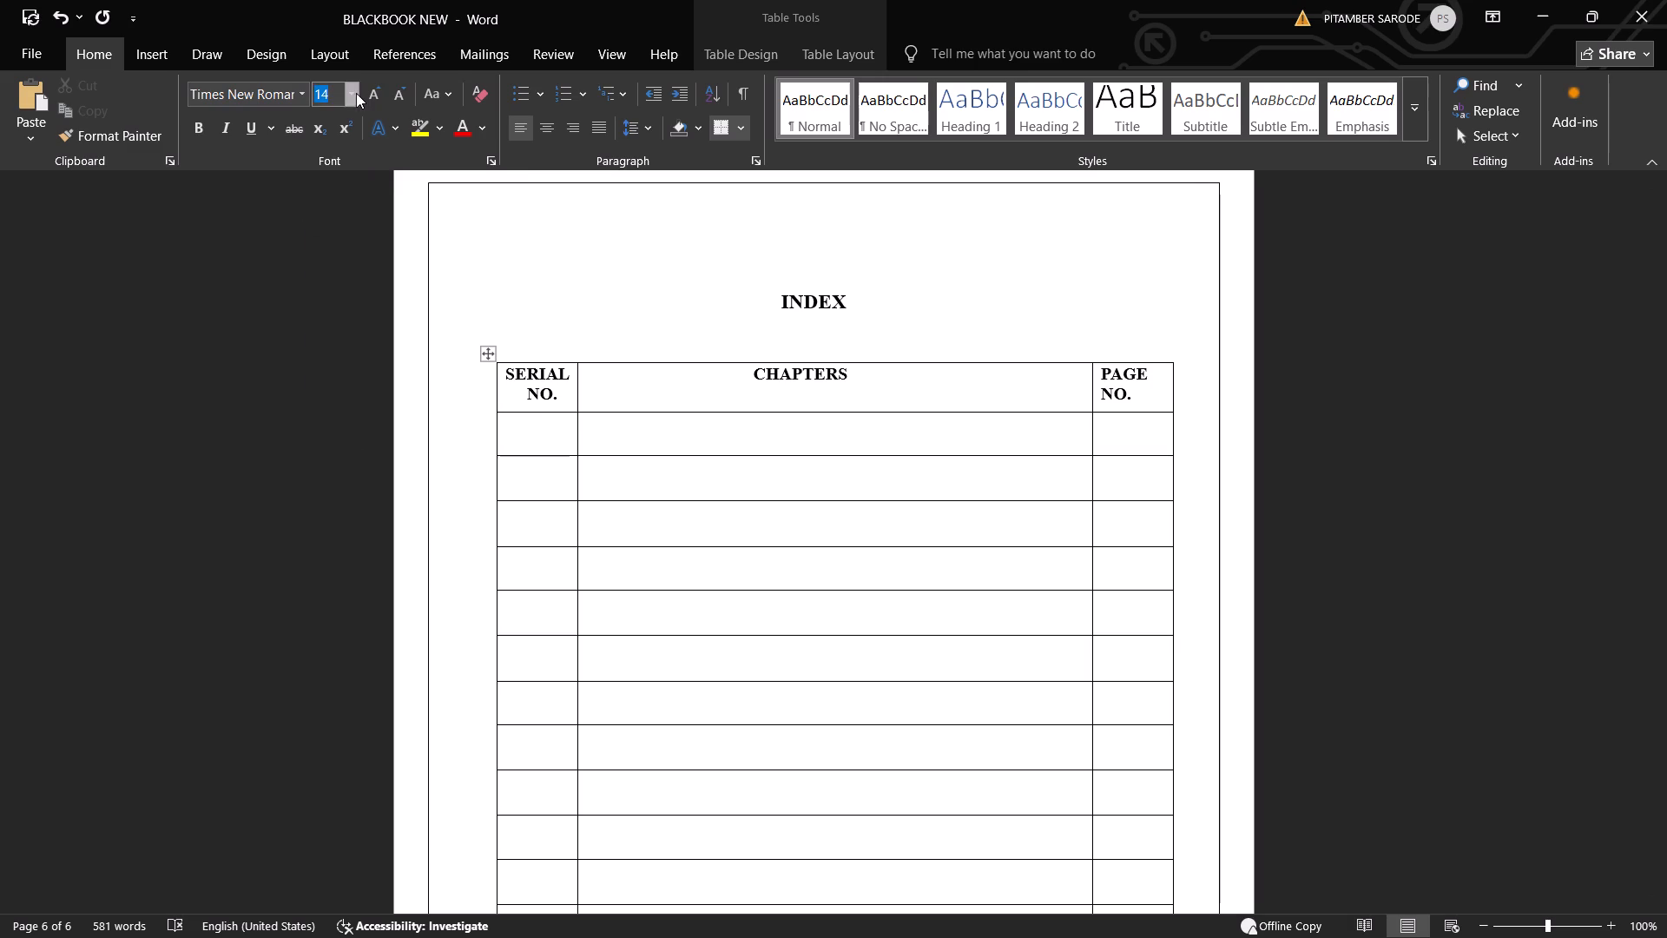
left_click(333, 200)
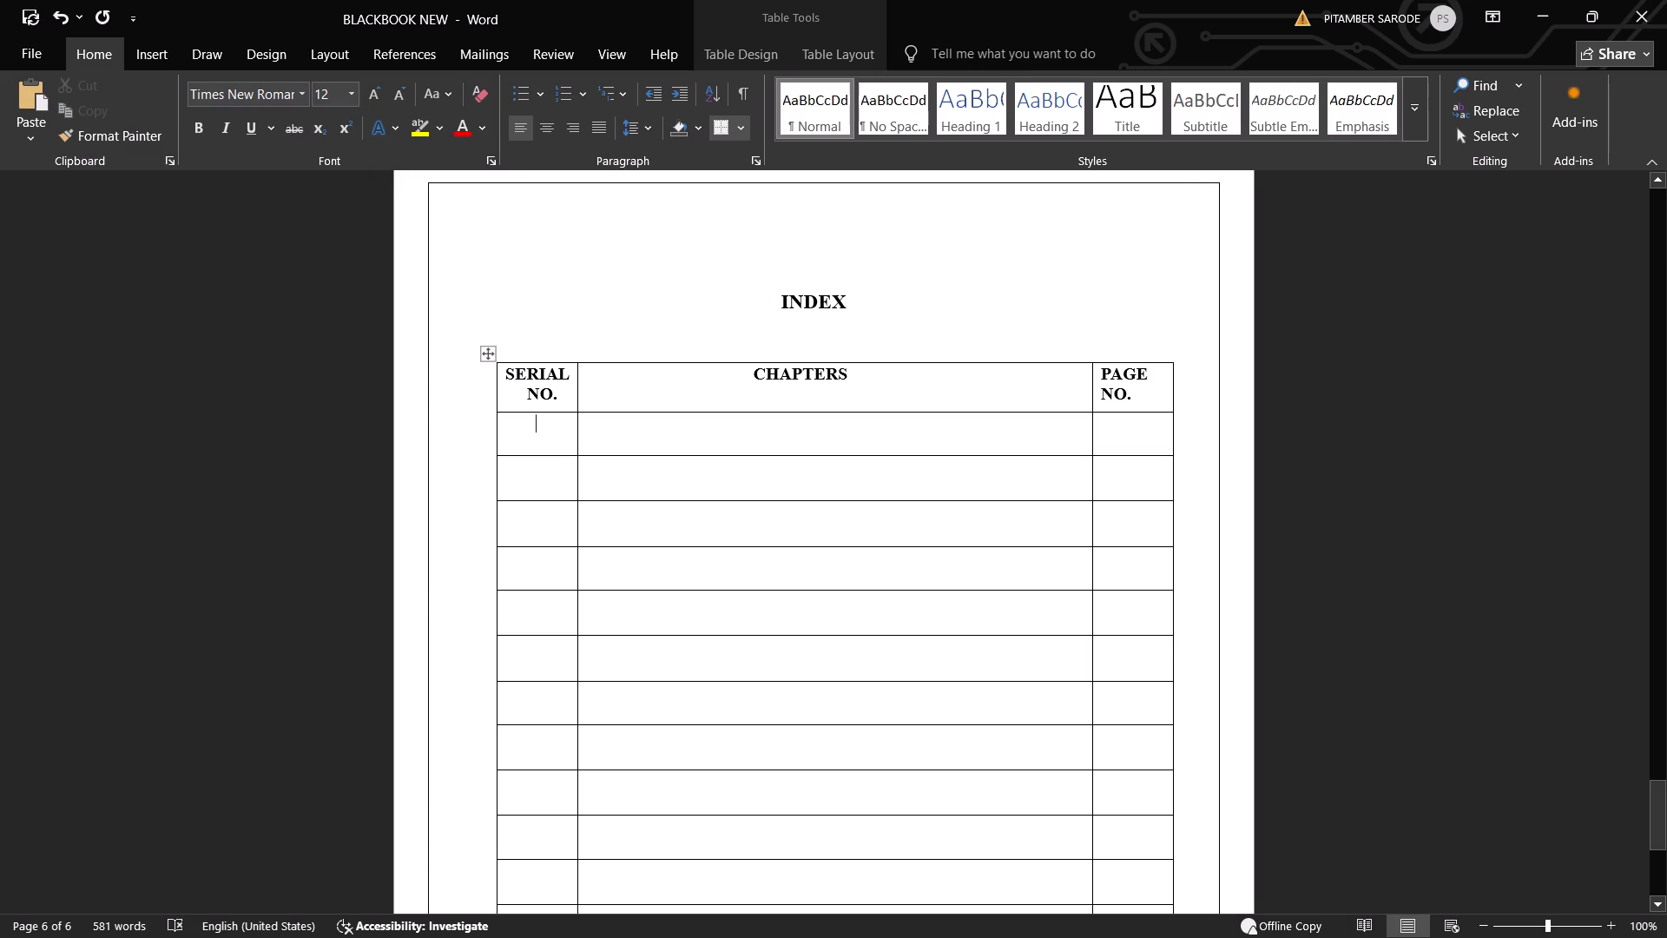
type("1.")
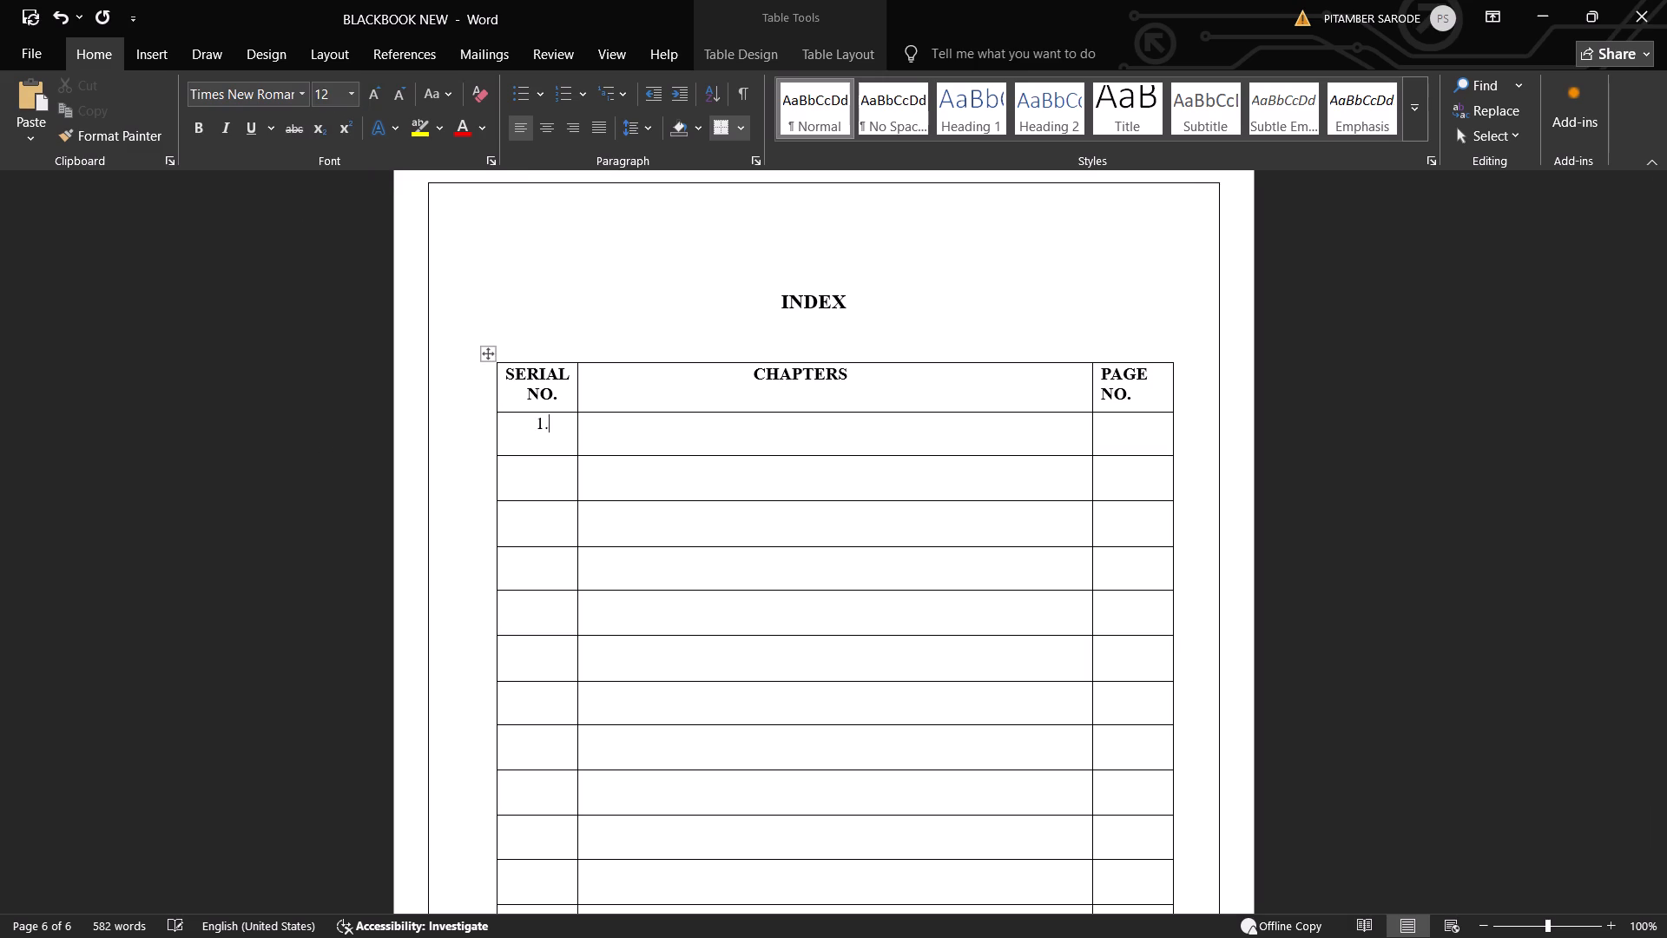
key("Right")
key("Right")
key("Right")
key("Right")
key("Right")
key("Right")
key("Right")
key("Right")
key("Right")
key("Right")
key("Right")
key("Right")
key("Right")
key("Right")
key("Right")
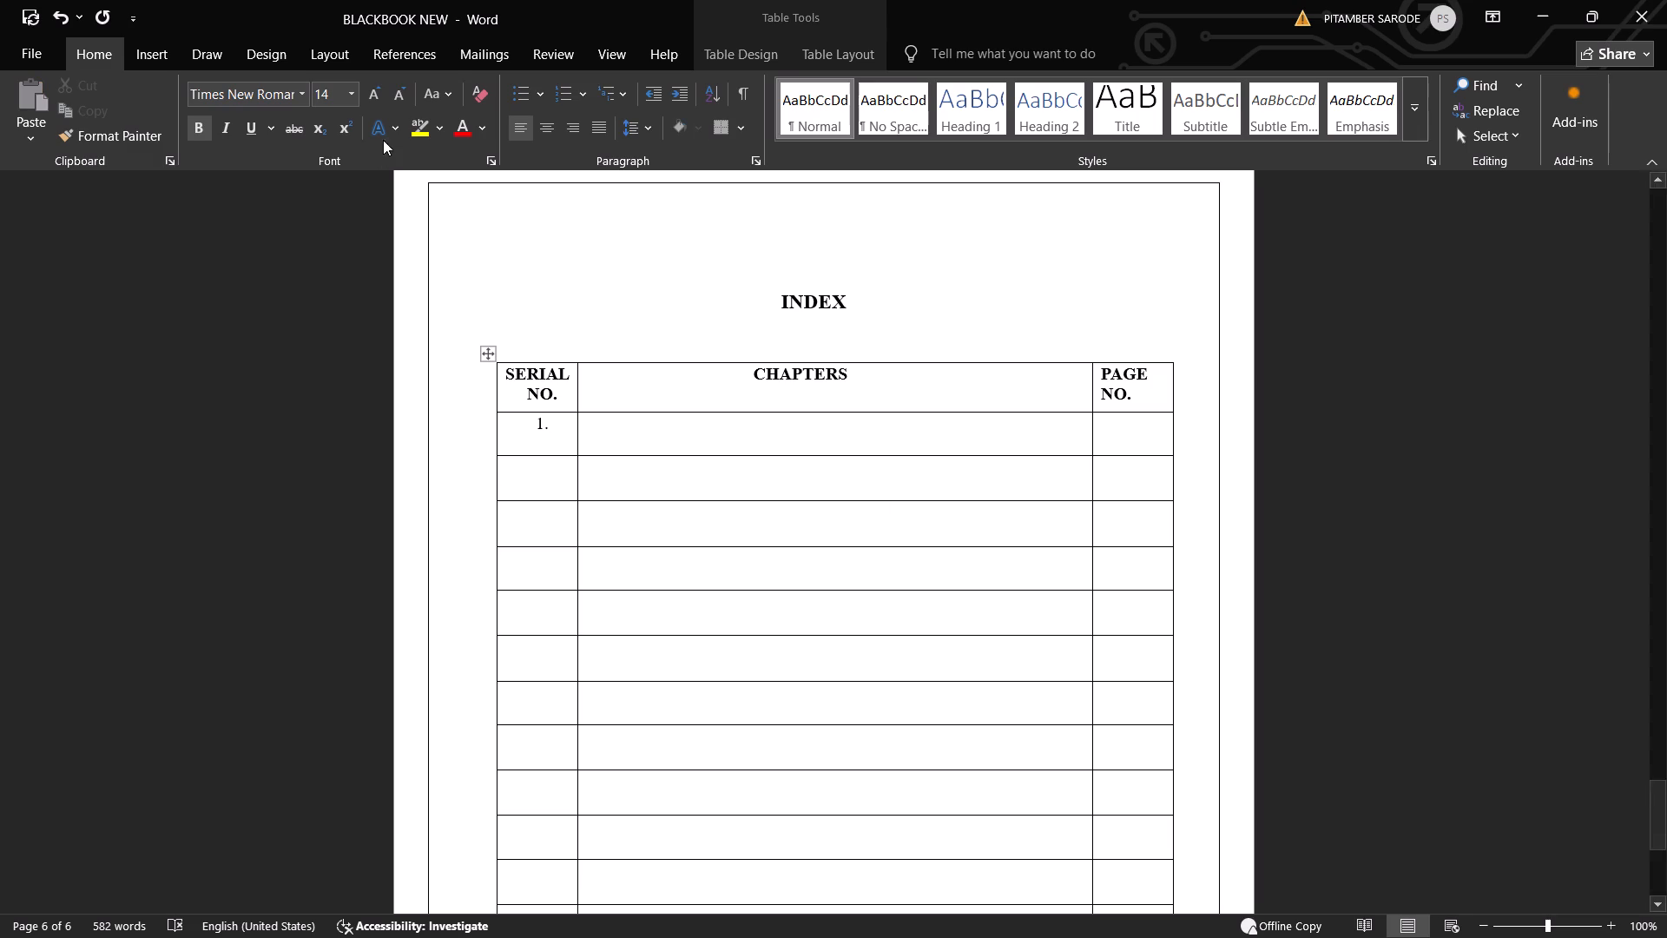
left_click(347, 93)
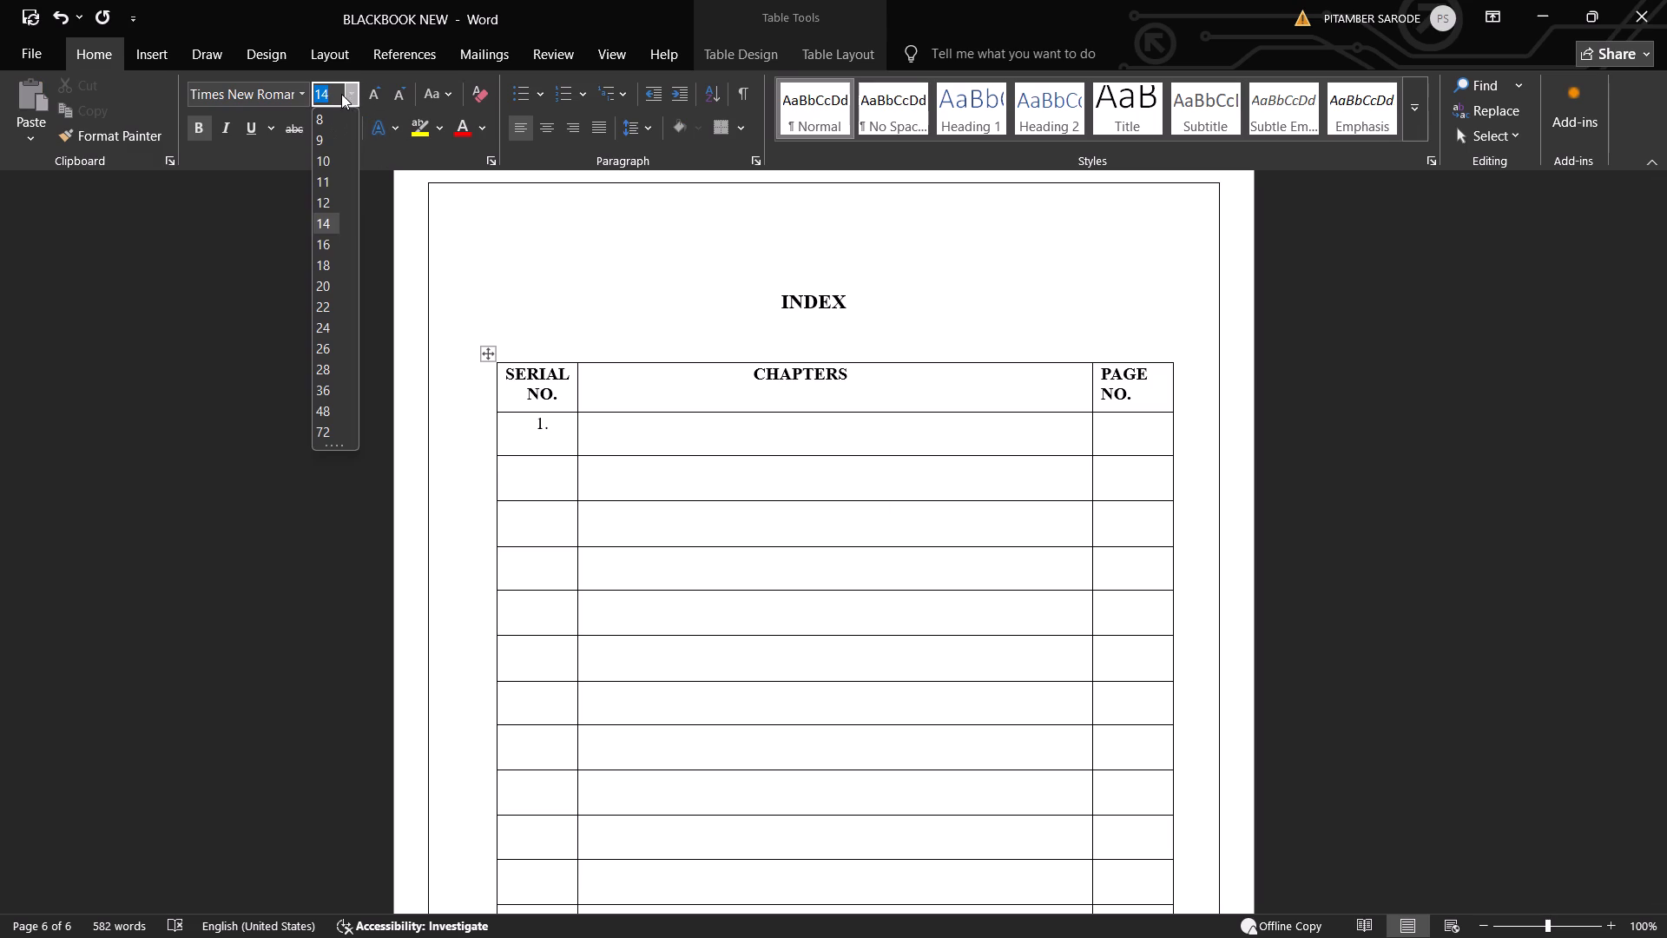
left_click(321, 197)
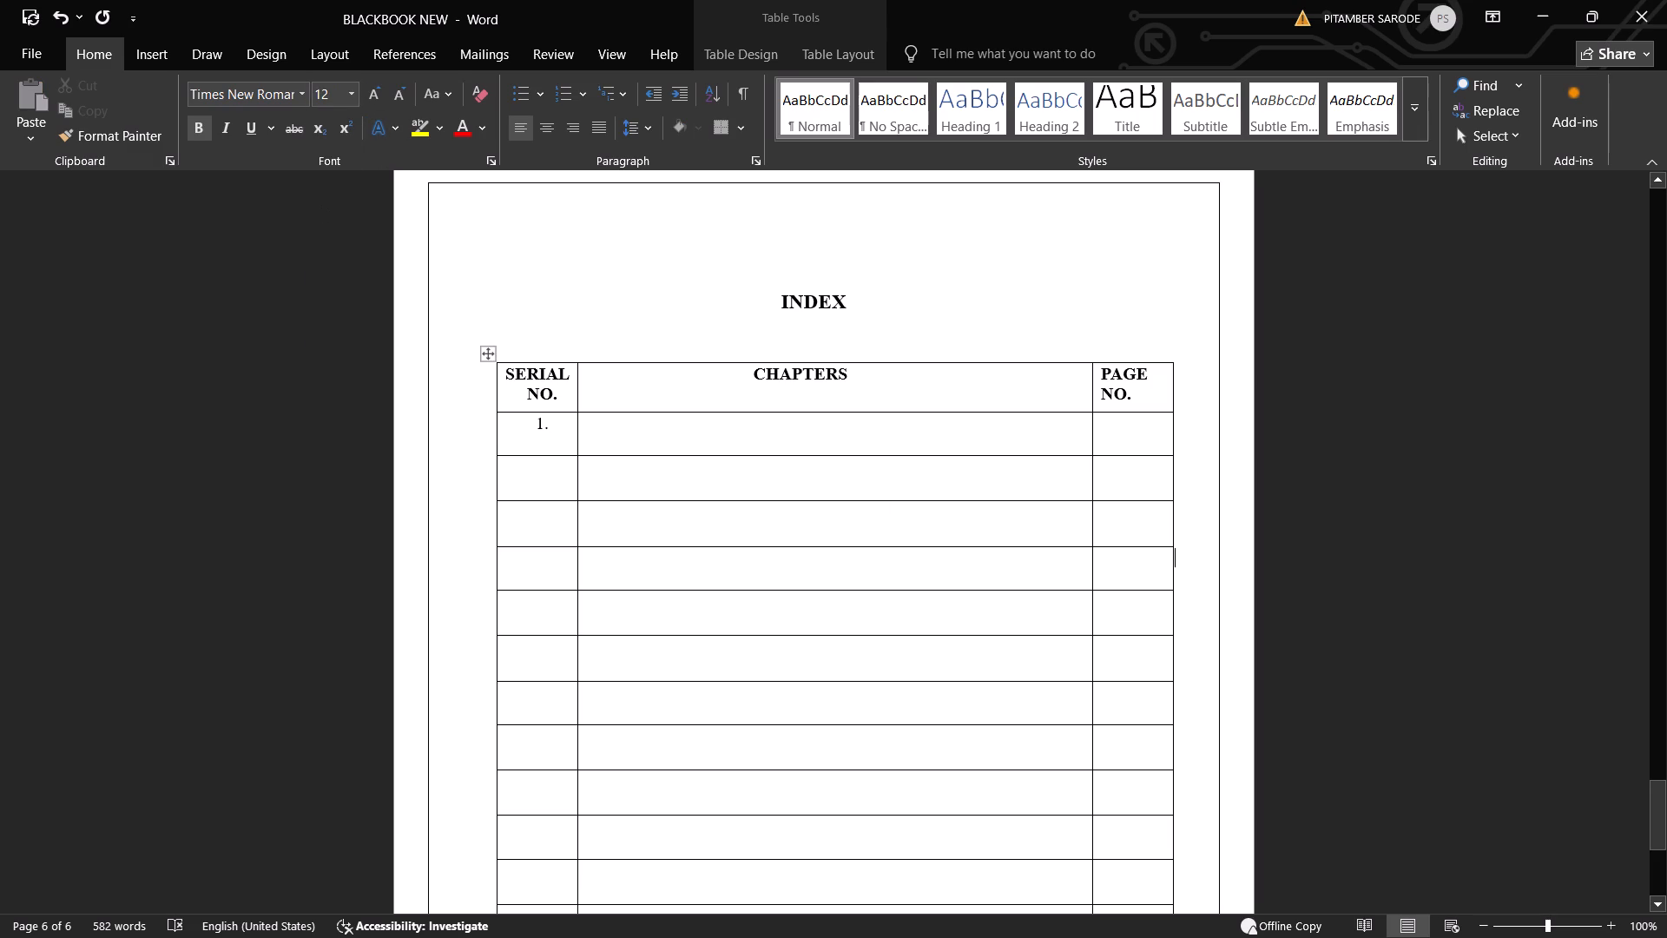
Indent the empty first cell under CHAPTERS with spaces and set its font size to 12.
left_click(706, 430)
key("space")
key("space")
key("space")
key("space")
key("space")
key("space")
key("space")
key("space")
key("space")
key("space")
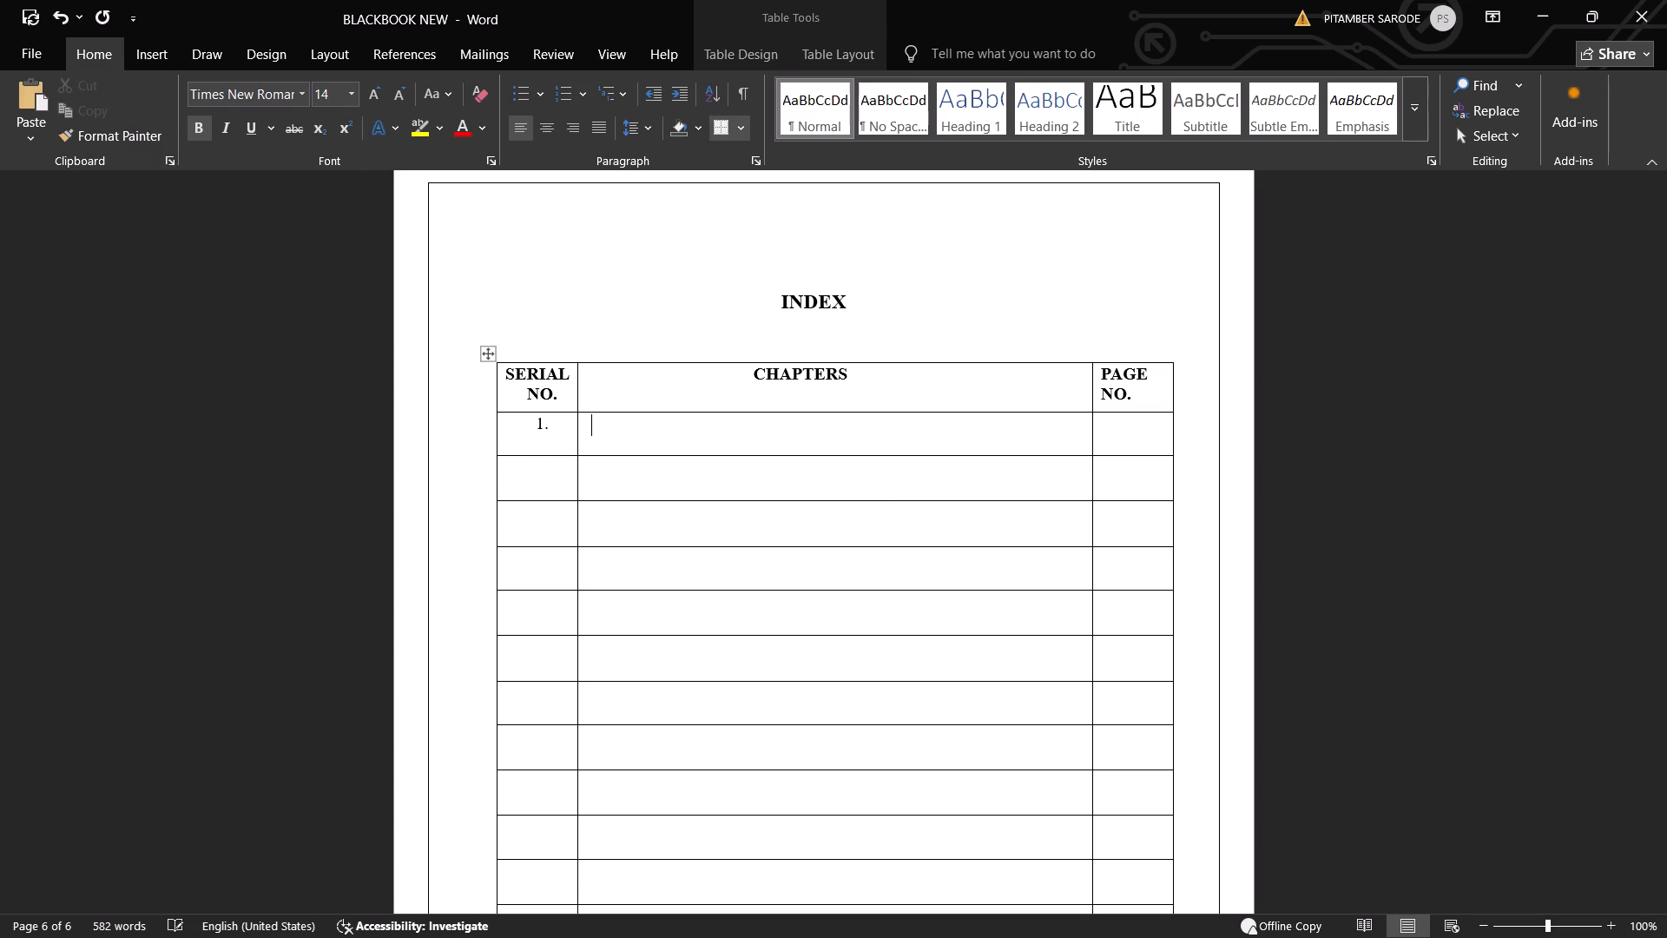
key("space")
key("space")
key("space")
left_click(346, 93)
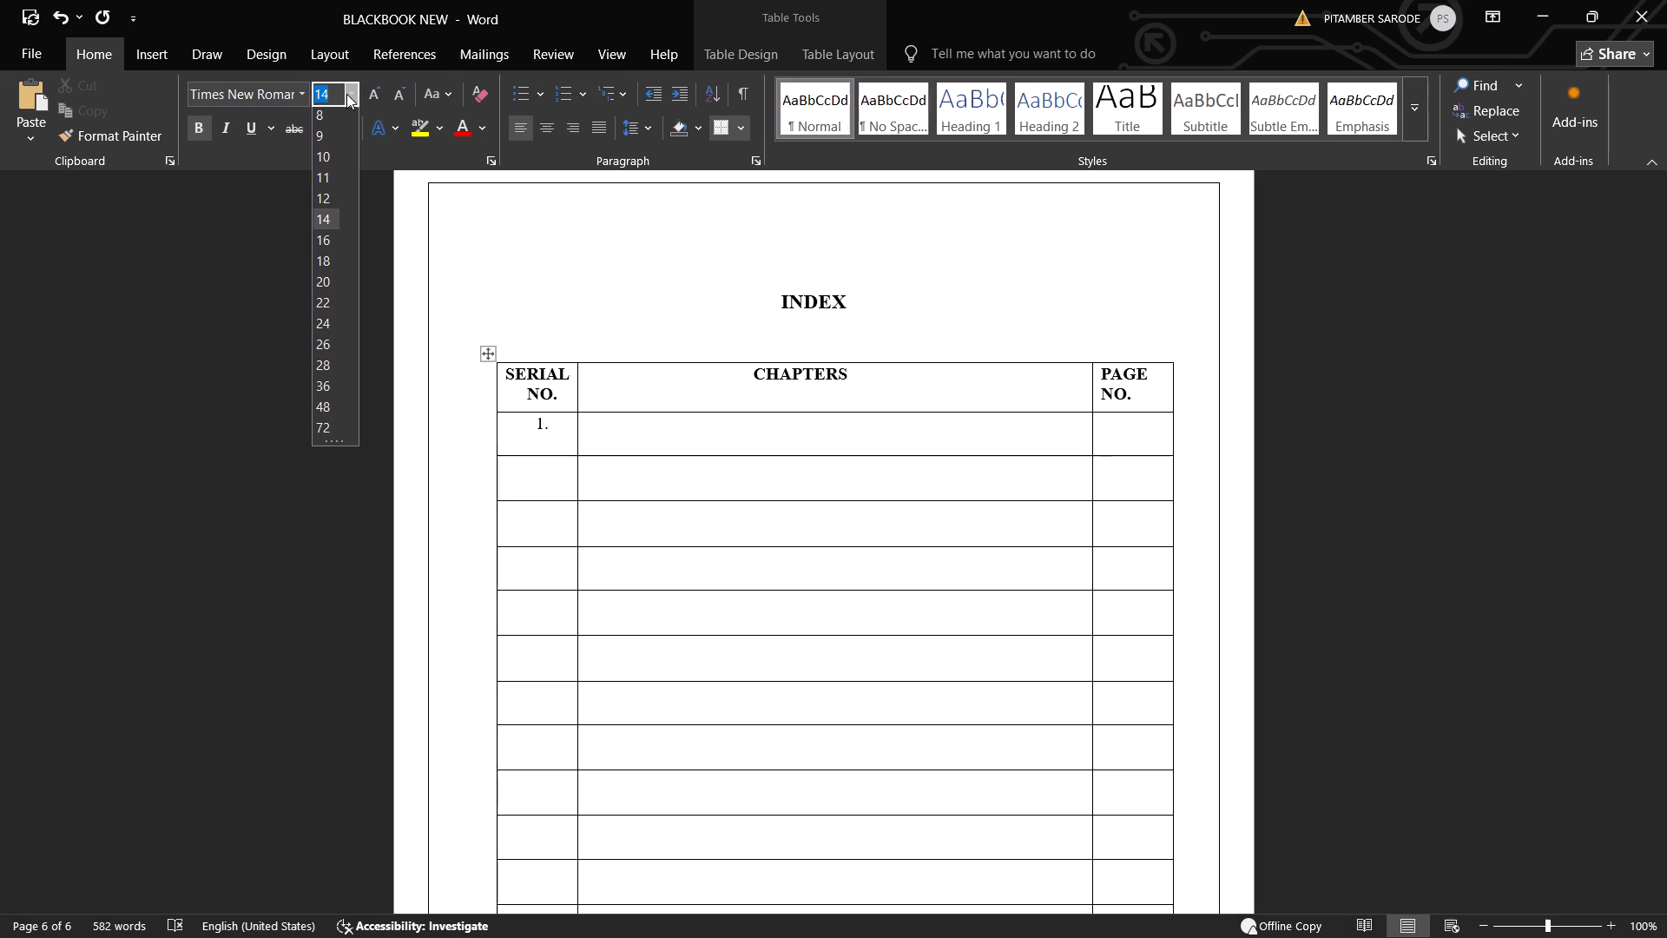
left_click(338, 197)
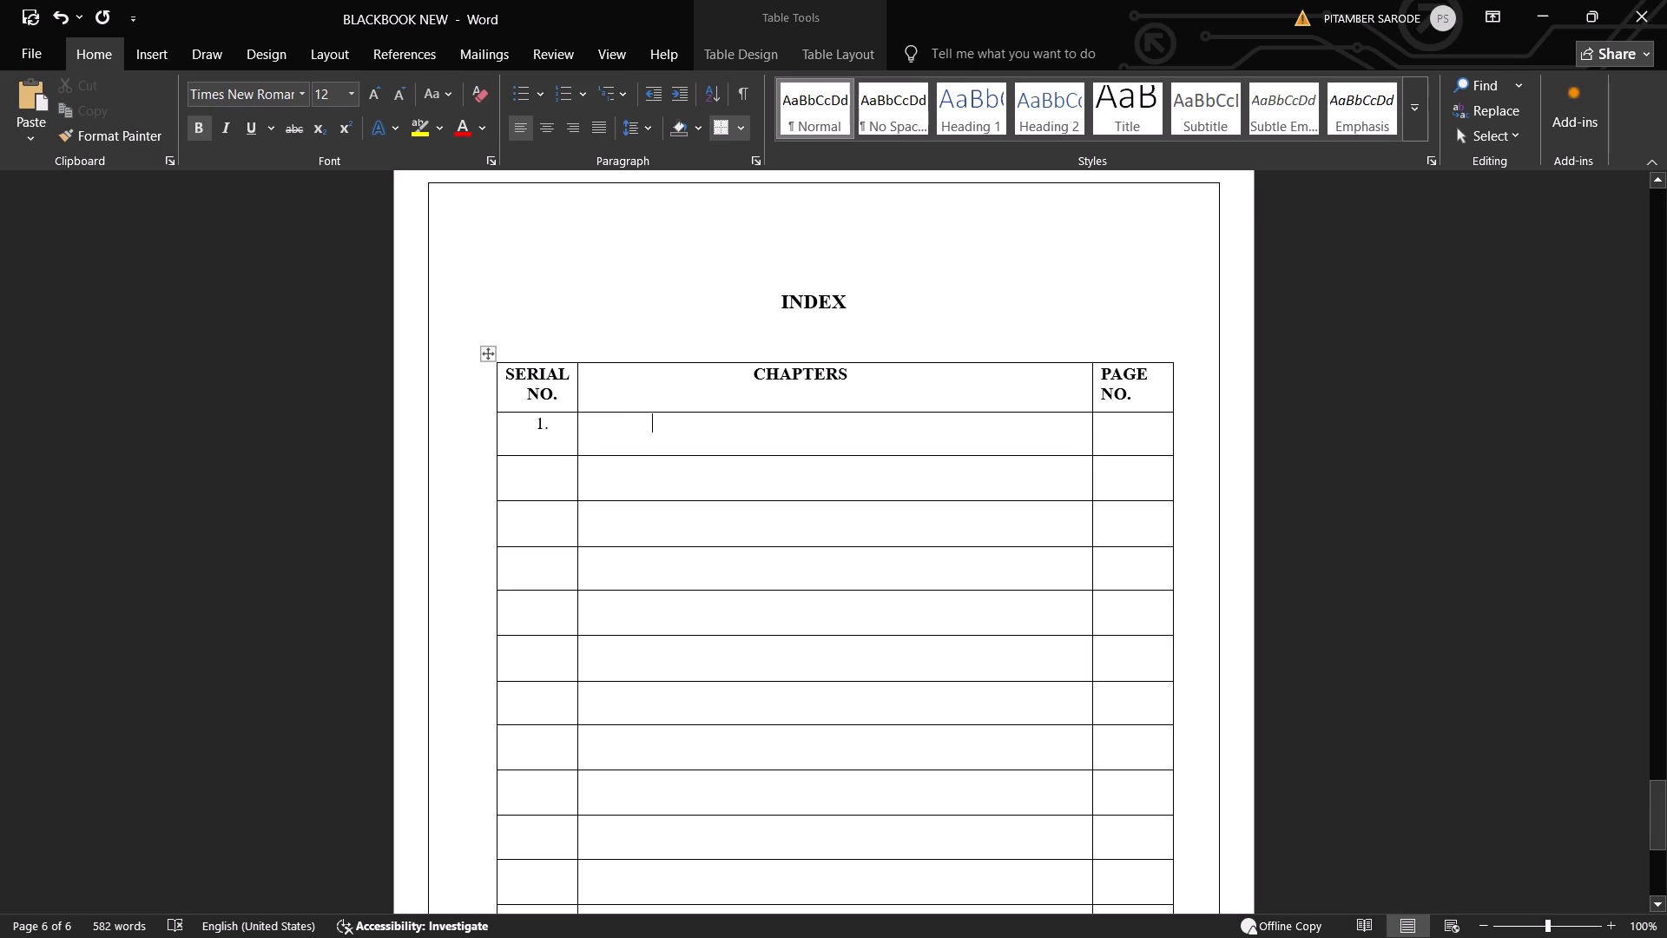
key("space")
key("space")
key("space")
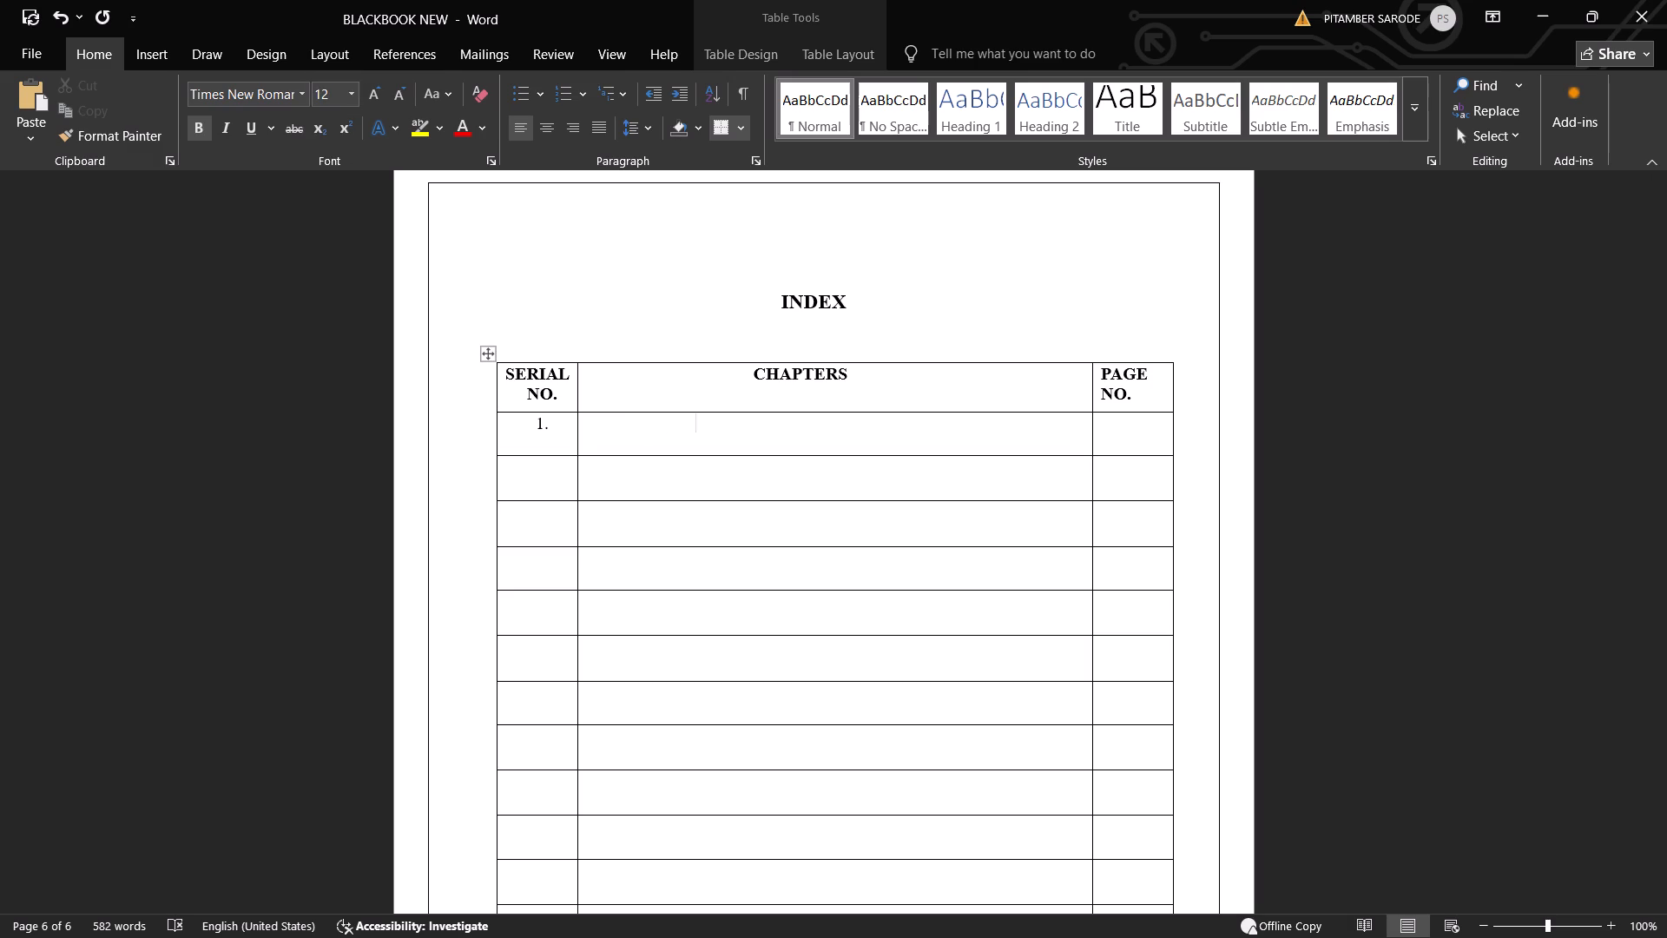
Remove all the leading spaces from the first cell under CHAPTERS and turn off bold there.
key("BackSpace")
key("BackSpace")
key("BackSpace")
key("BackSpace")
key("BackSpace")
key("BackSpace")
key("BackSpace")
key("BackSpace")
key("BackSpace")
key("BackSpace")
key("BackSpace")
key("BackSpace")
key("BackSpace")
key("BackSpace")
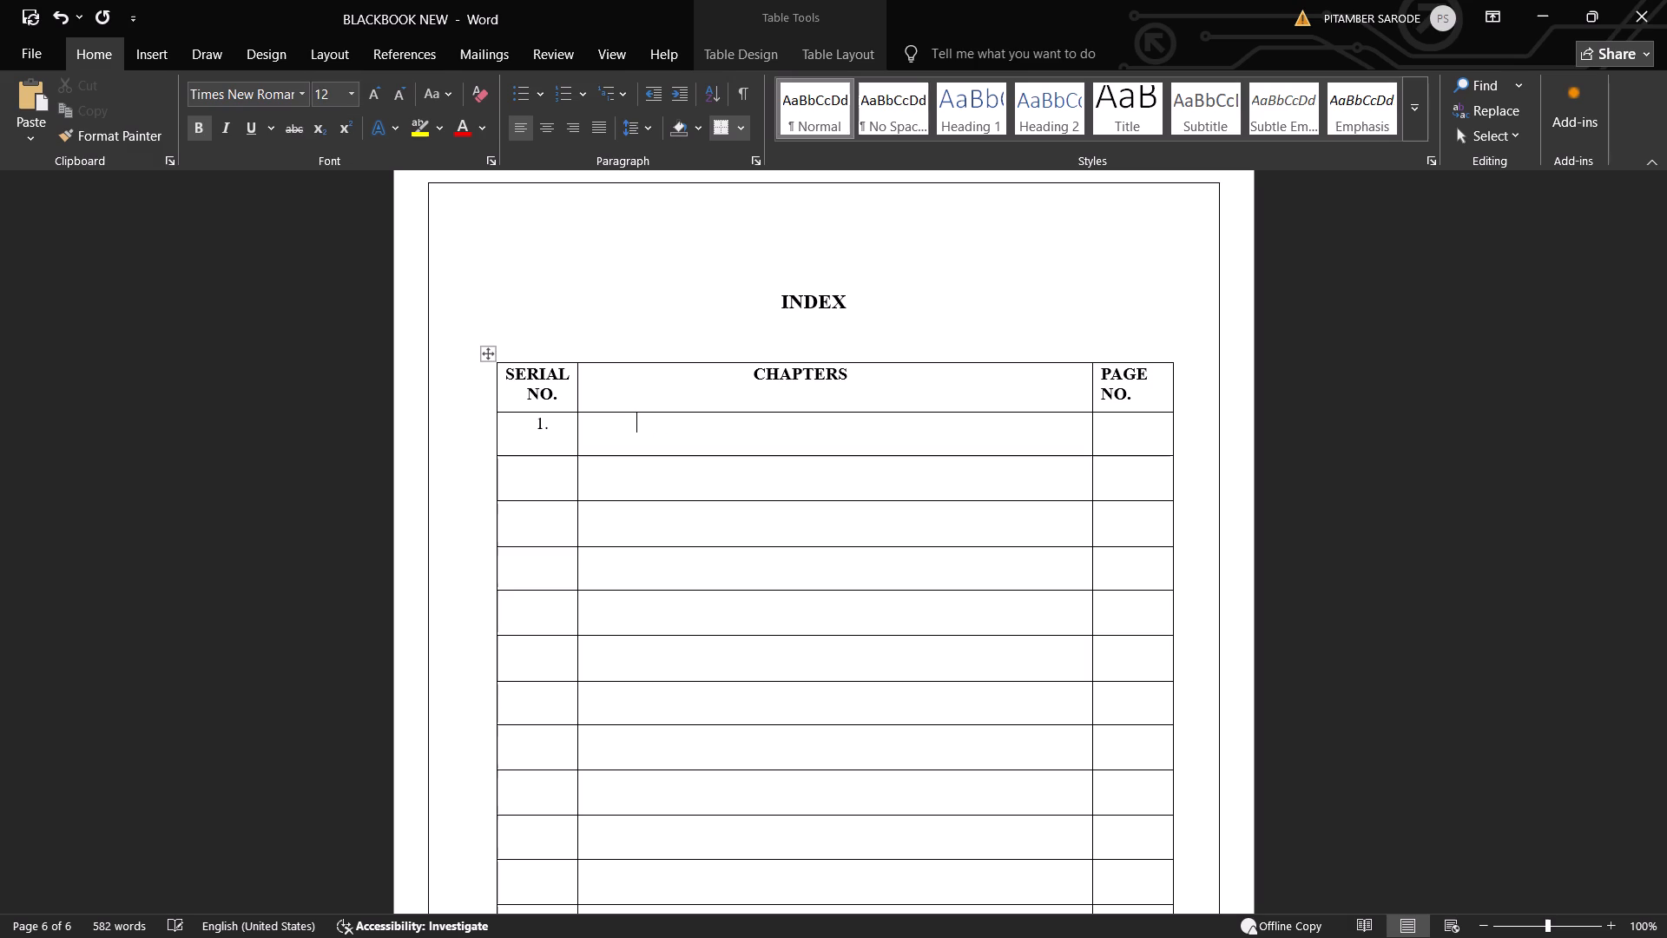
key("BackSpace")
key("BackSpace")
key("BackSpace")
key("BackSpace")
key("BackSpace")
key("BackSpace")
key("BackSpace")
key("BackSpace")
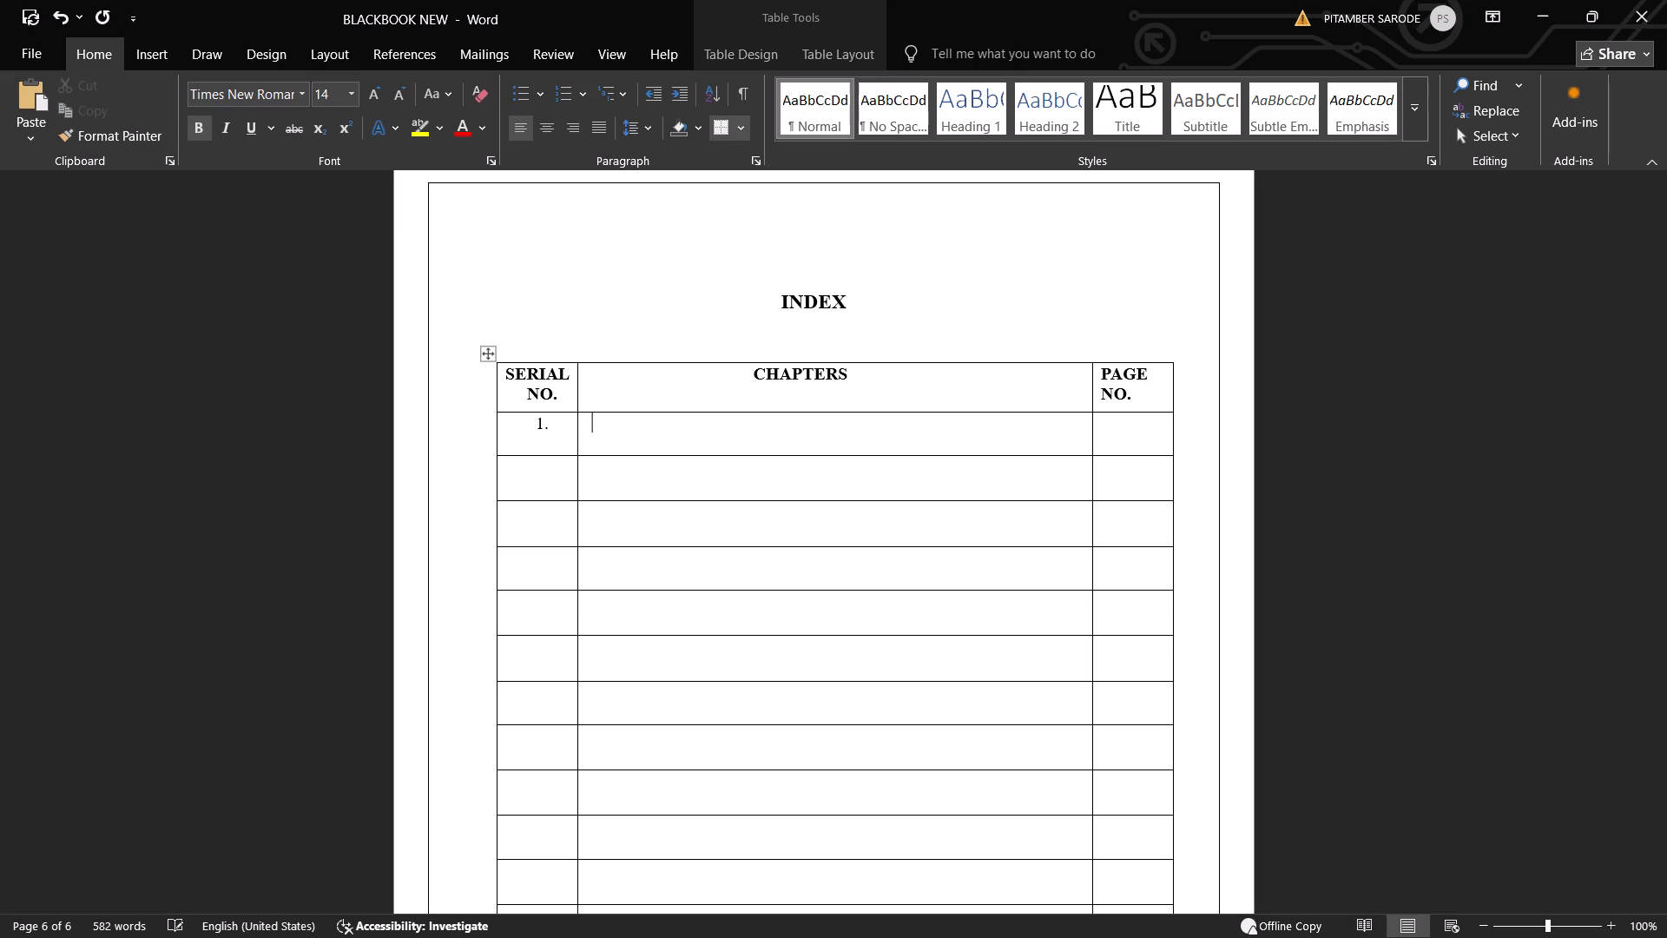
key("BackSpace")
key("i")
key("BackSpace")
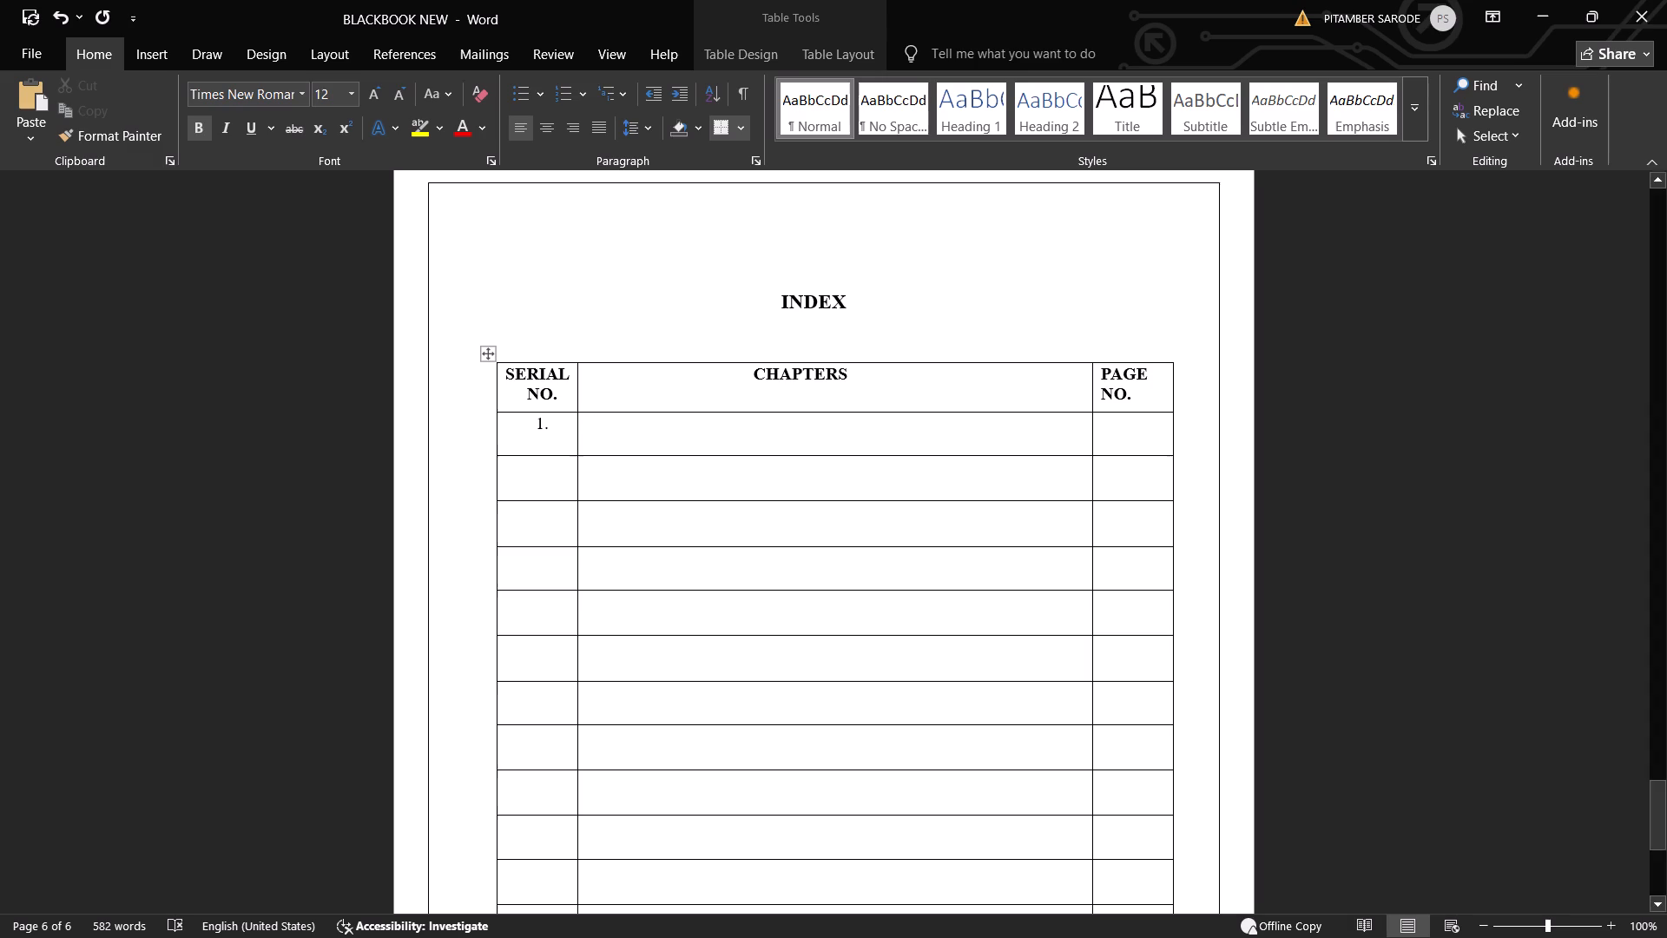
left_click(190, 120)
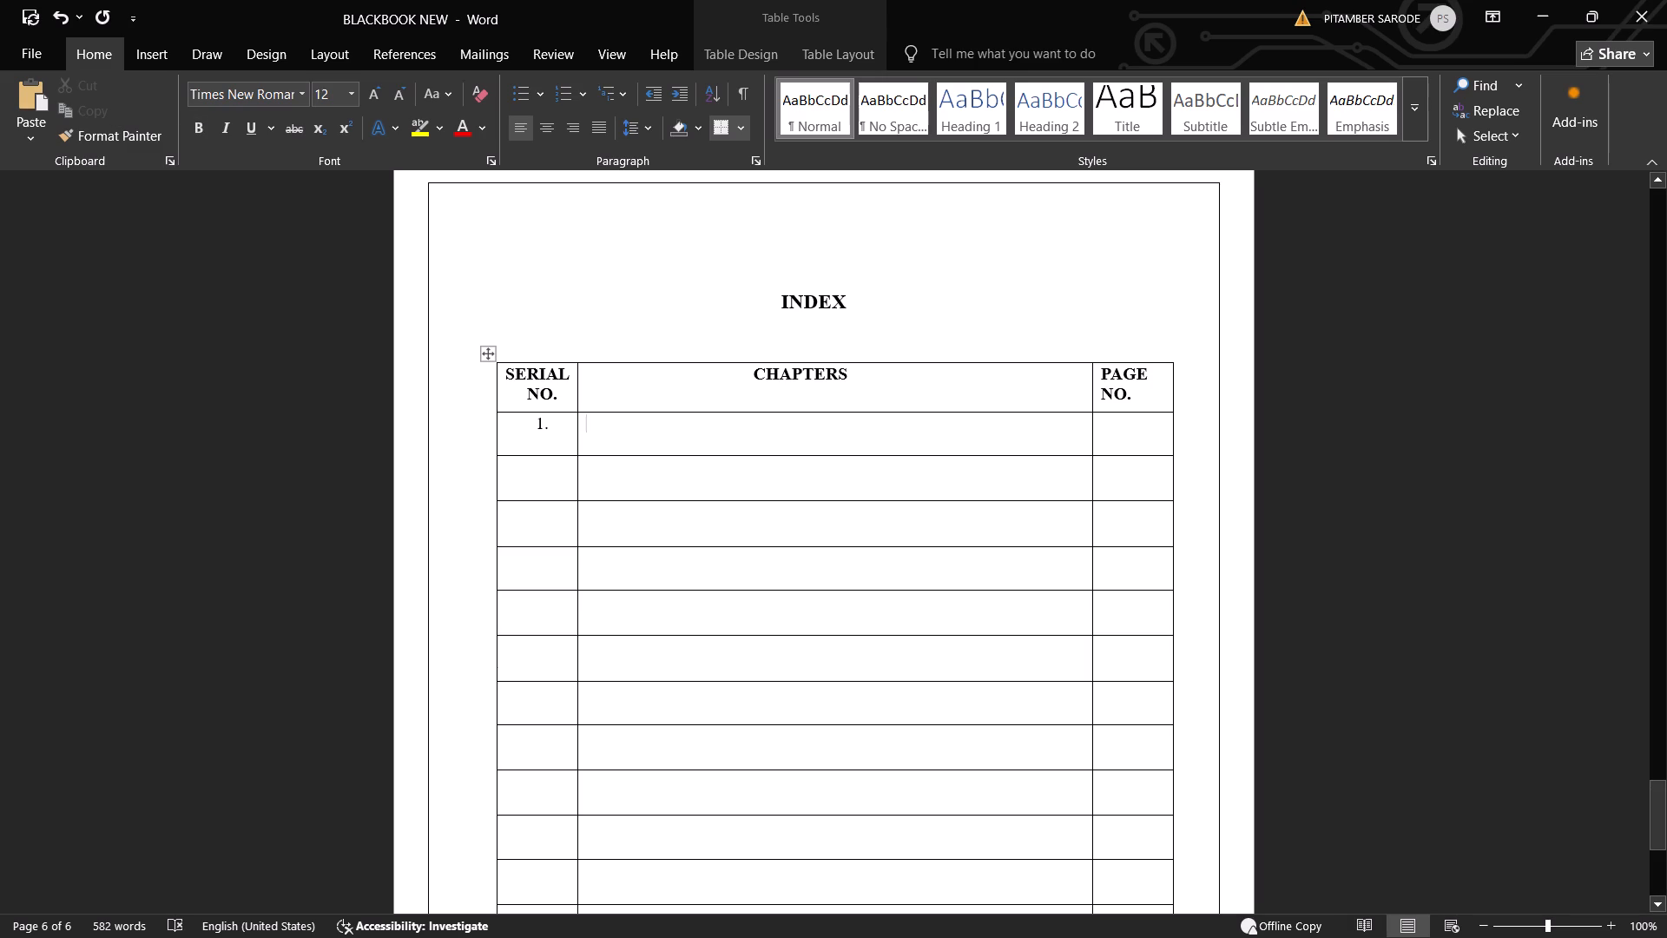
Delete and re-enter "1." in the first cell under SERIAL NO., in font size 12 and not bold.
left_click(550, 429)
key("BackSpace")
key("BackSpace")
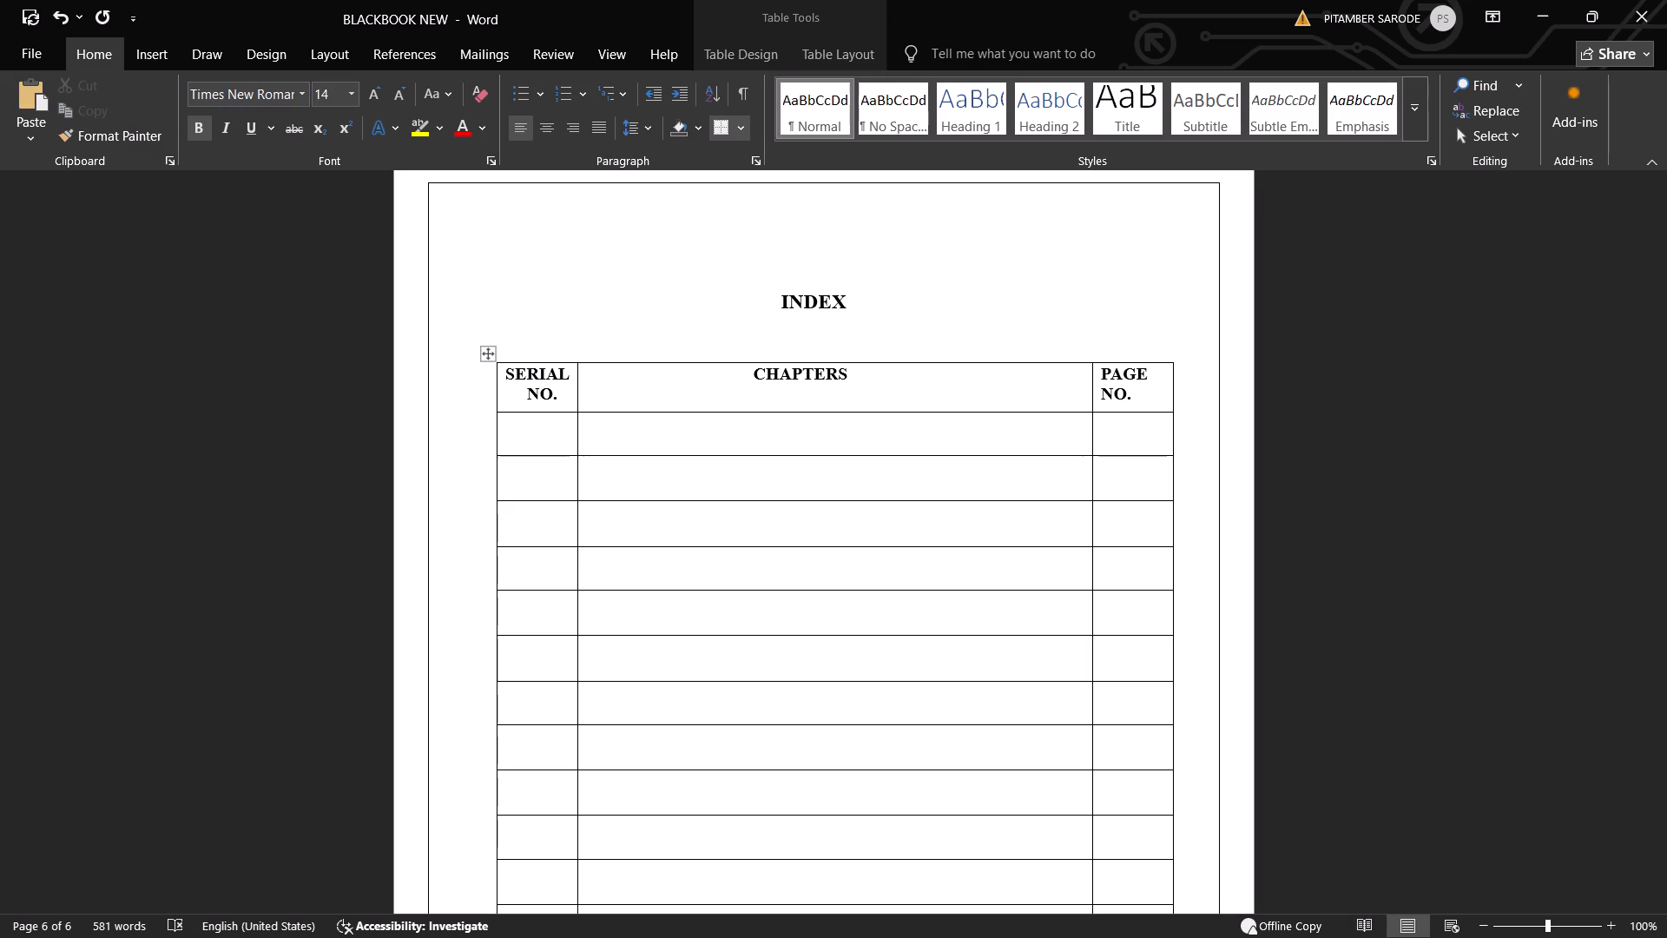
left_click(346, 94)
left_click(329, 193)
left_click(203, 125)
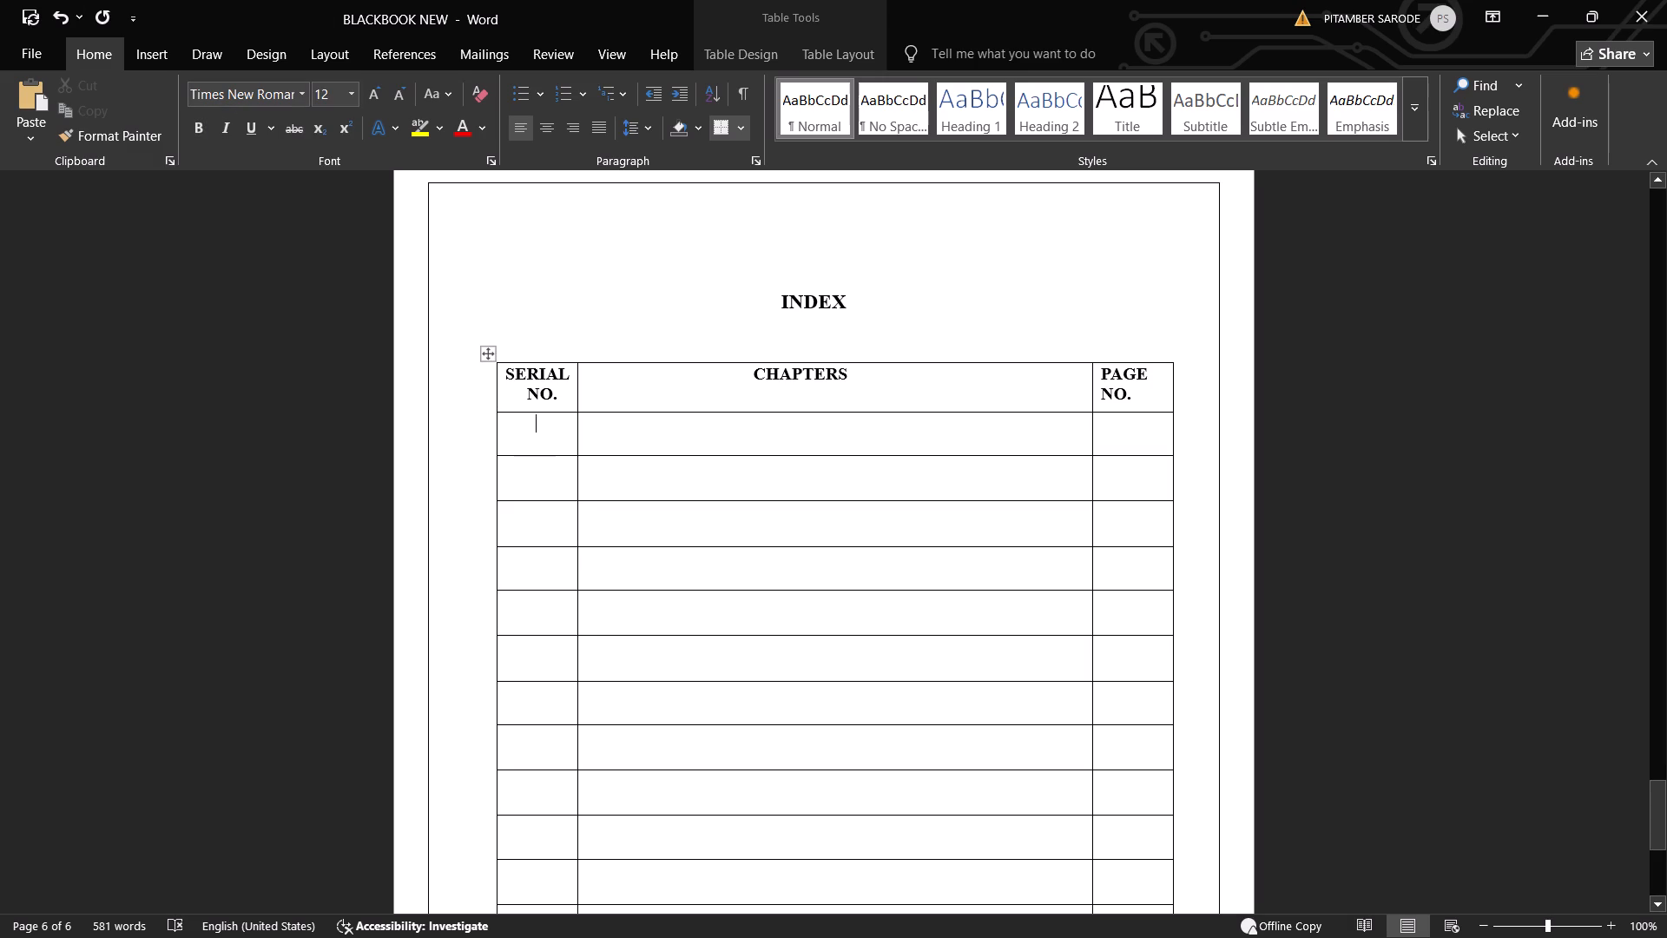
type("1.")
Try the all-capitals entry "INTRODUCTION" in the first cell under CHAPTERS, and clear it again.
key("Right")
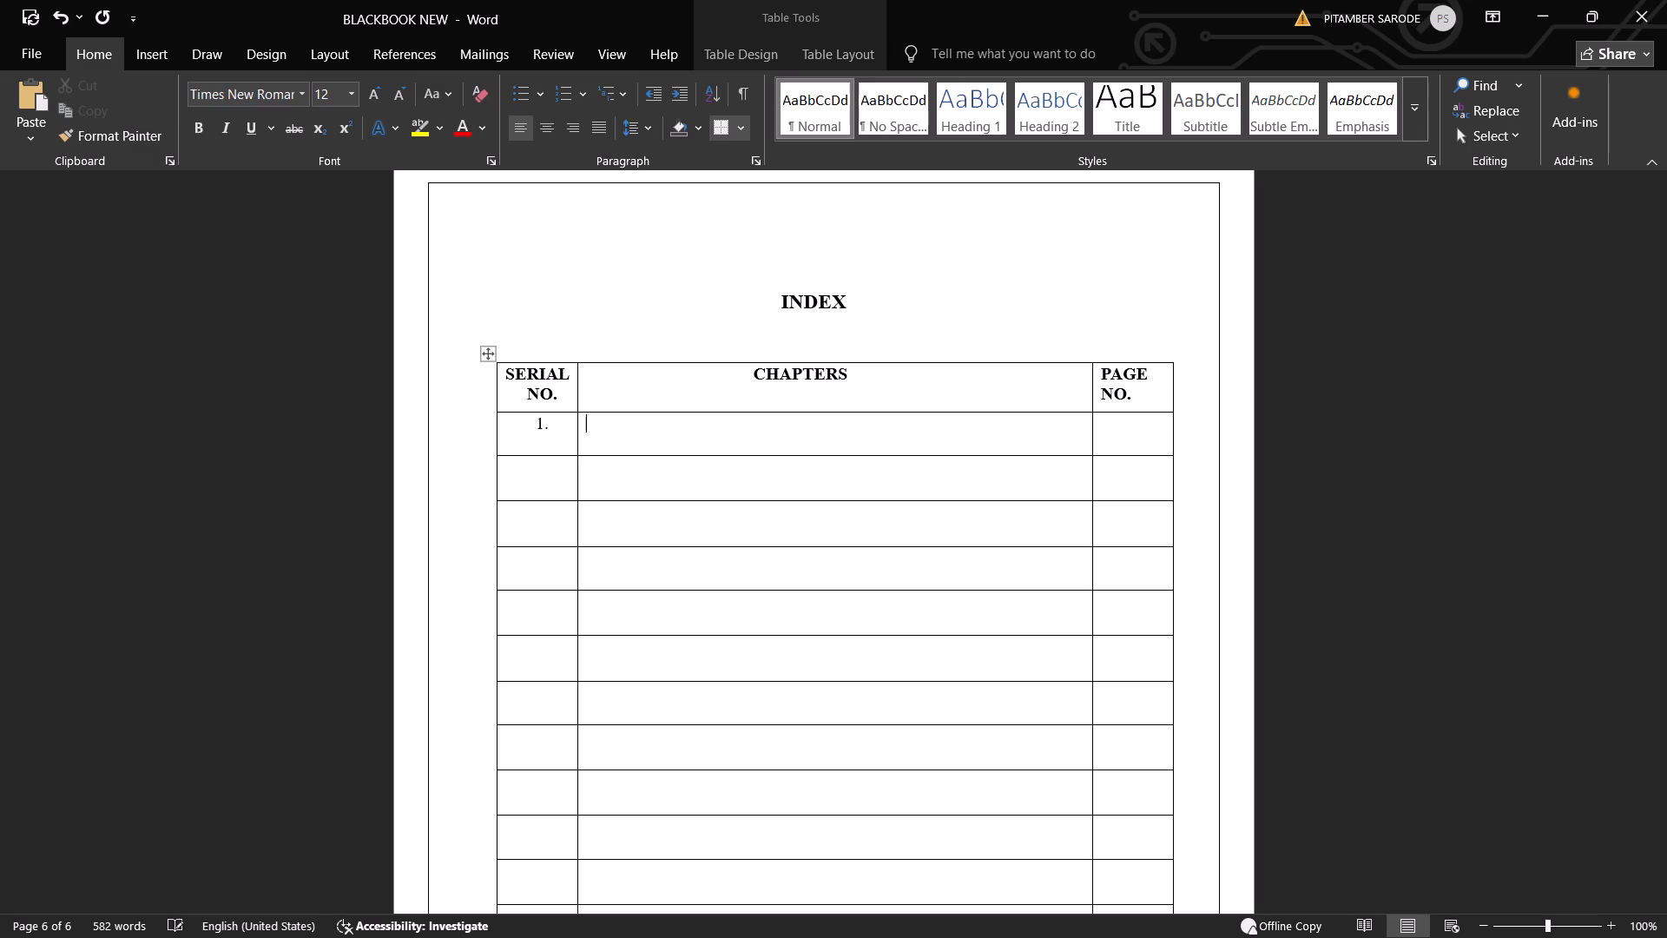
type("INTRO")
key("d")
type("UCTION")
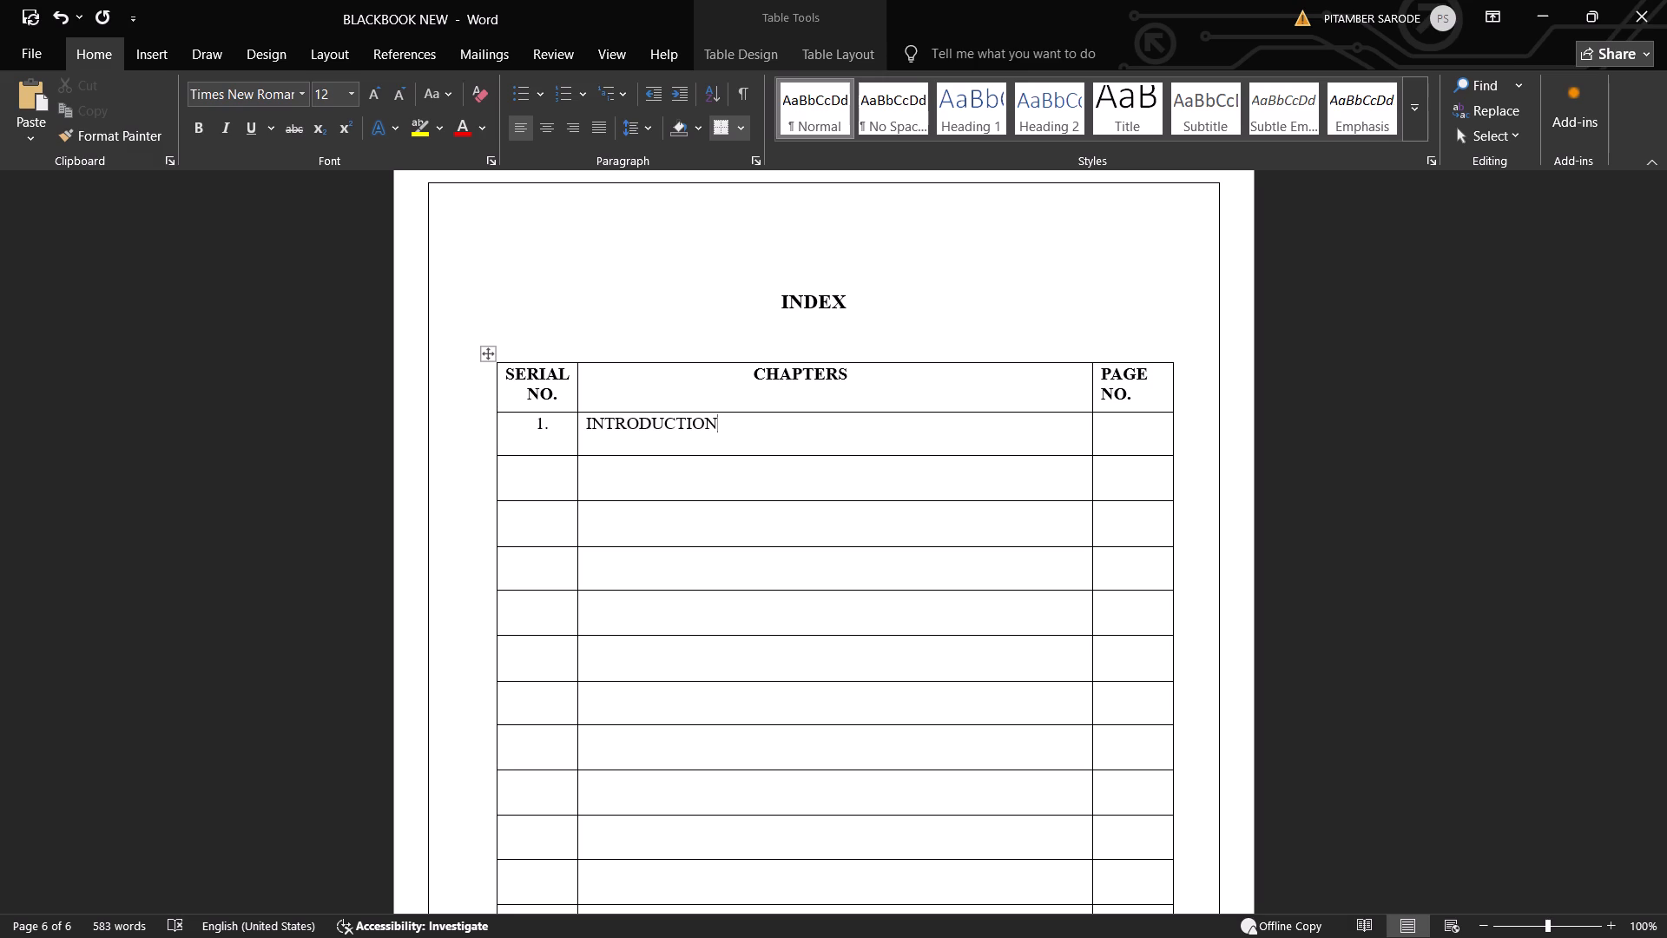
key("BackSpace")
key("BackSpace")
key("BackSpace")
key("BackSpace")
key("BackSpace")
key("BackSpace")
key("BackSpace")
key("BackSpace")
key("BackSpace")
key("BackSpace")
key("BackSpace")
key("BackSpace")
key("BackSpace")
Enter "Introduction" with only the first letter capitalised in the first cell under CHAPTERS.
type("ntrosuction")
key("BackSpace")
key("BackSpace")
key("BackSpace")
key("BackSpace")
key("BackSpace")
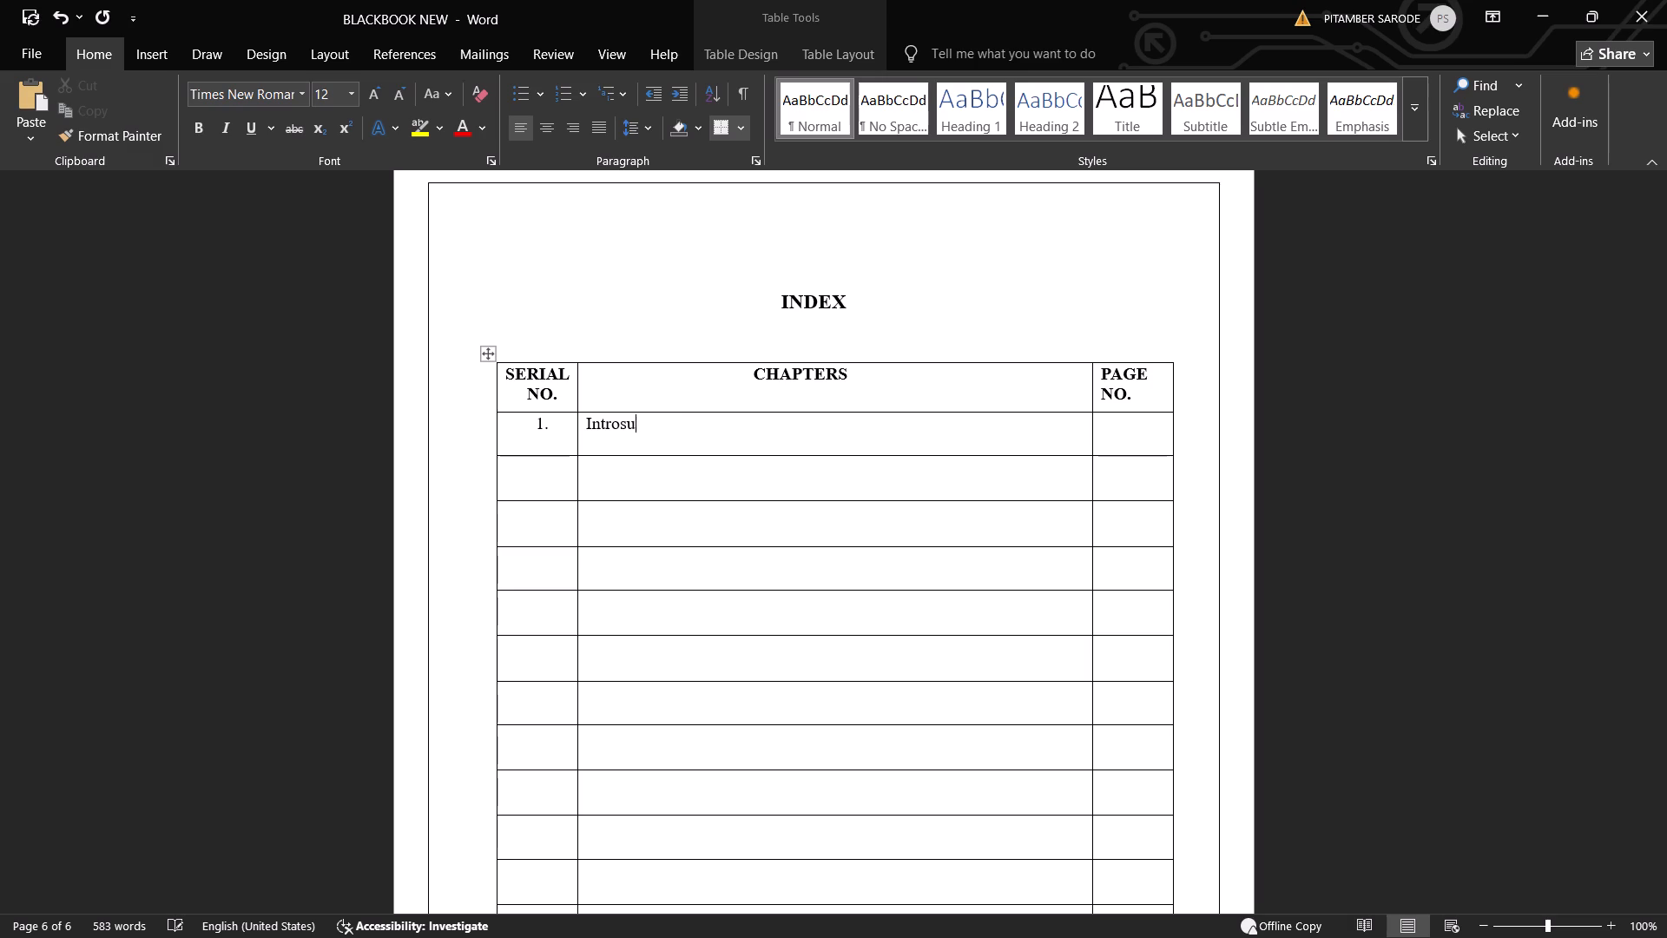
key("BackSpace")
key("BackSpace")
type("duction")
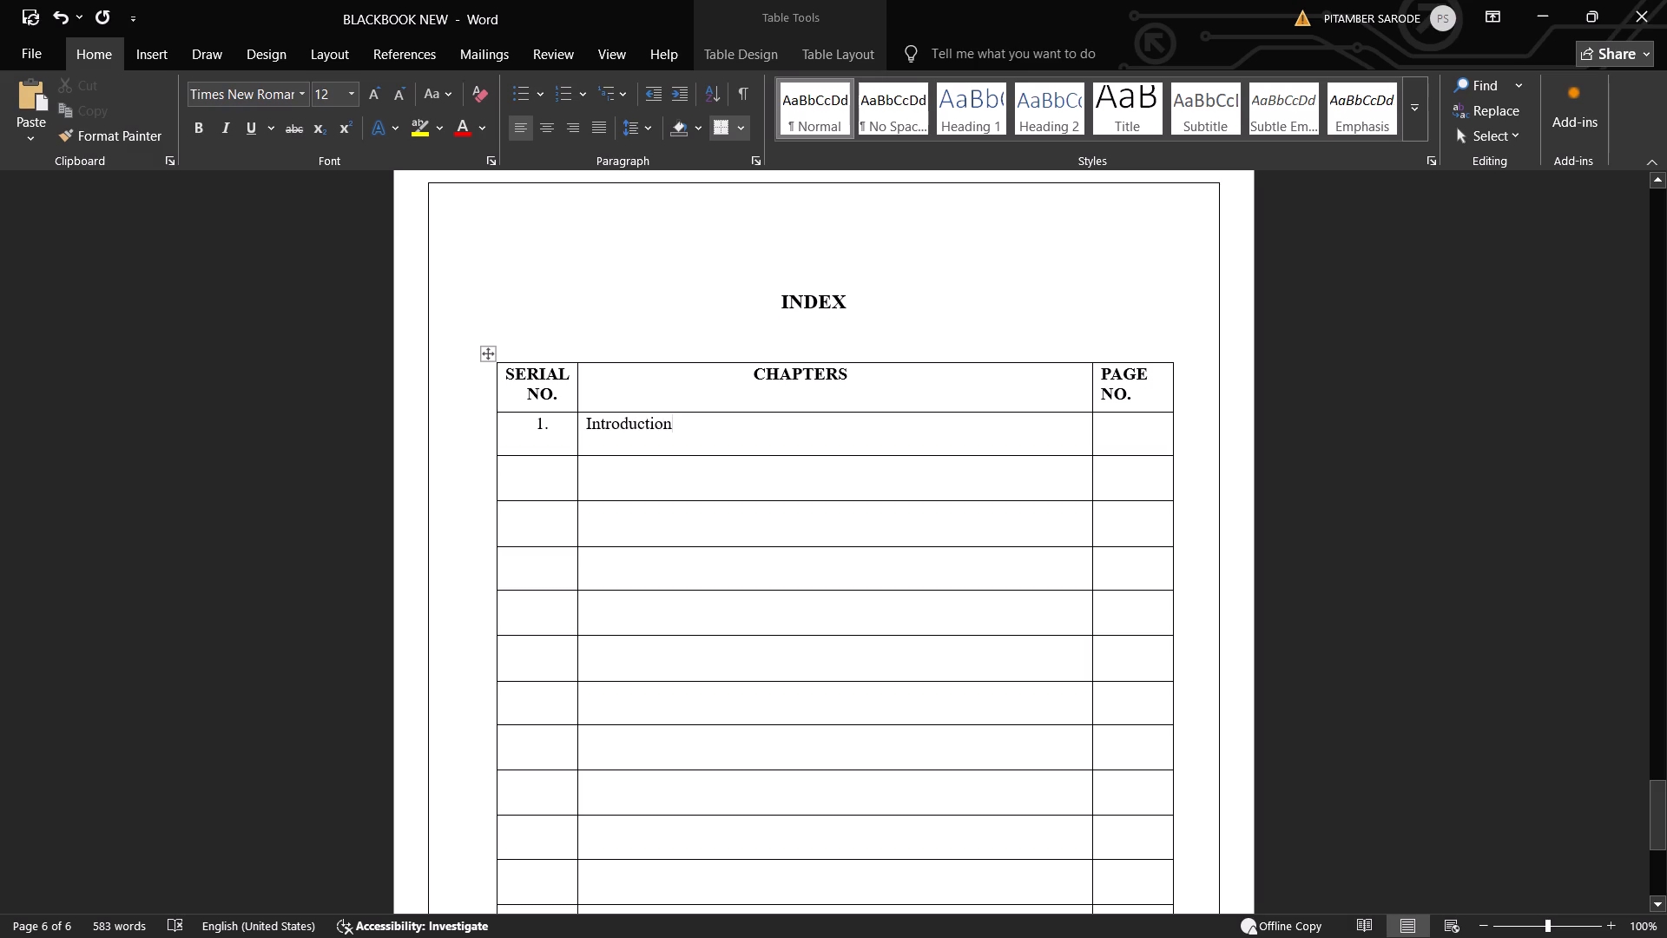
left_click(1118, 436)
Enter "2." in the second cell under SERIAL NO., indented with spaces, not bold and in font size 12.
left_click(555, 490)
key("space")
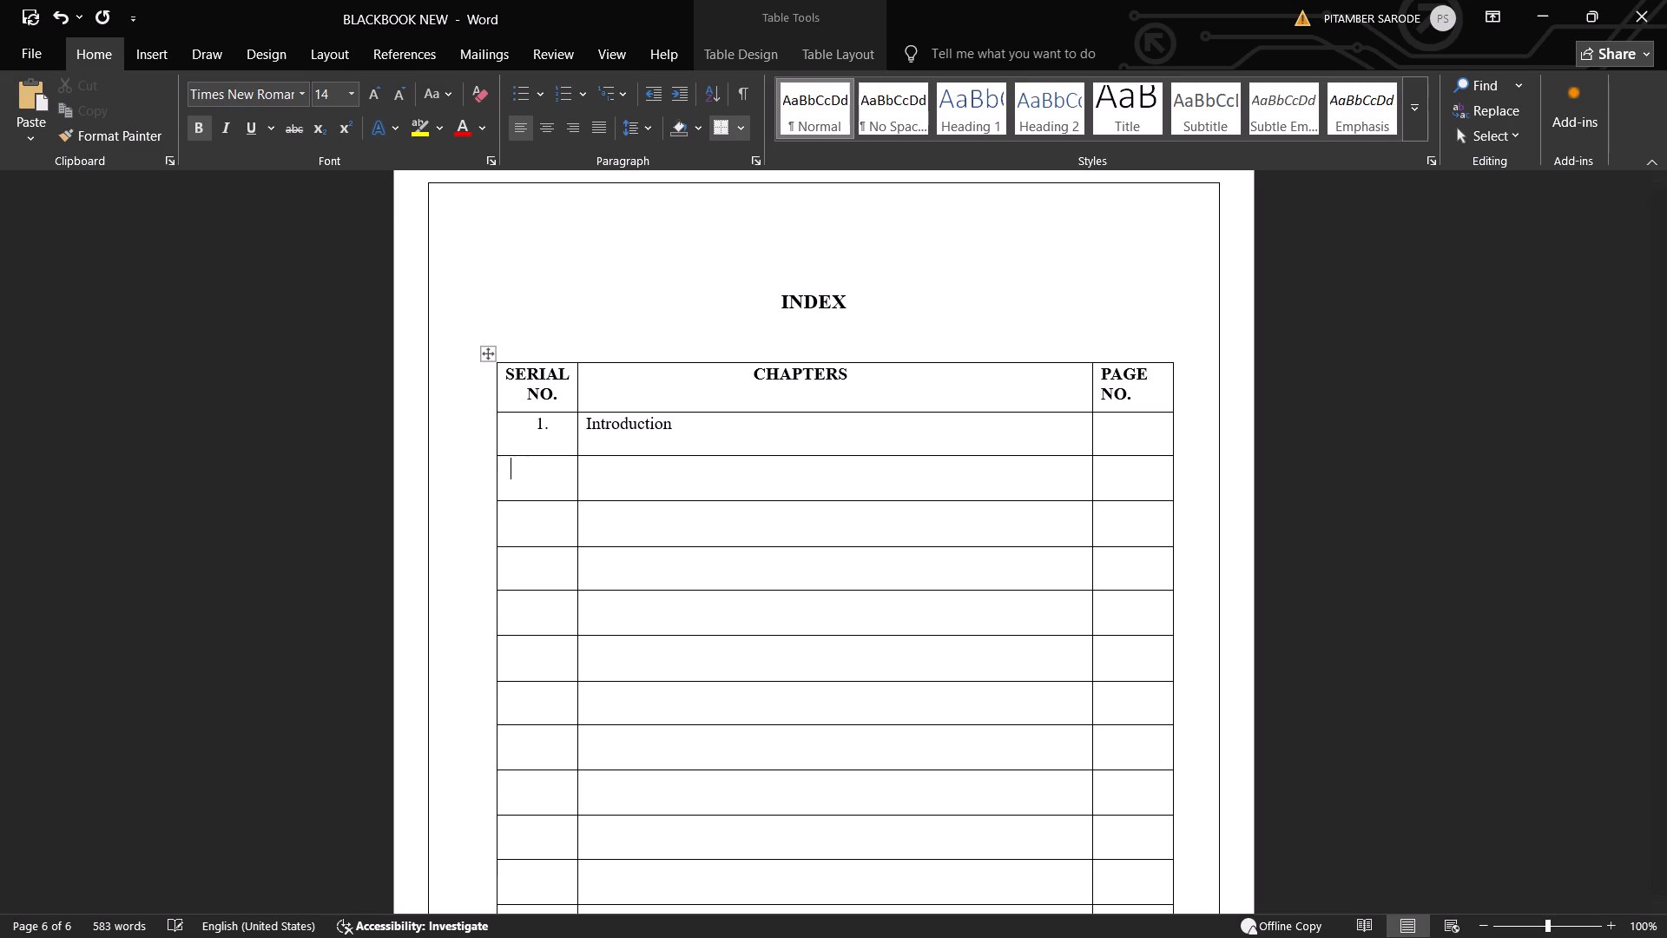
key("space")
key("space")
key("space")
key("space")
type("2.")
key("BackSpace")
key("BackSpace")
left_click(351, 84)
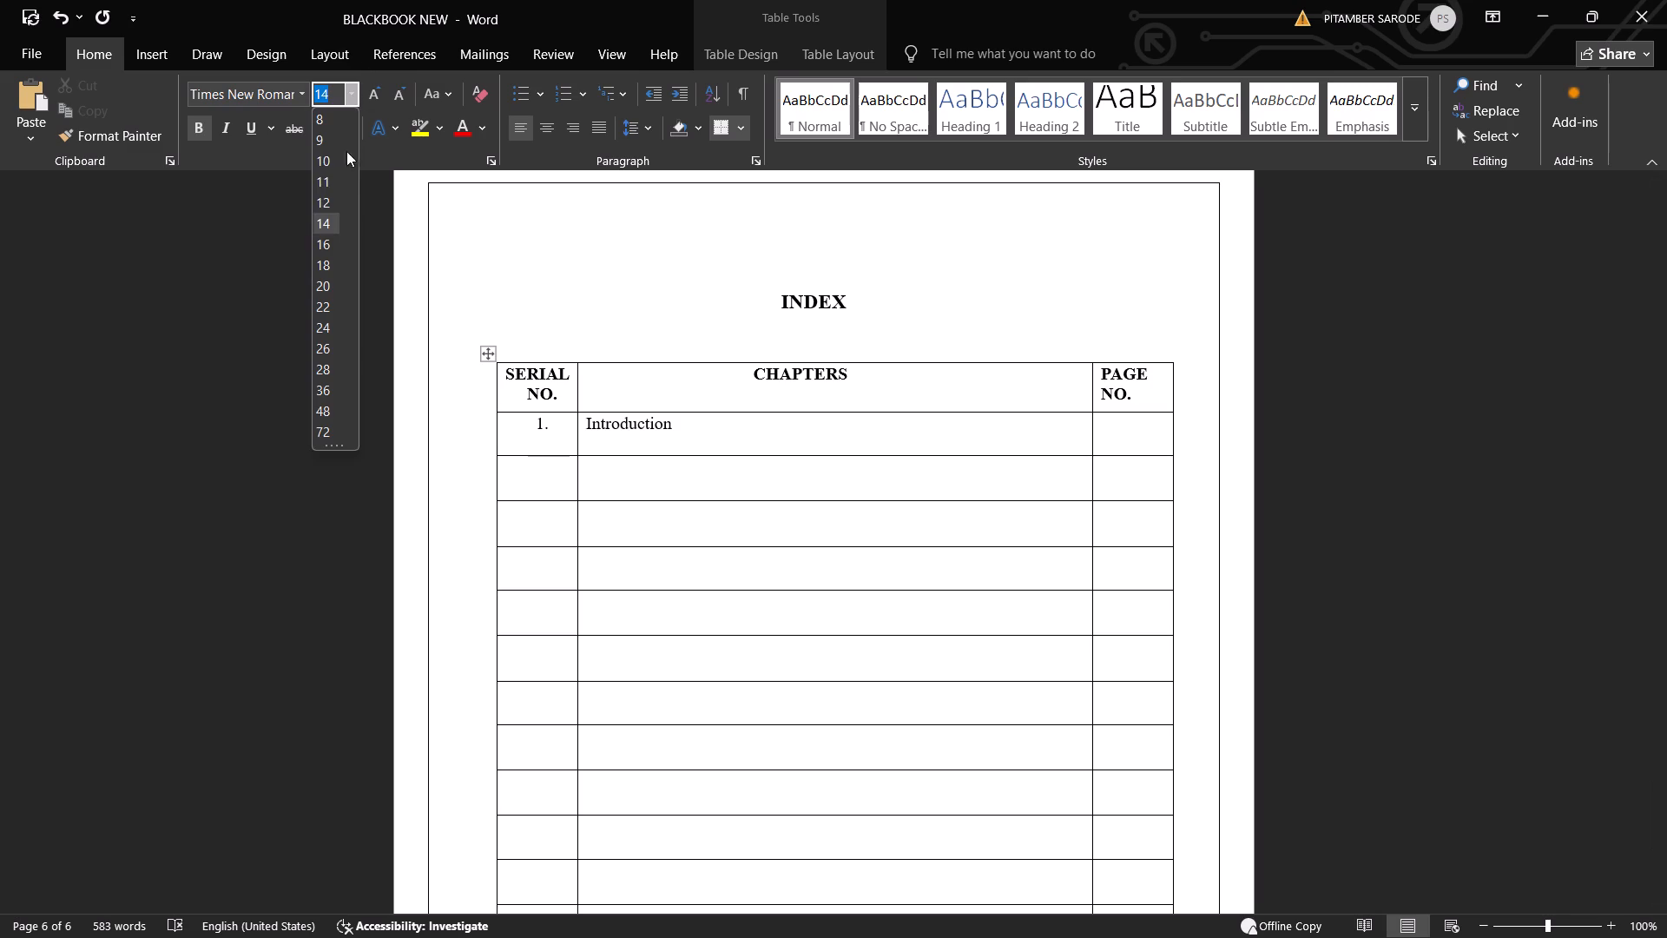
left_click(332, 199)
left_click(198, 125)
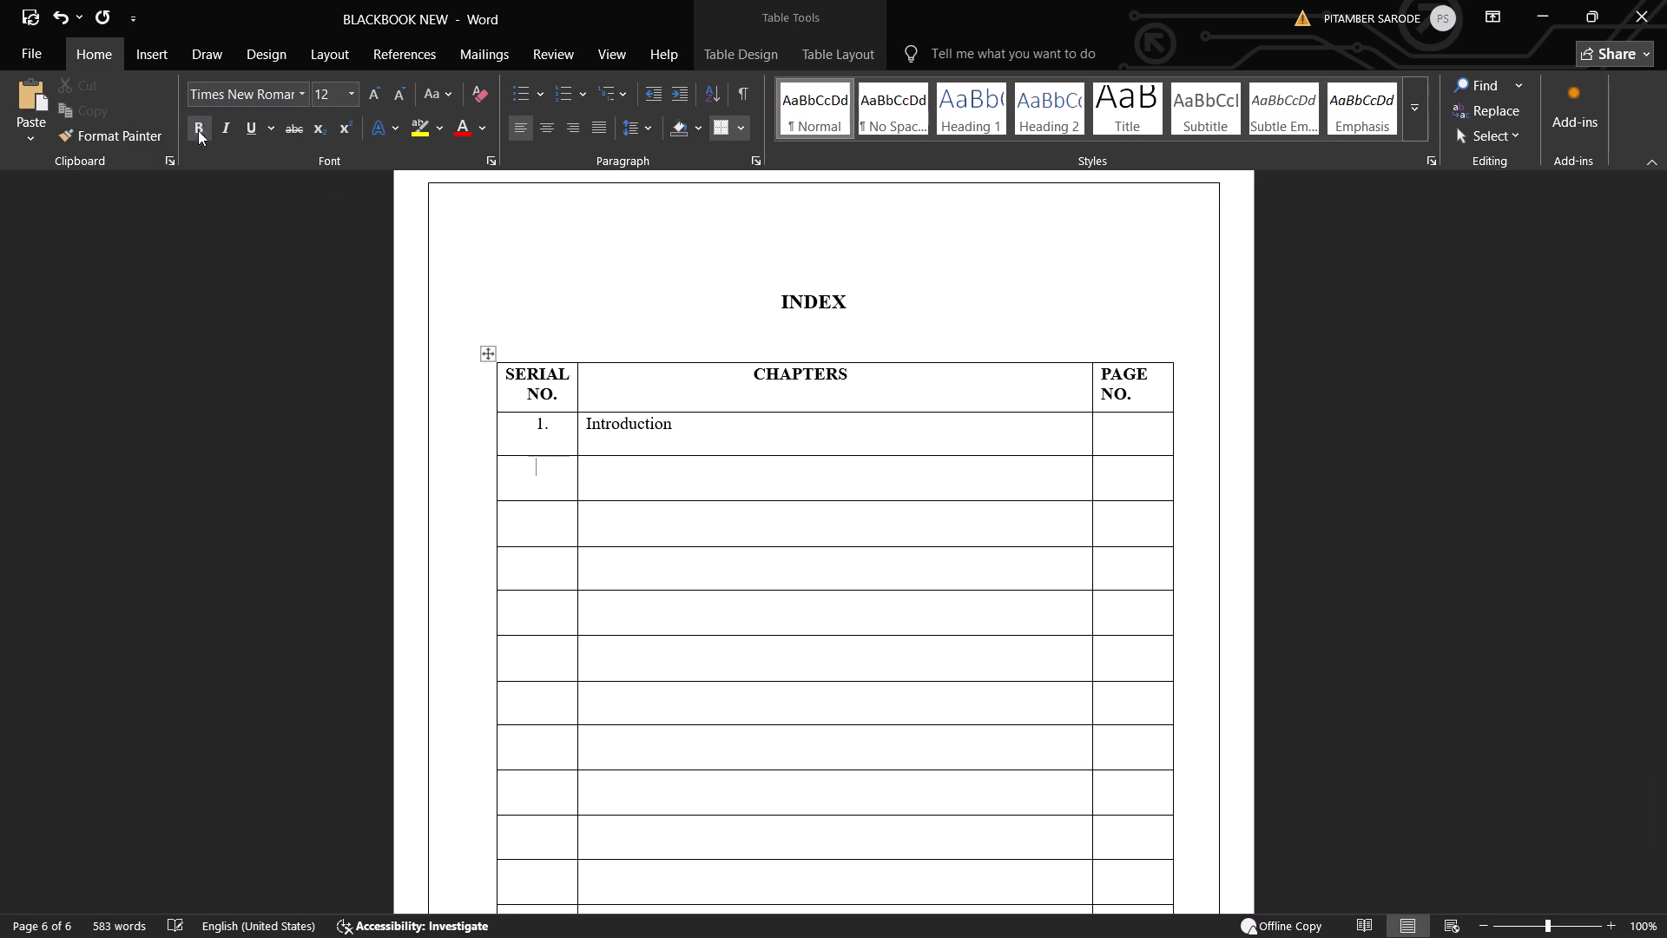
type("2.")
Enter "Literature Survey" in the CHAPTERS cell beside serial number 2, in font size 12 and not bold.
key("Right")
left_click(350, 104)
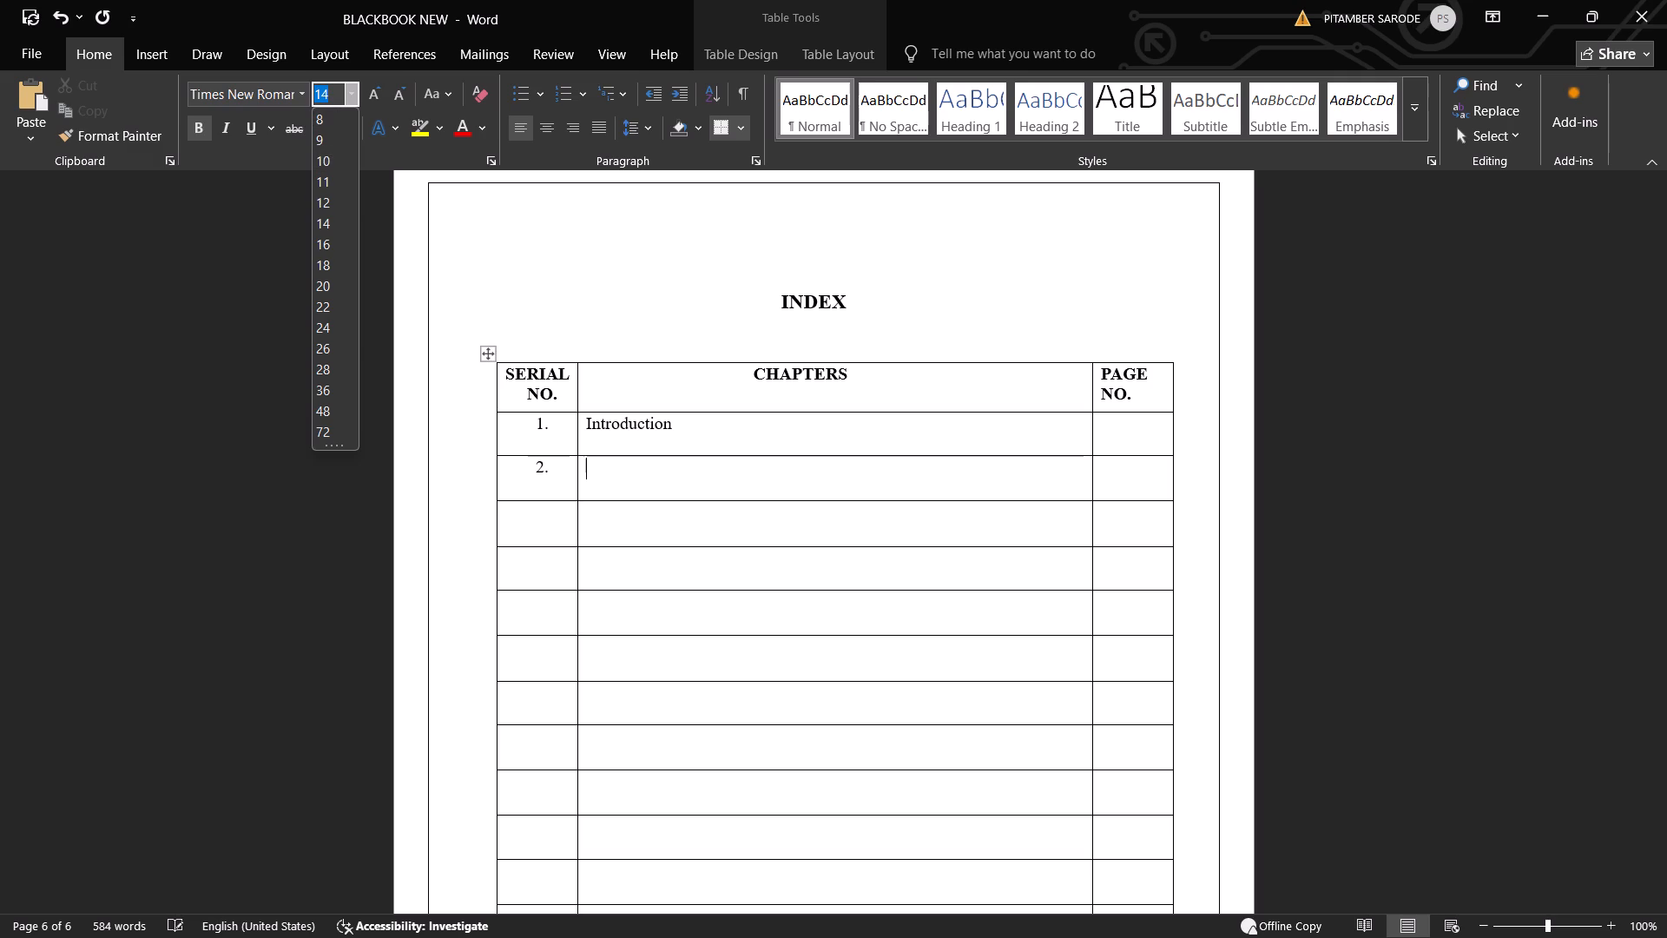
left_click(324, 208)
left_click(207, 137)
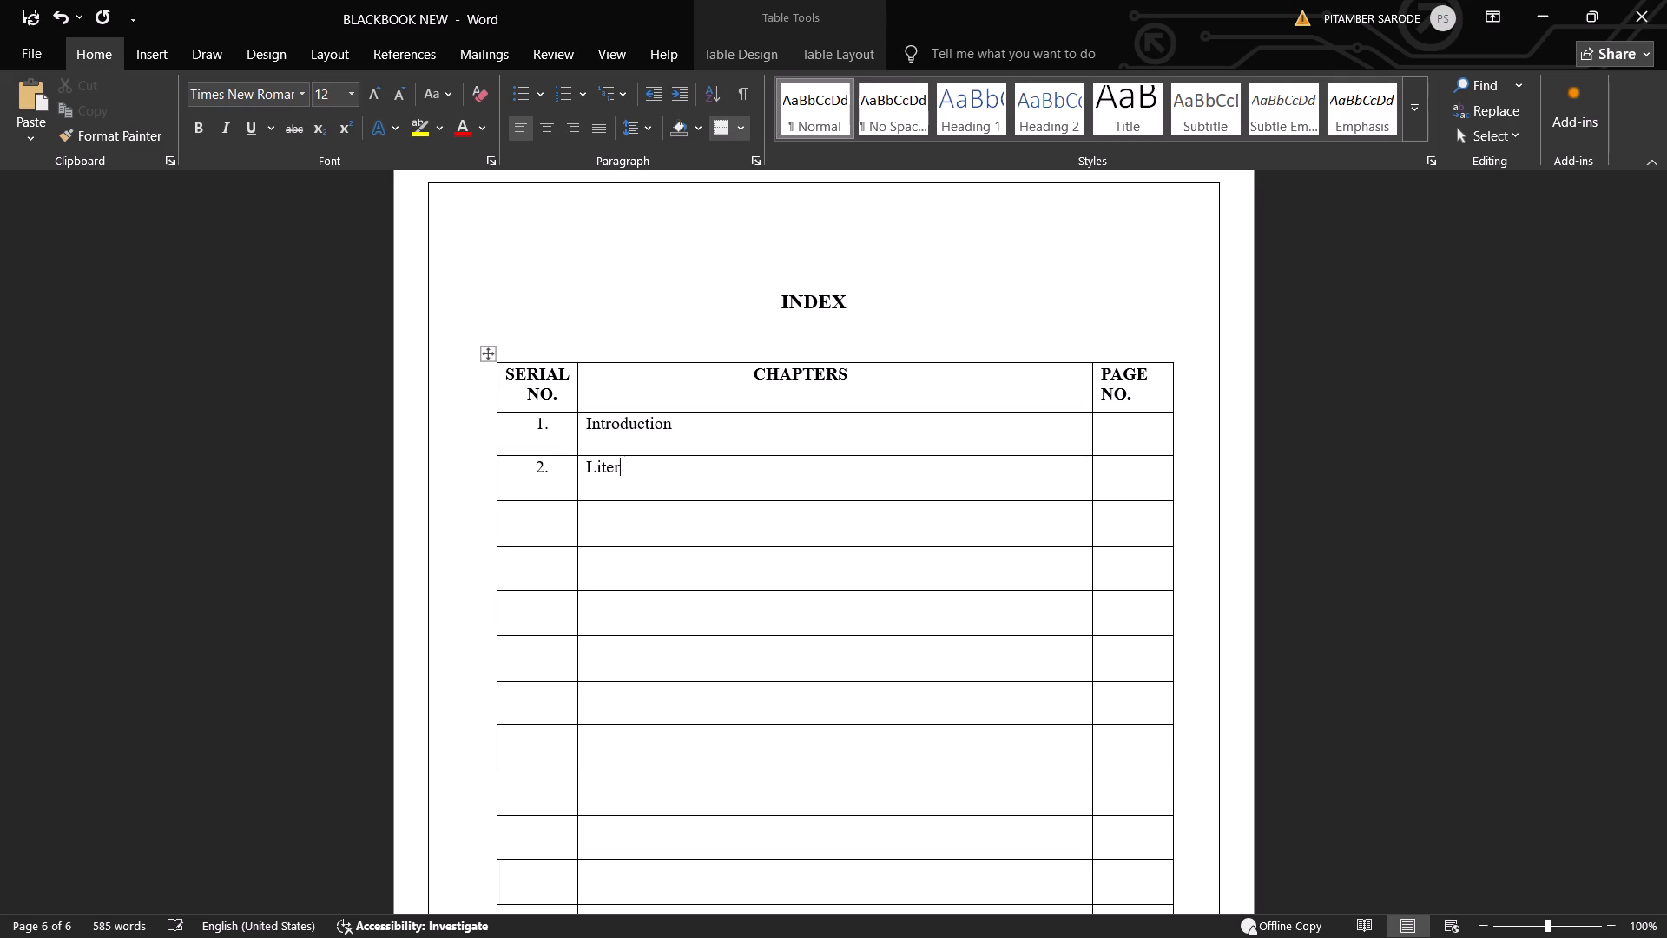
type("atue")
key("BackSpace")
type("re")
key("space")
type("urvey")
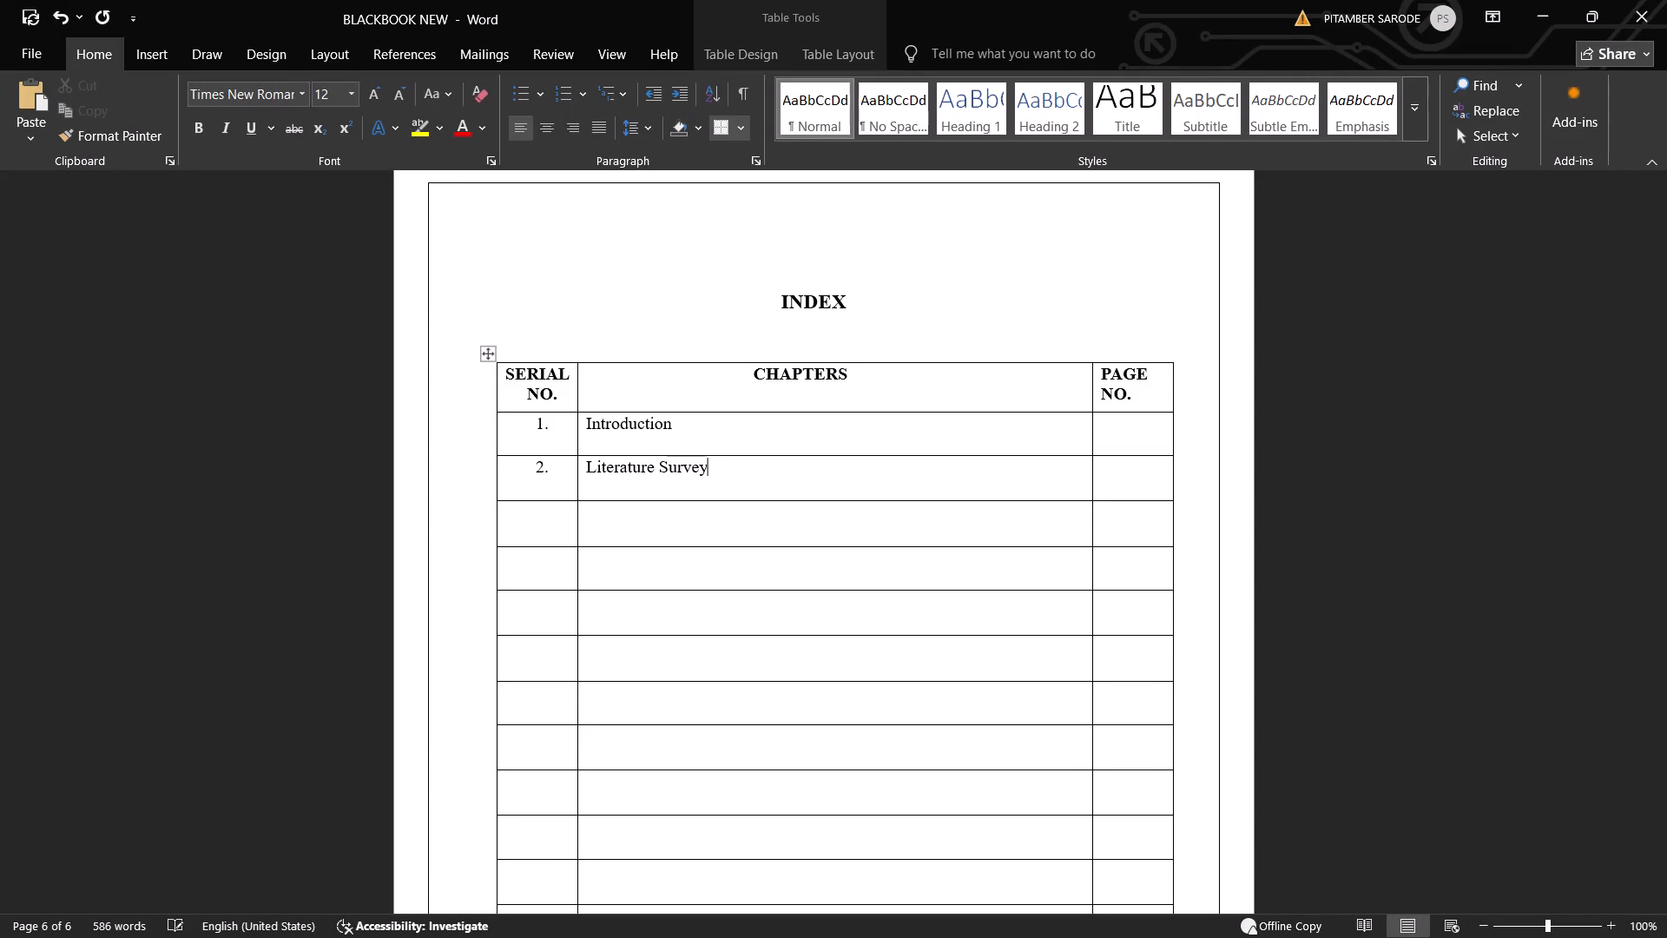
Set the empty PAGE NO. cell of the Literature Survey row to font size 12, not bold.
key("Right")
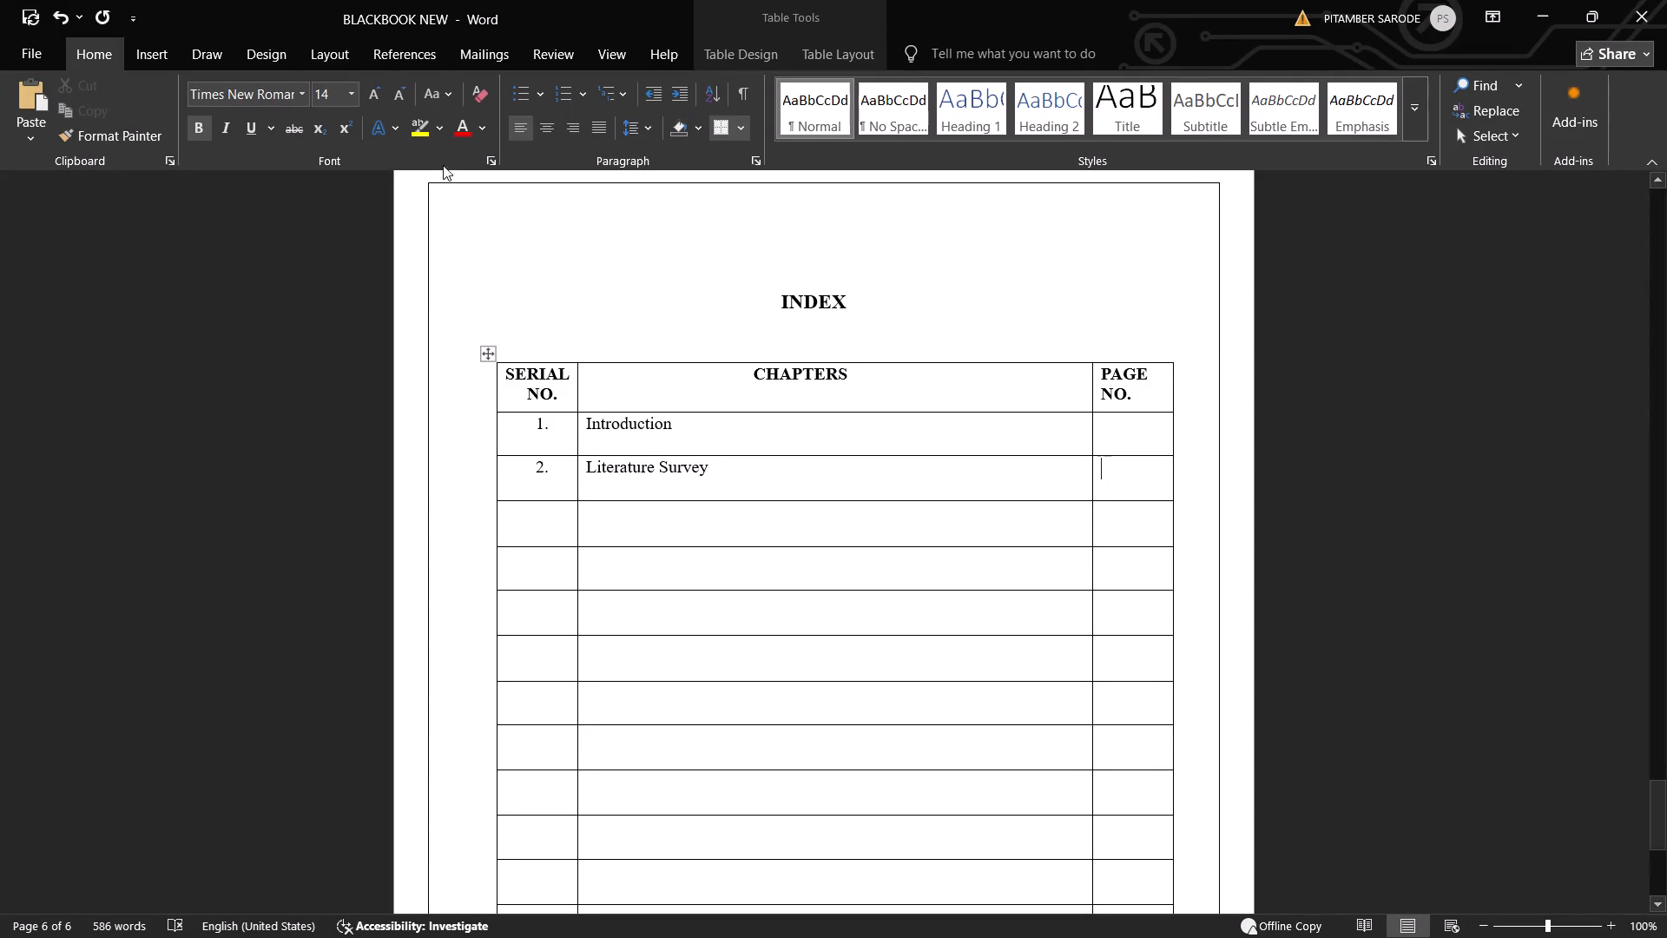
left_click(346, 95)
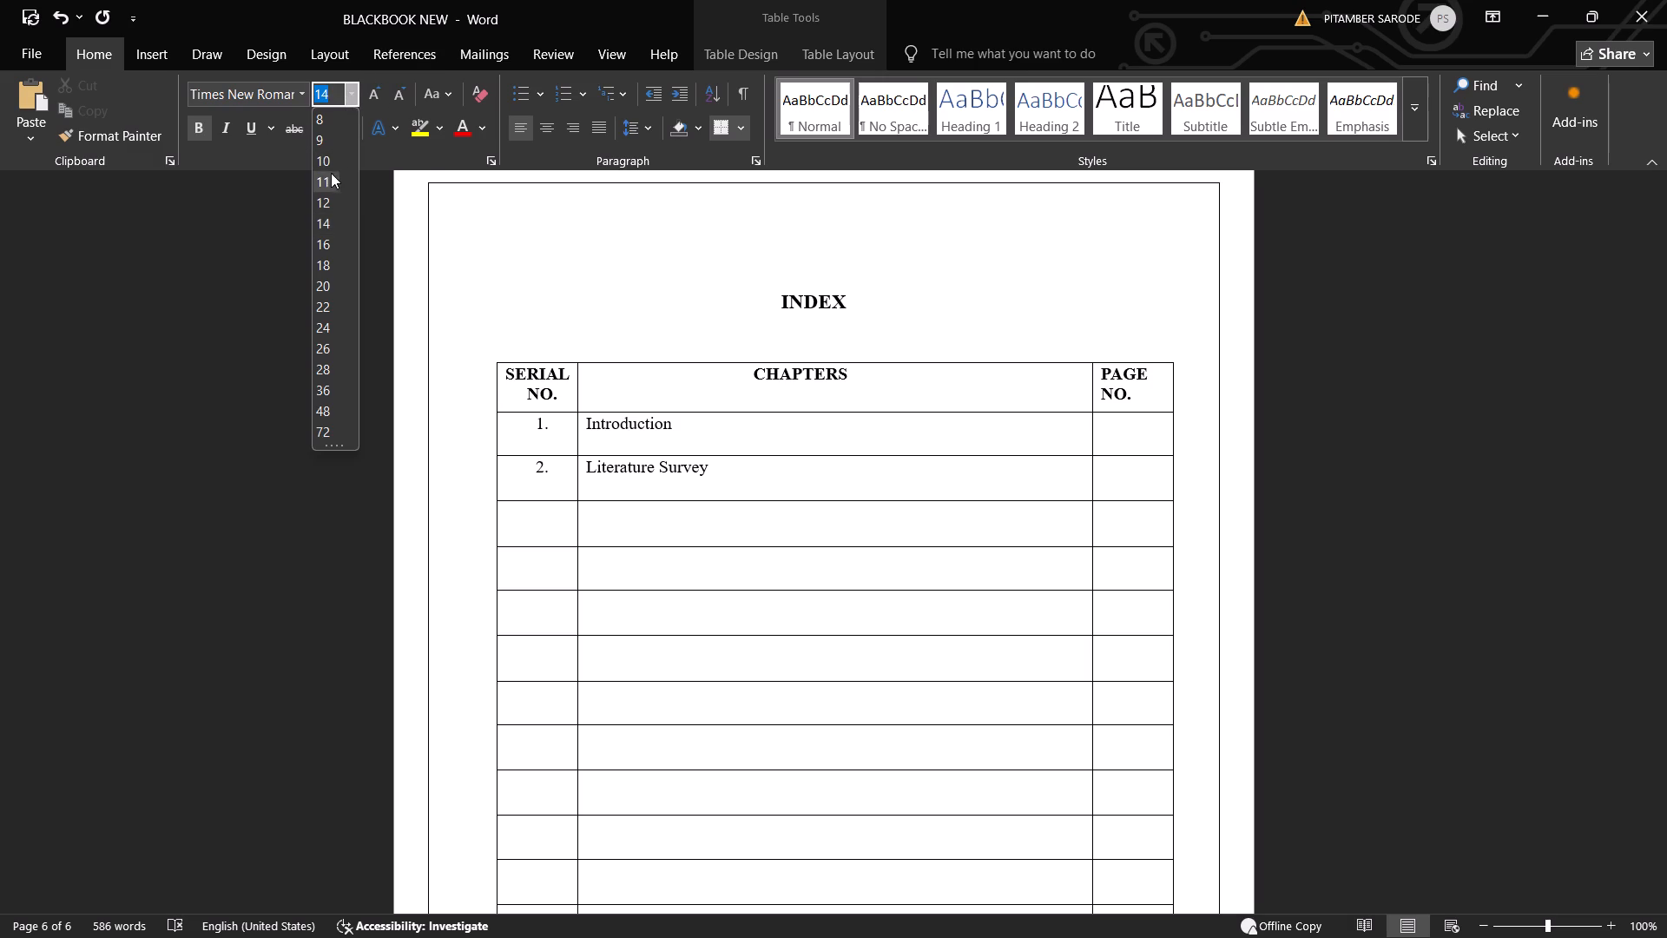
left_click(327, 201)
left_click(193, 133)
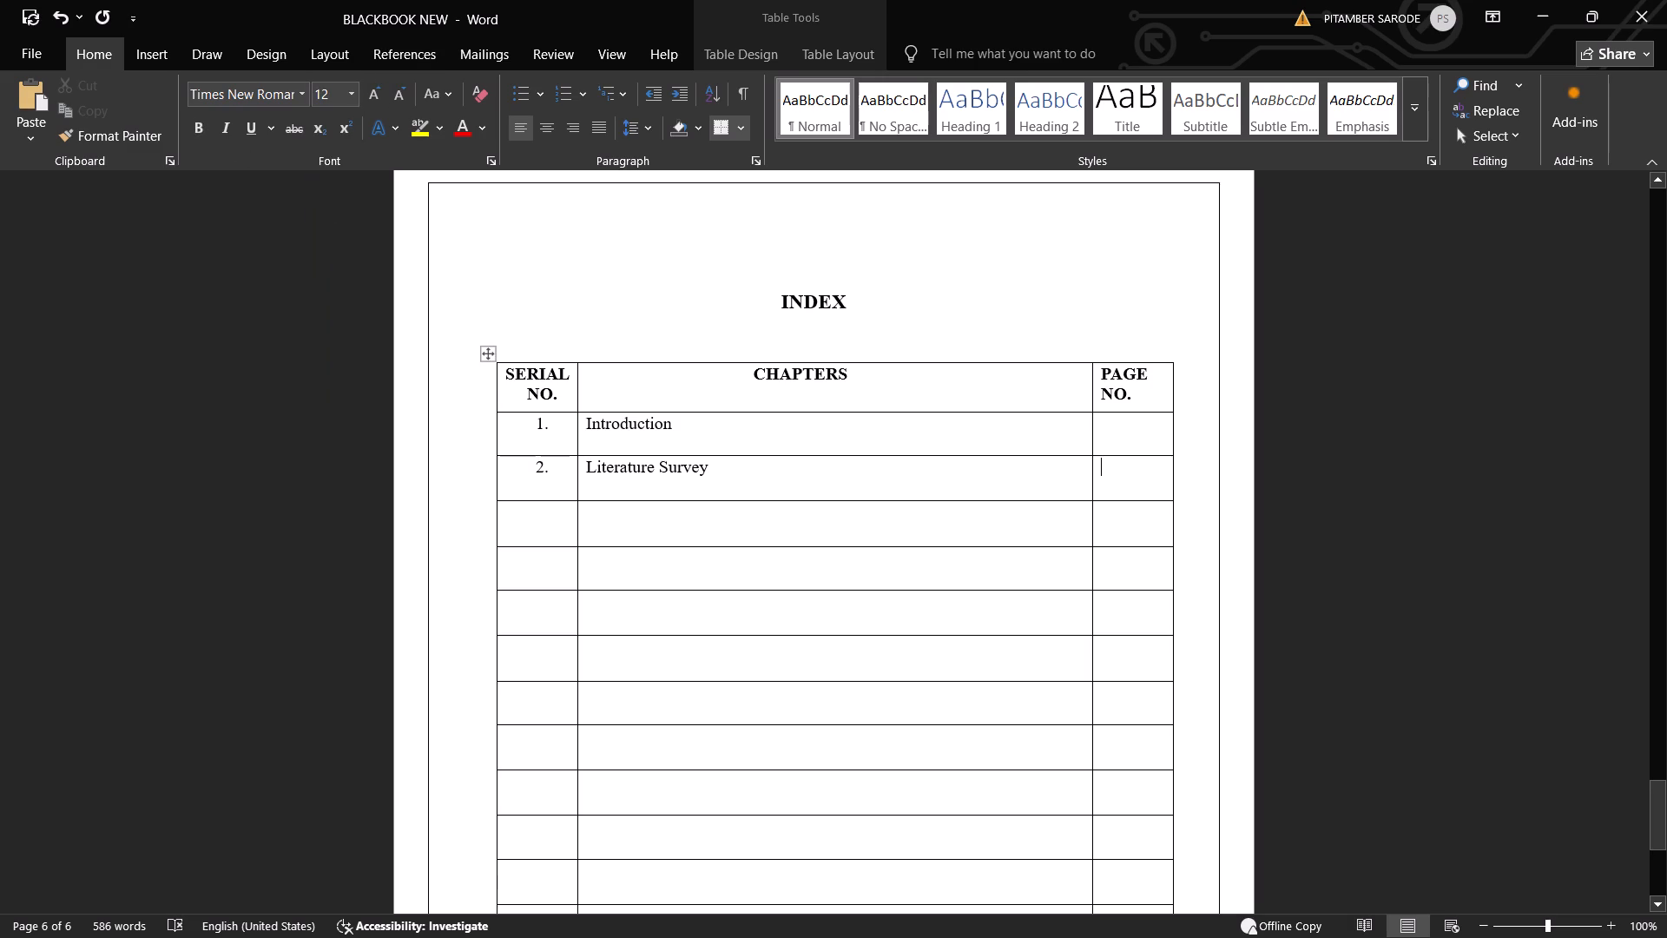
Enter "3." in the third cell under SERIAL NO., indented with spaces, in font size 12 and not bold.
left_click(530, 514)
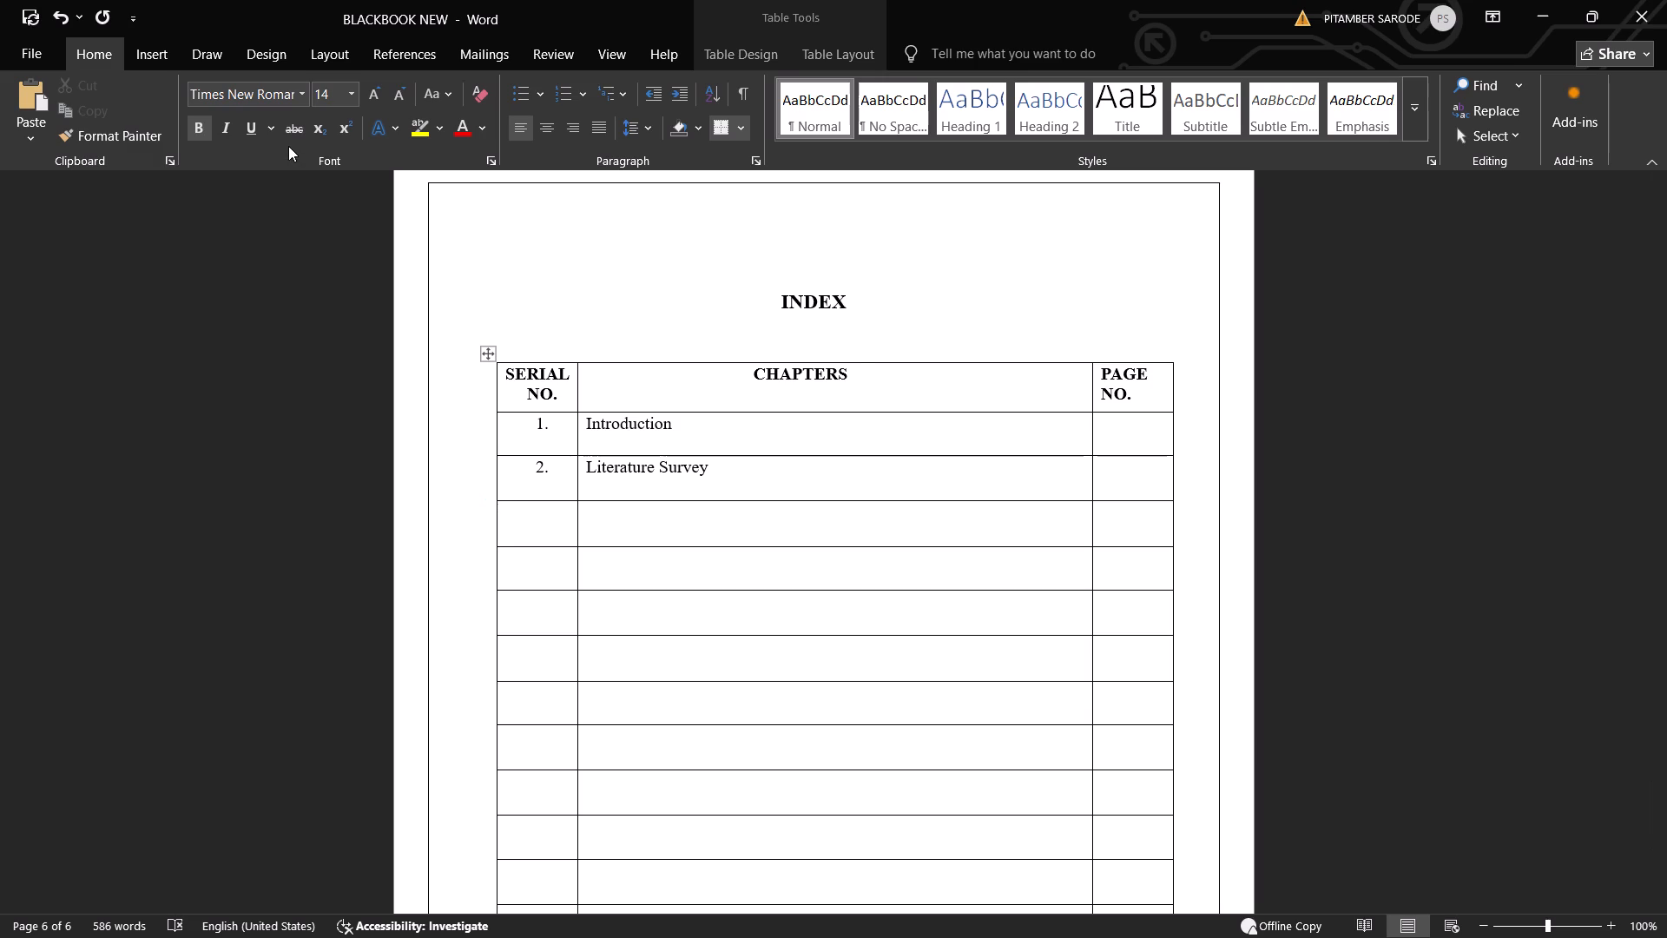
left_click(353, 96)
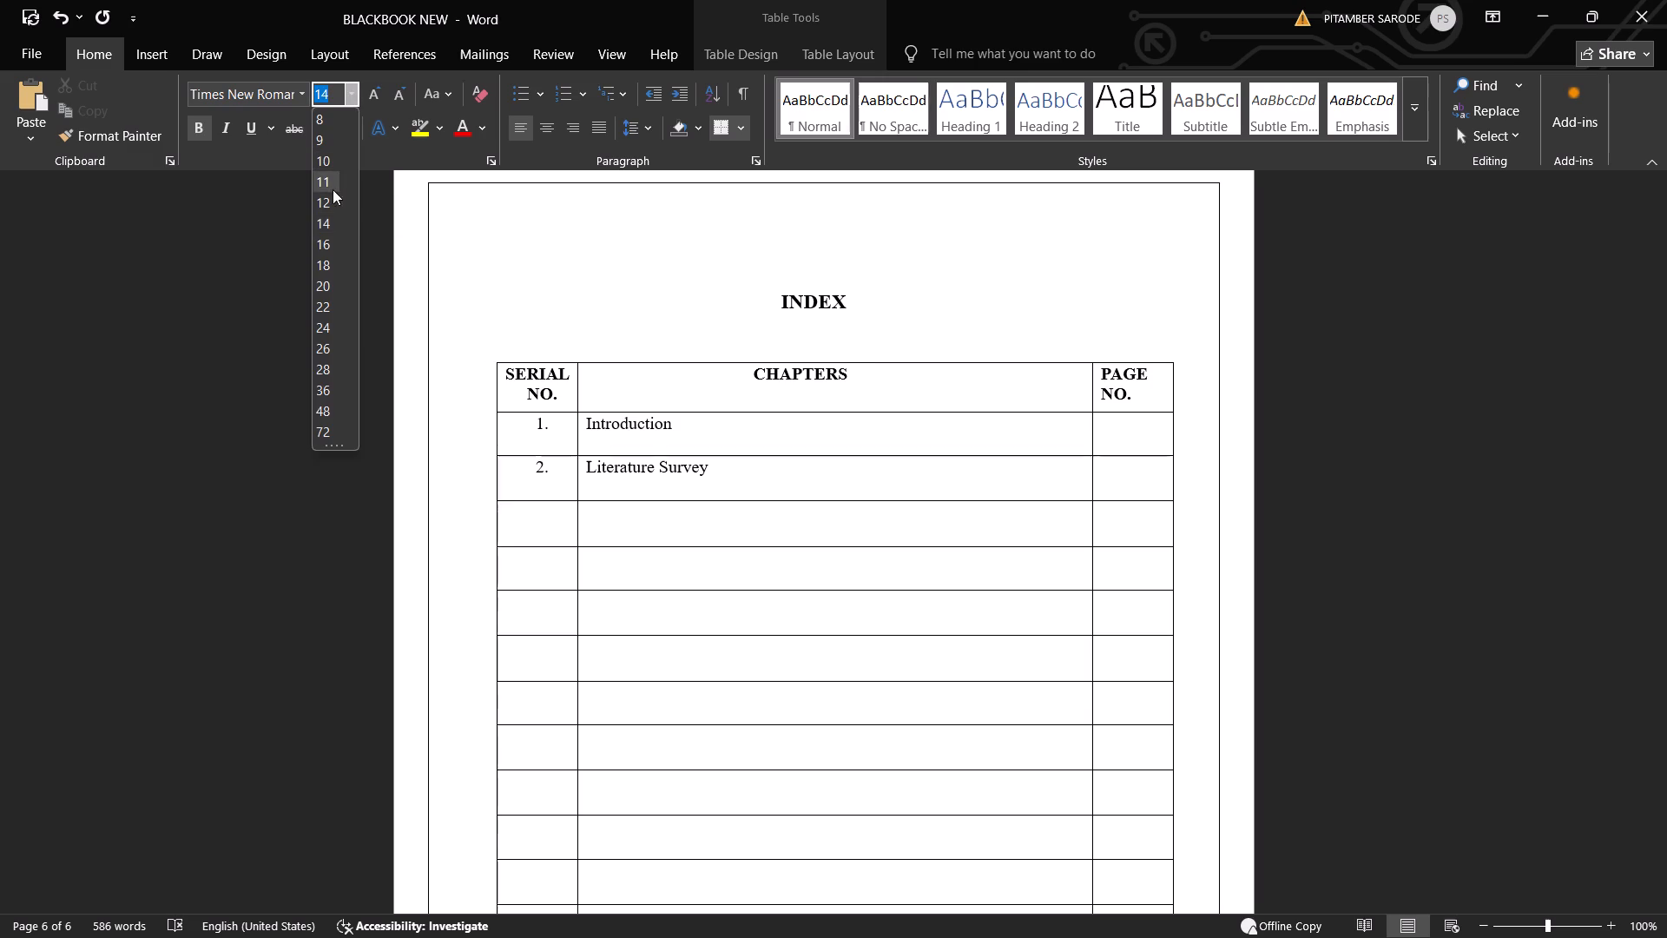
left_click(331, 205)
left_click(210, 138)
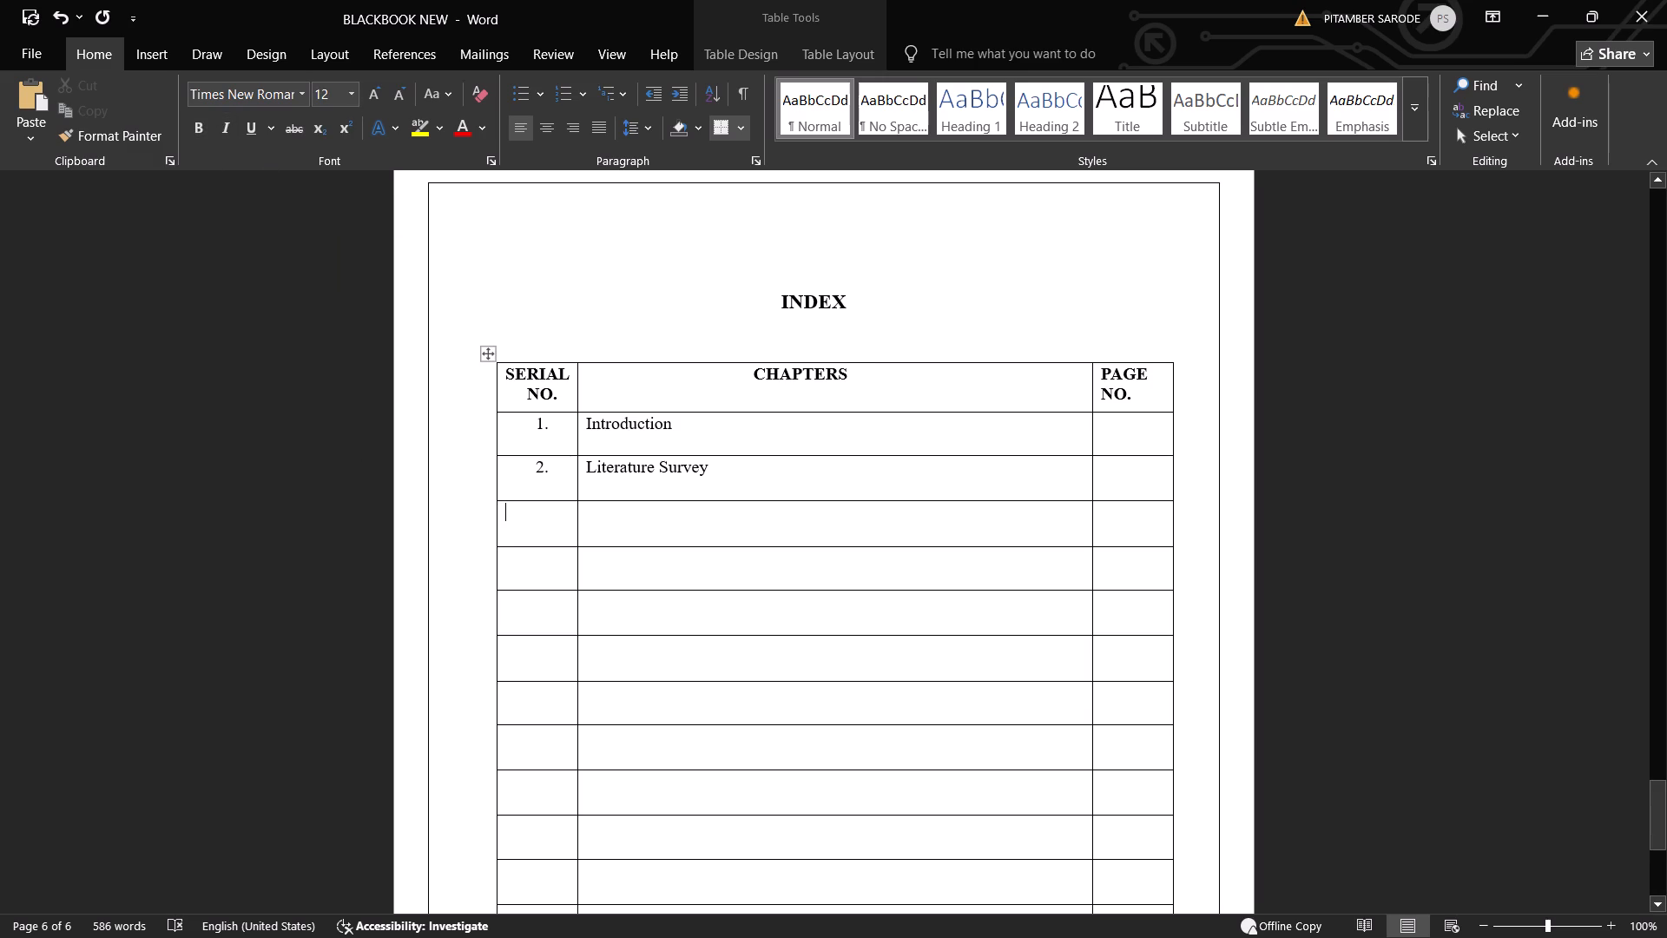
key("space")
key("space")
key("space")
key("space")
key("space")
key("space")
key("space")
key("space")
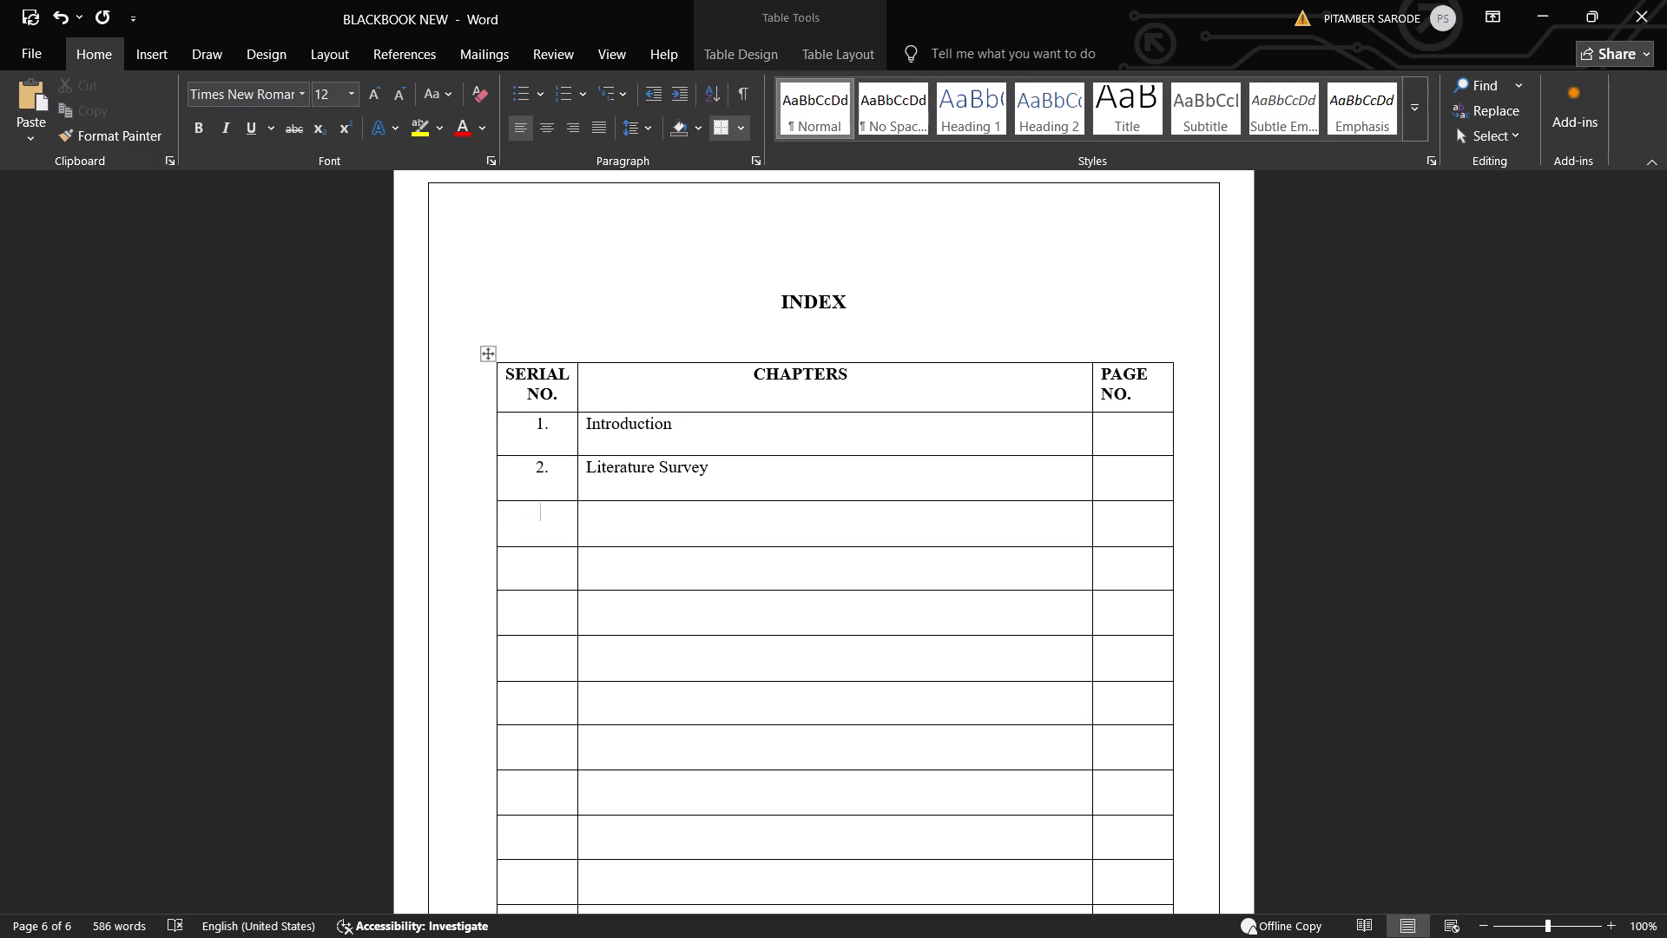
key("BackSpace")
type("3.")
Set the empty CHAPTERS cell beside serial number 3 to font size 12, not bold.
key("Right")
left_click(347, 94)
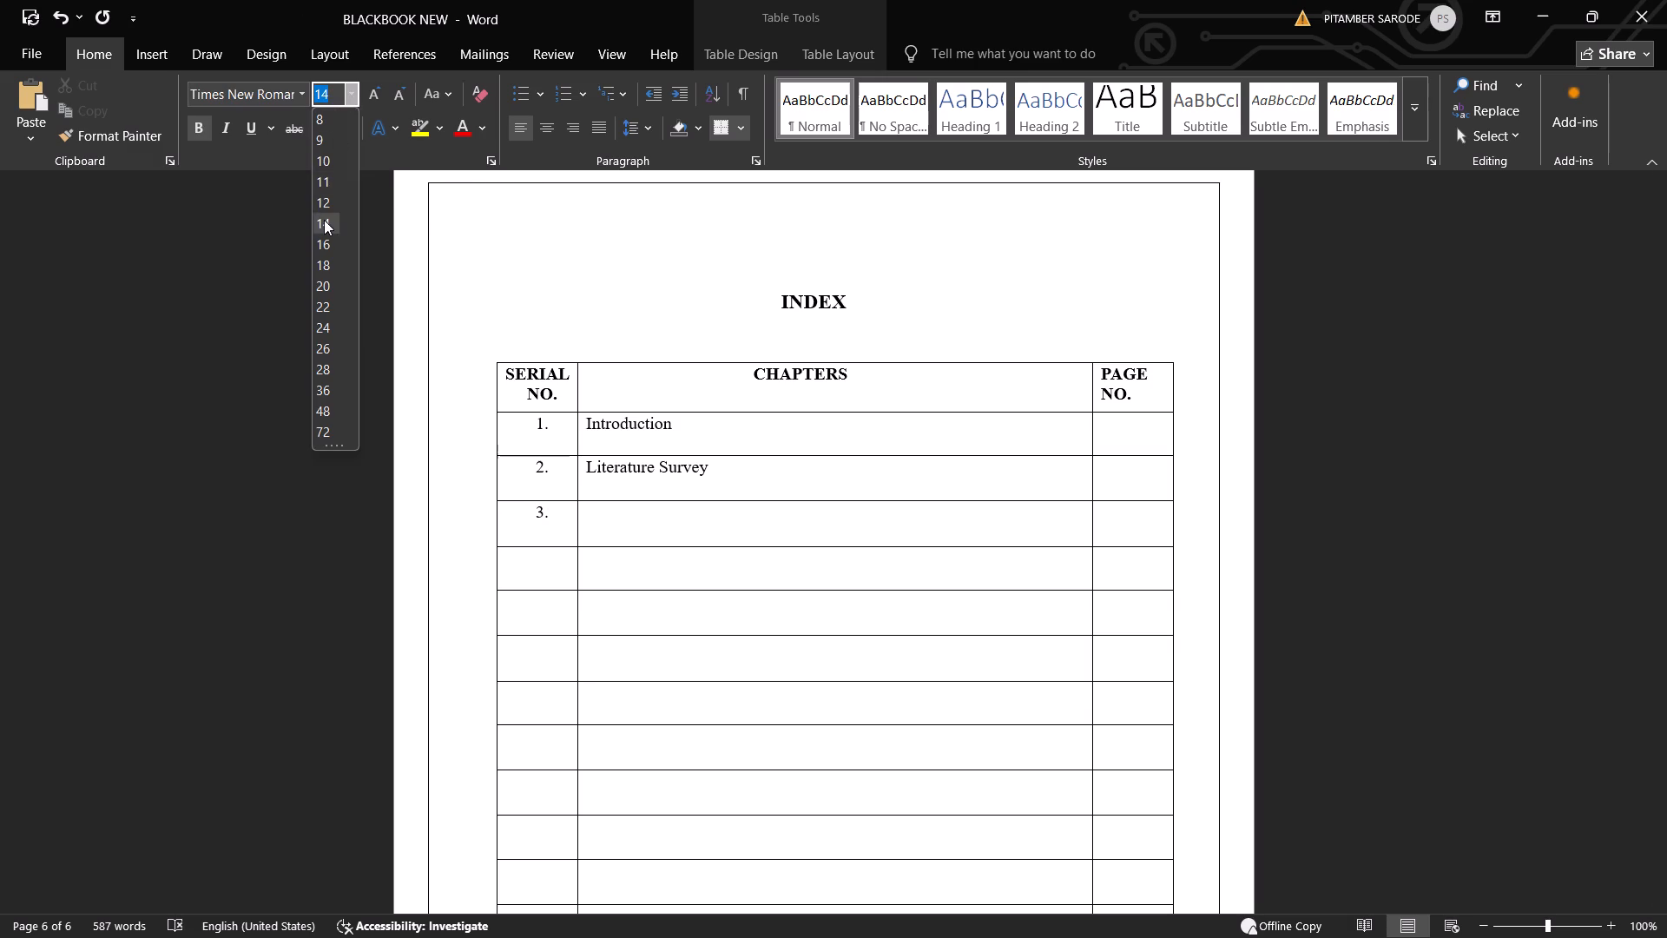
left_click(324, 201)
left_click(204, 123)
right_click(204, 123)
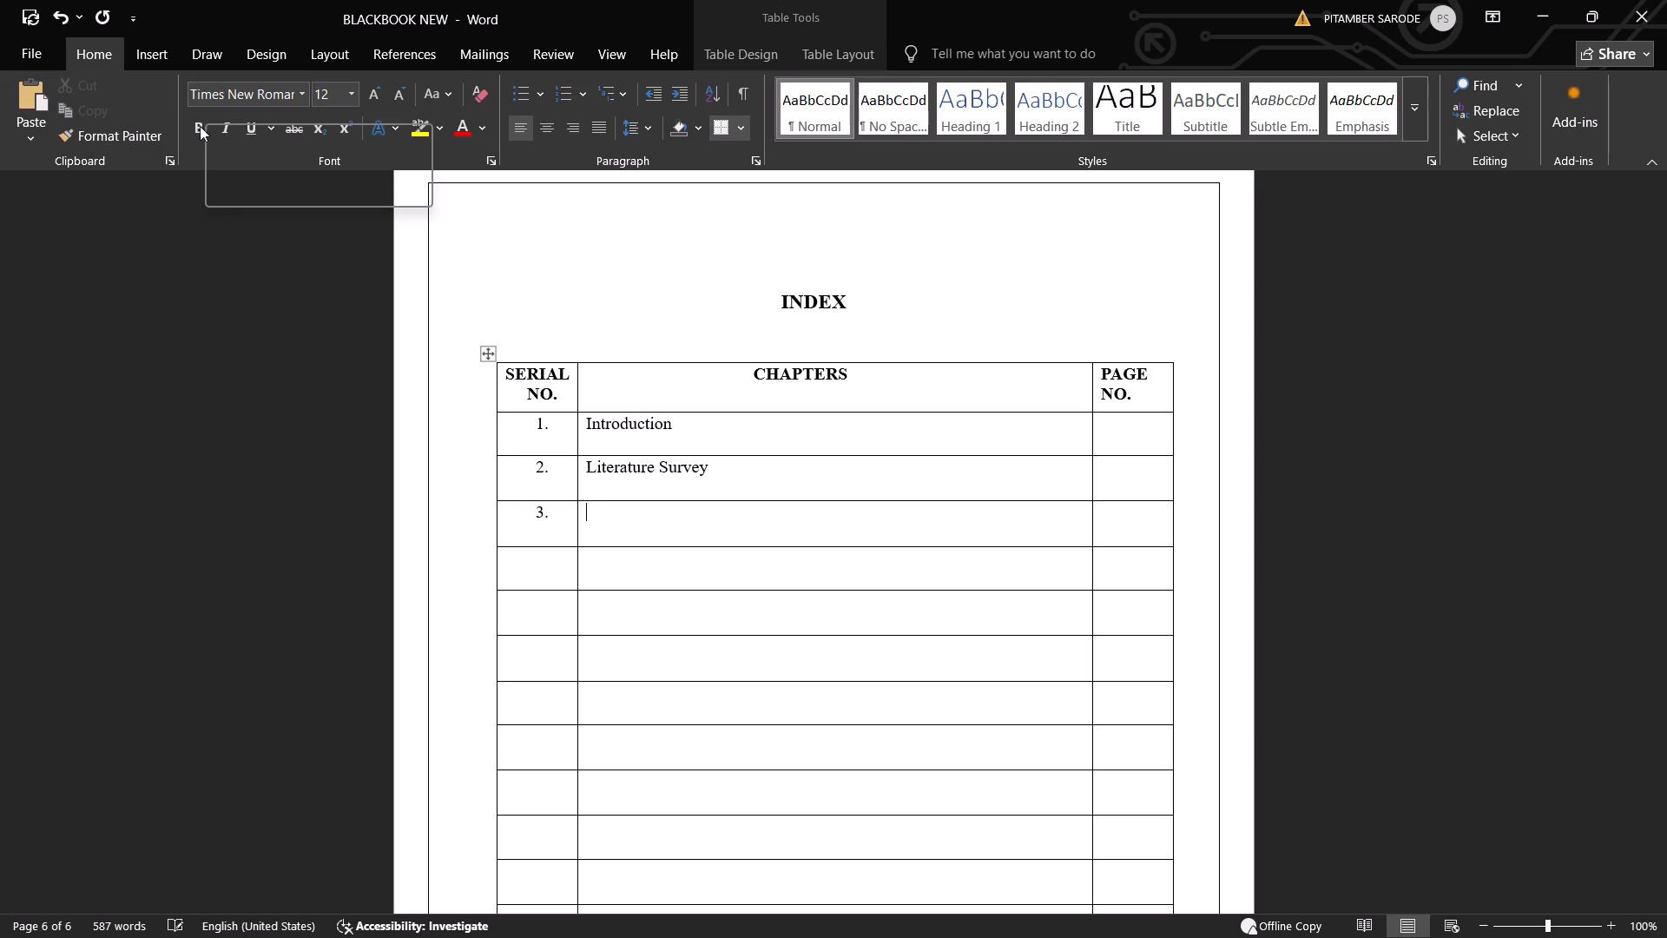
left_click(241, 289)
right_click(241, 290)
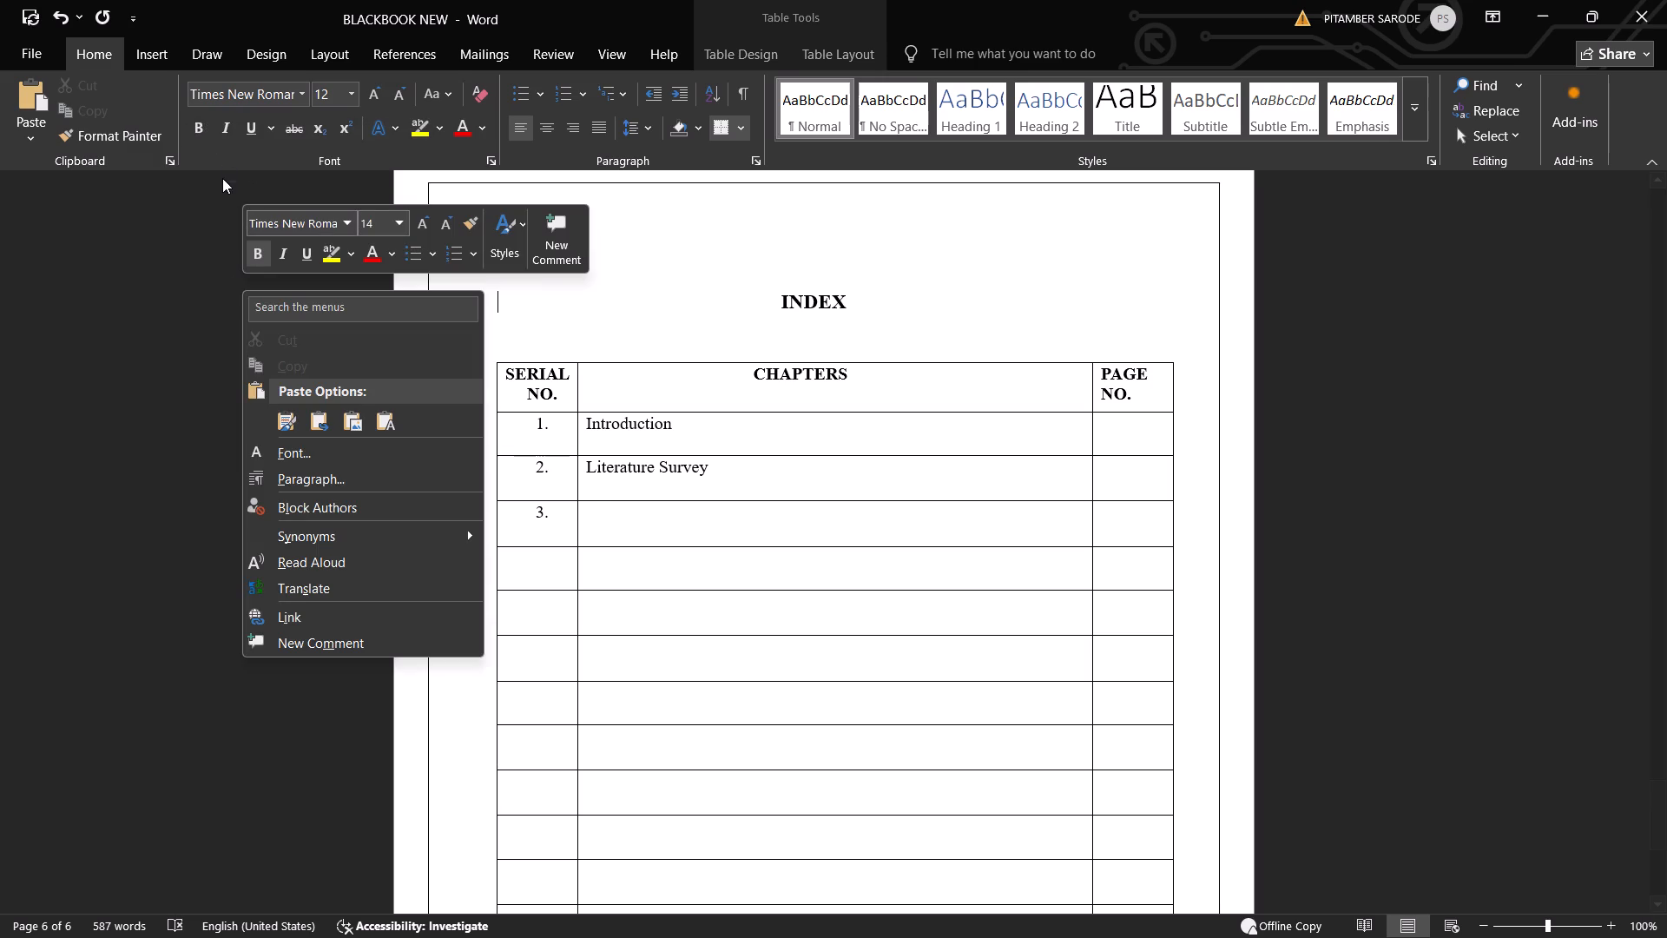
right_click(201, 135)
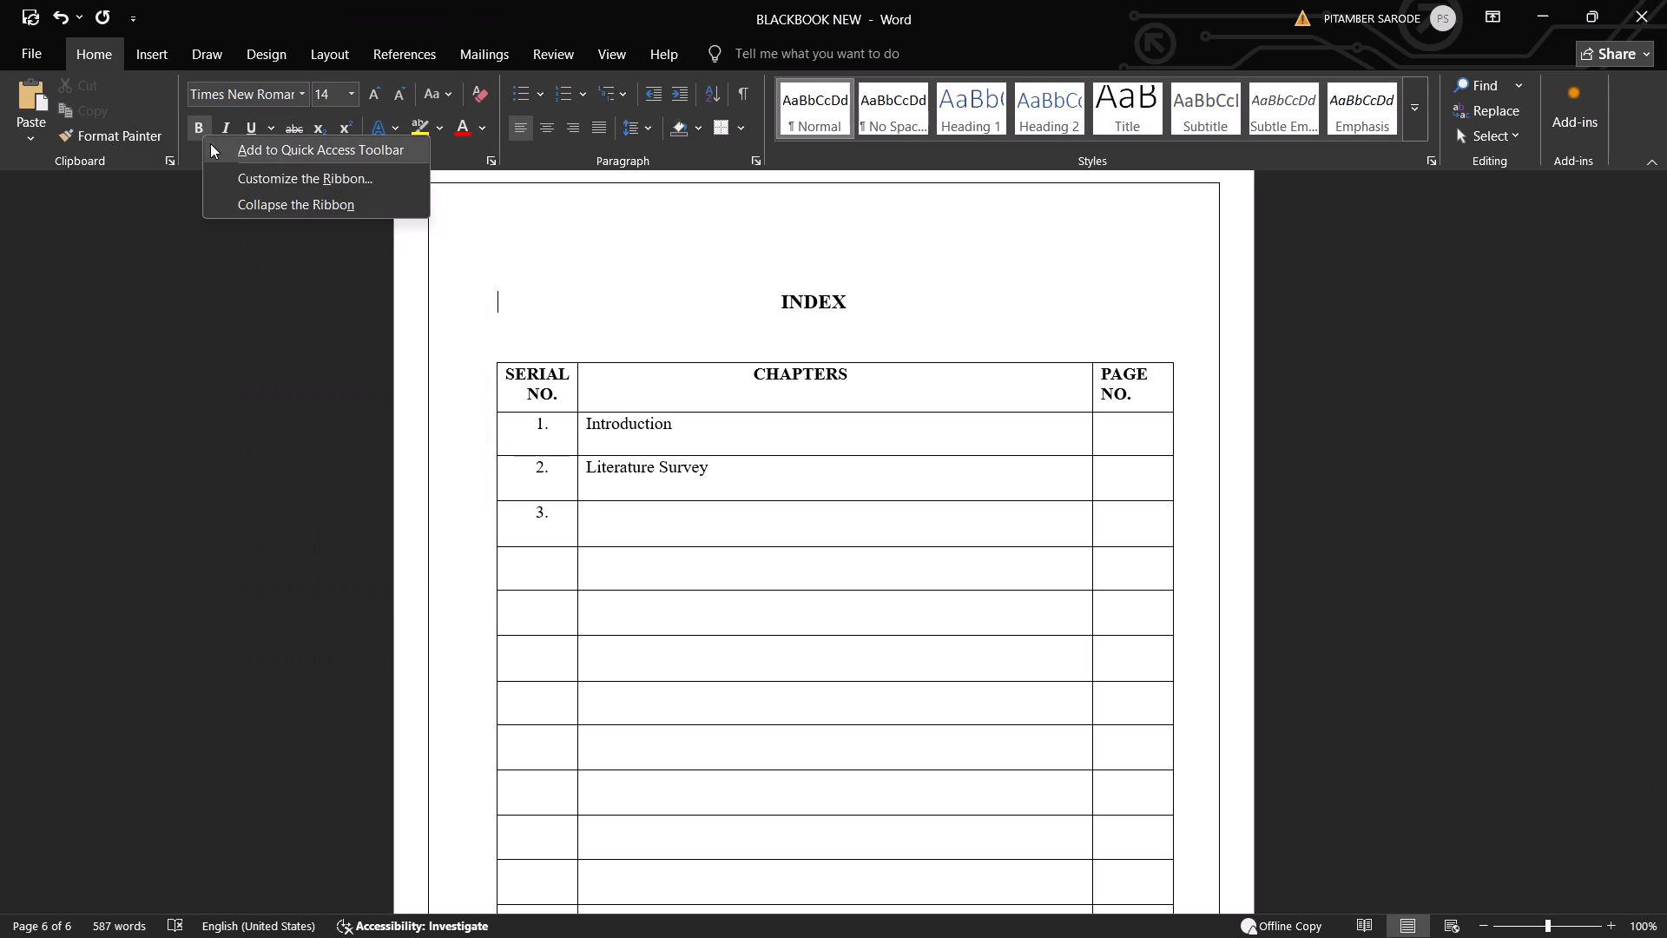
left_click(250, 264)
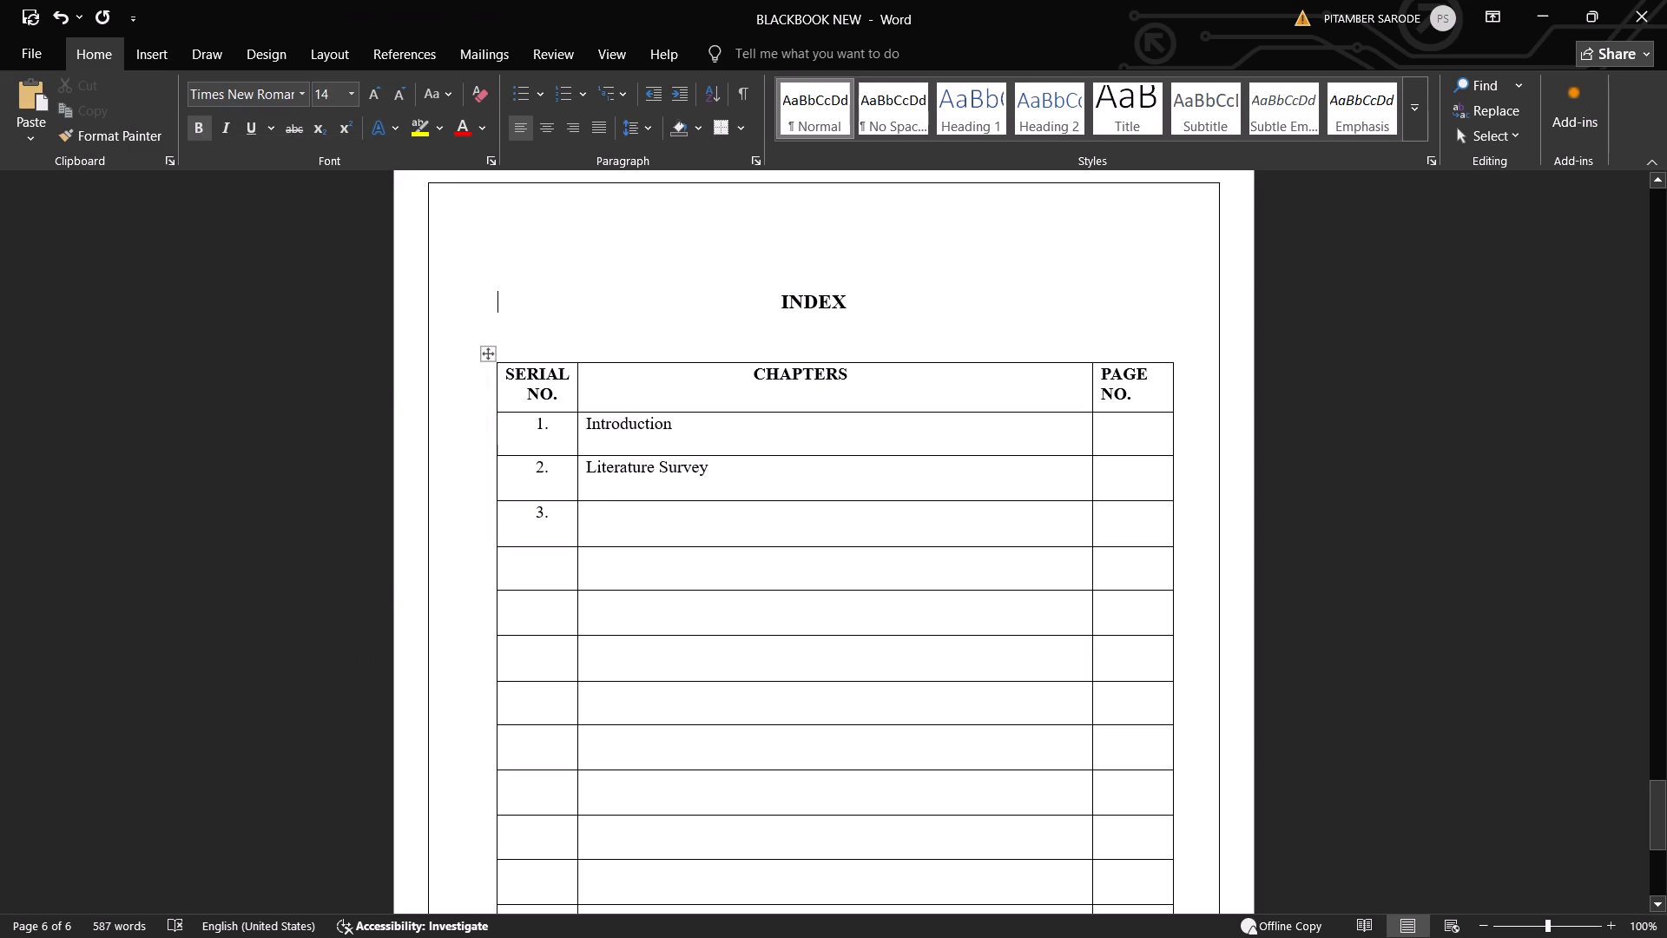
Enter "Block Diagram" in the CHAPTERS cell beside serial number 3.
left_click(609, 513)
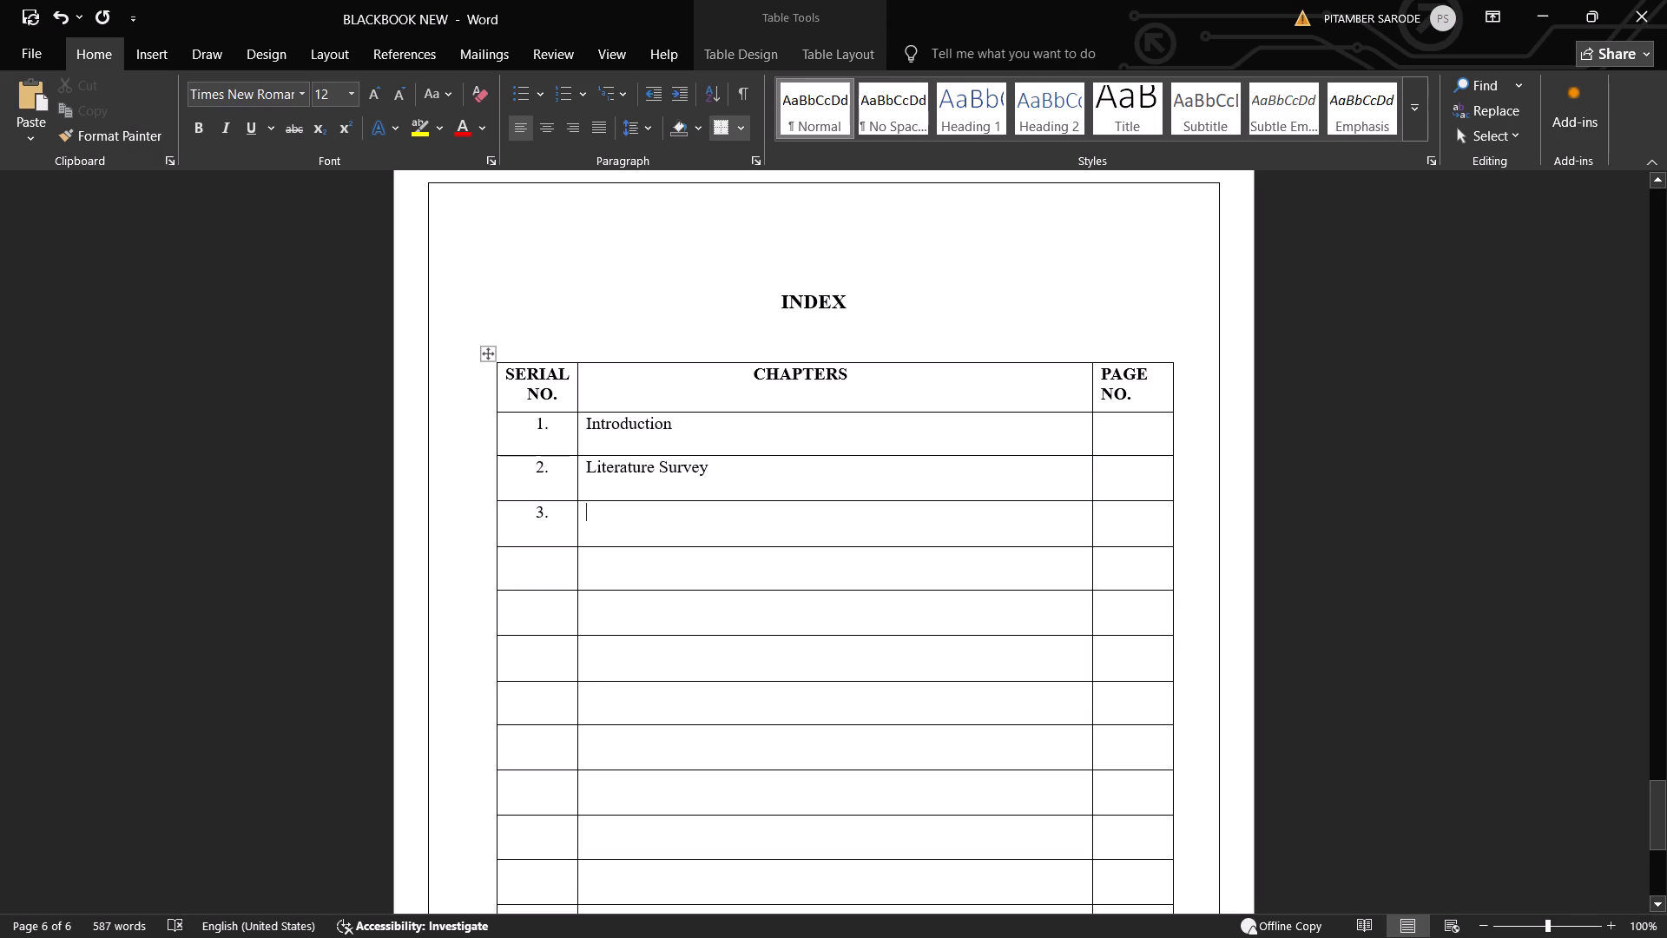
key("b")
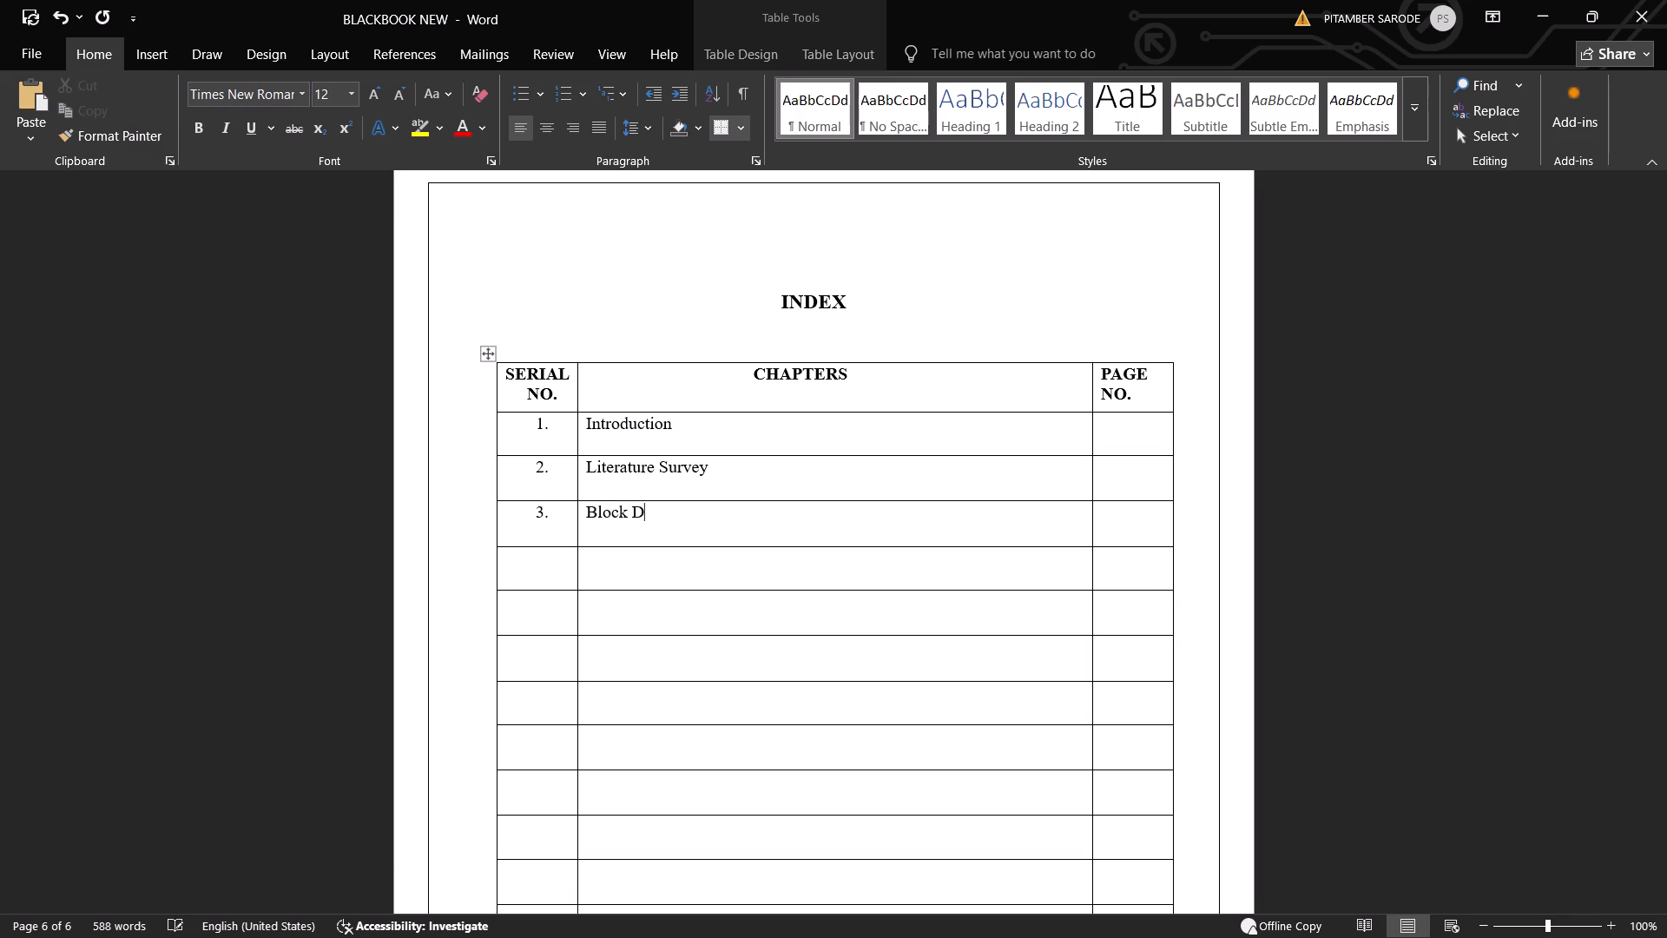
type("iagram")
key("space")
key("Right")
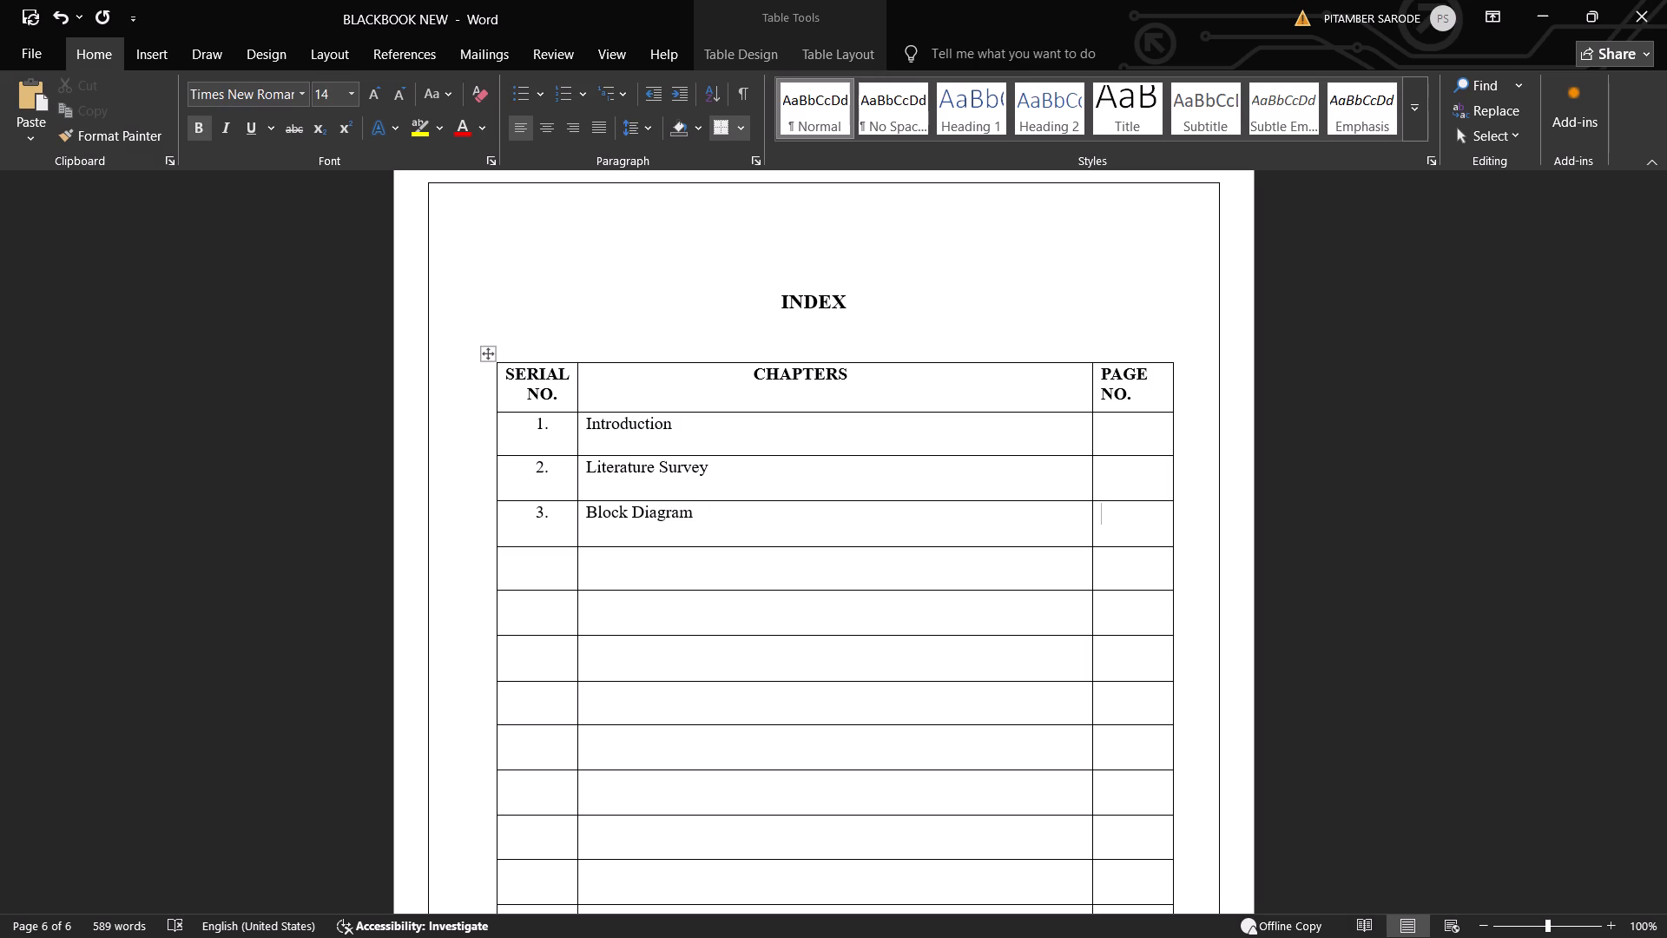
key("Right")
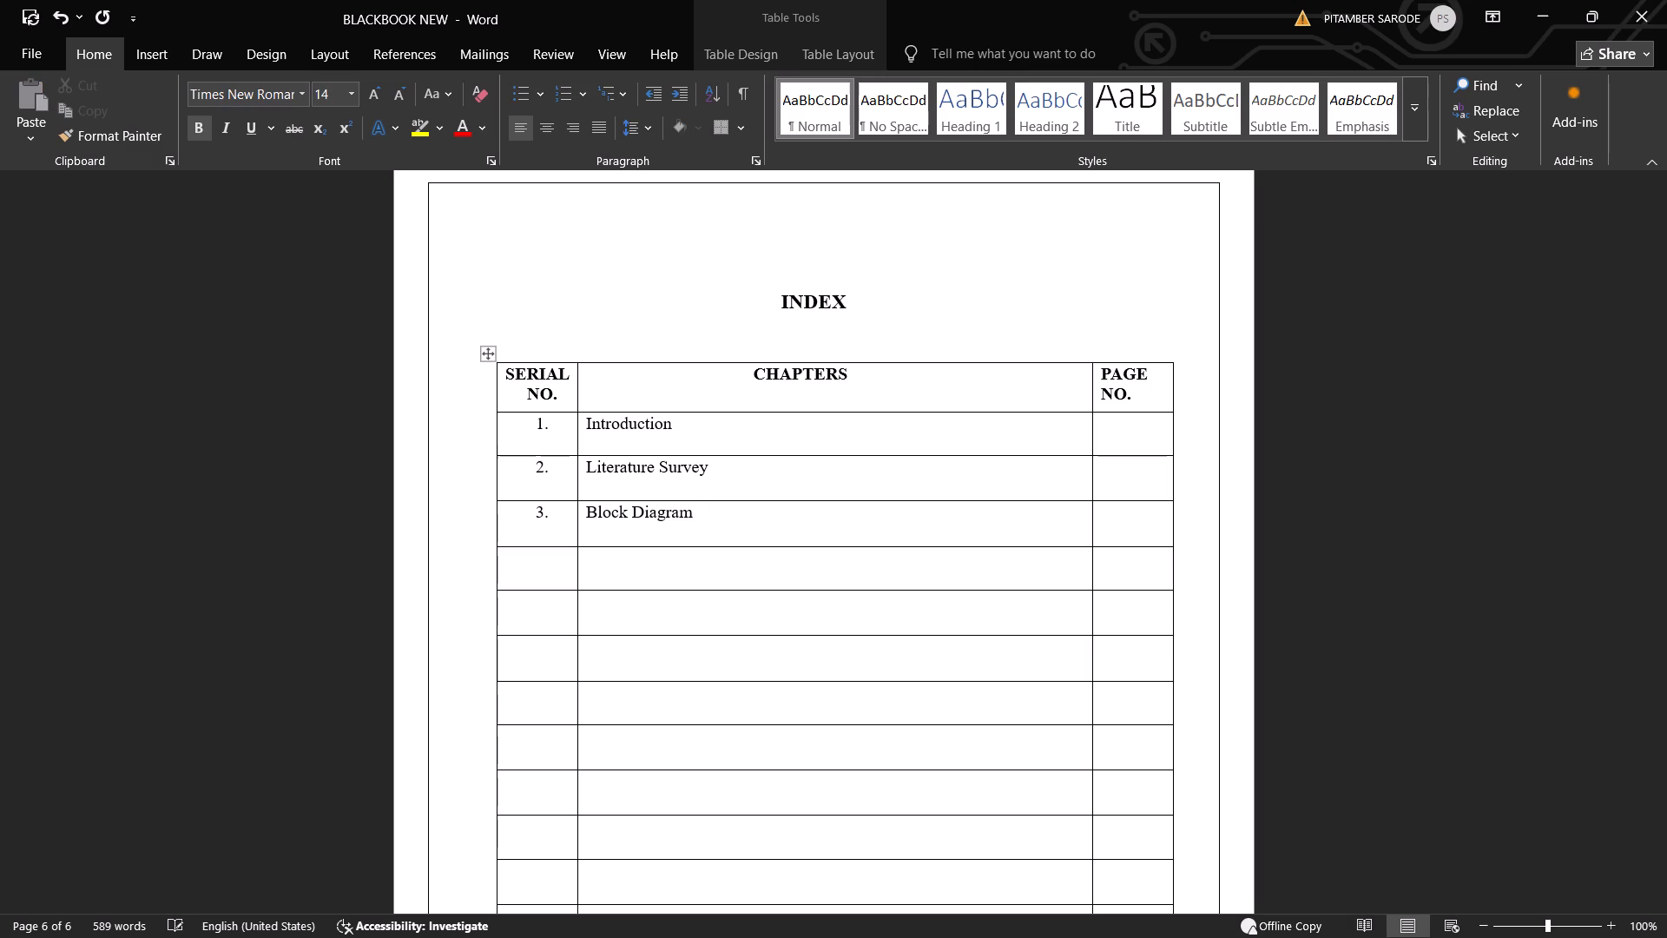
key("Left")
Enter "4." in the fourth cell under SERIAL NO., indented with spaces, in font size 12 and not bold.
left_click(549, 549)
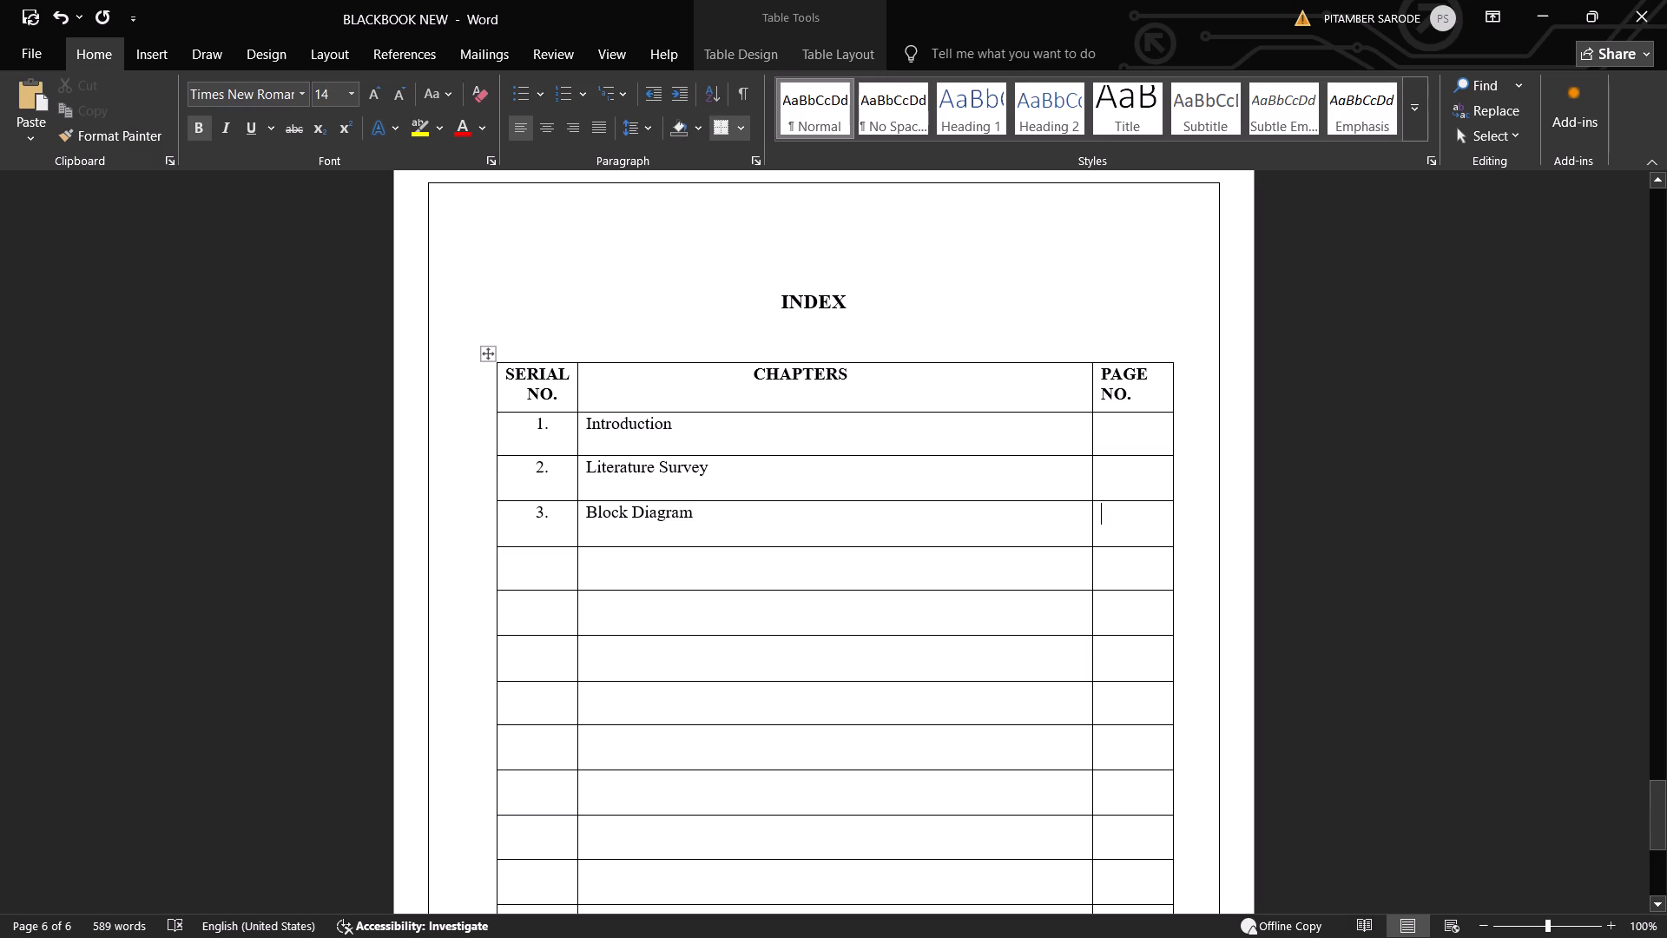
left_click(549, 597)
left_click(549, 570)
key("space")
key("space")
key("space")
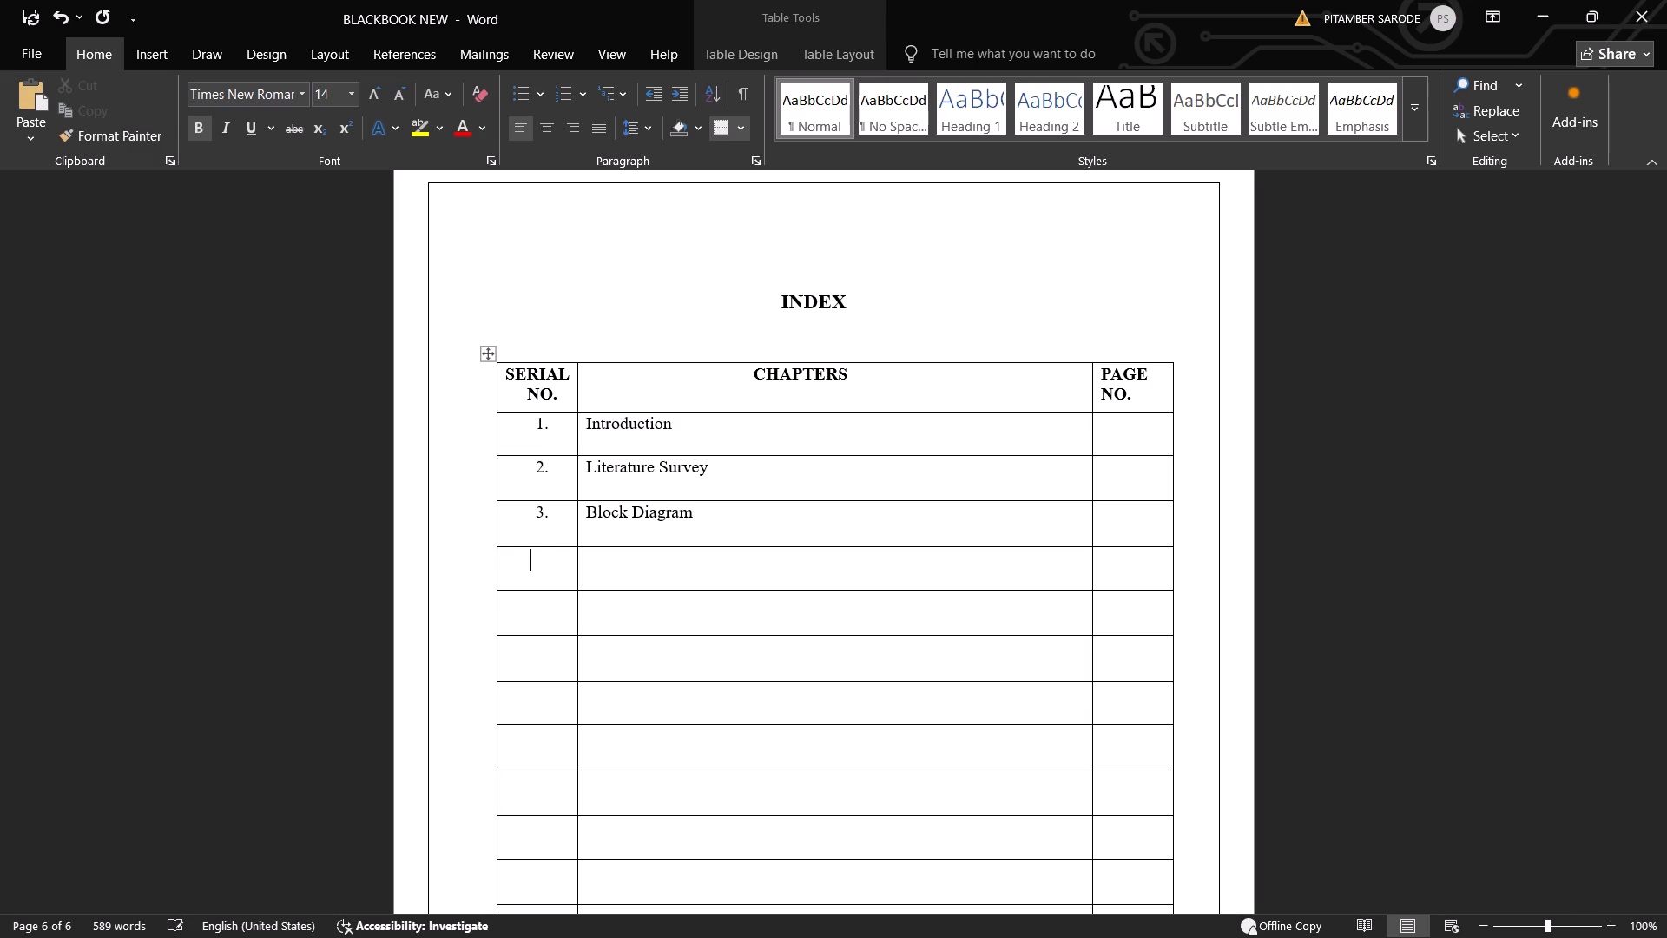
key("space")
key("4")
key("BackSpace")
key("BackSpace")
left_click(335, 94)
key("BackSpace")
type("12")
key("Return")
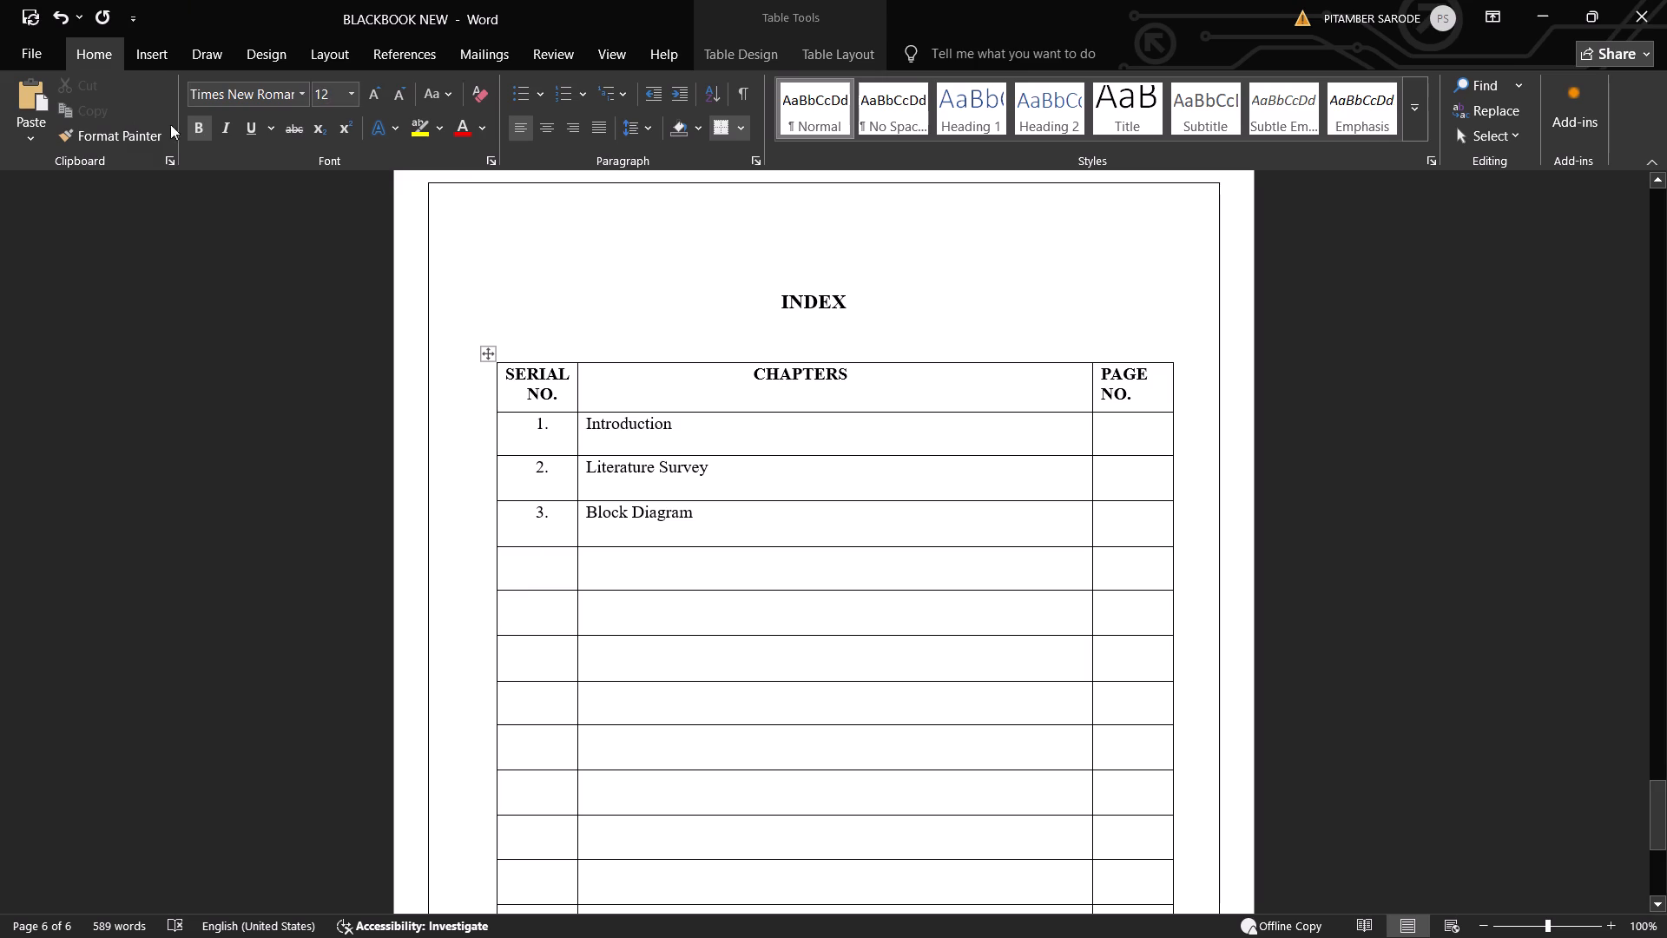
left_click(197, 127)
key("4")
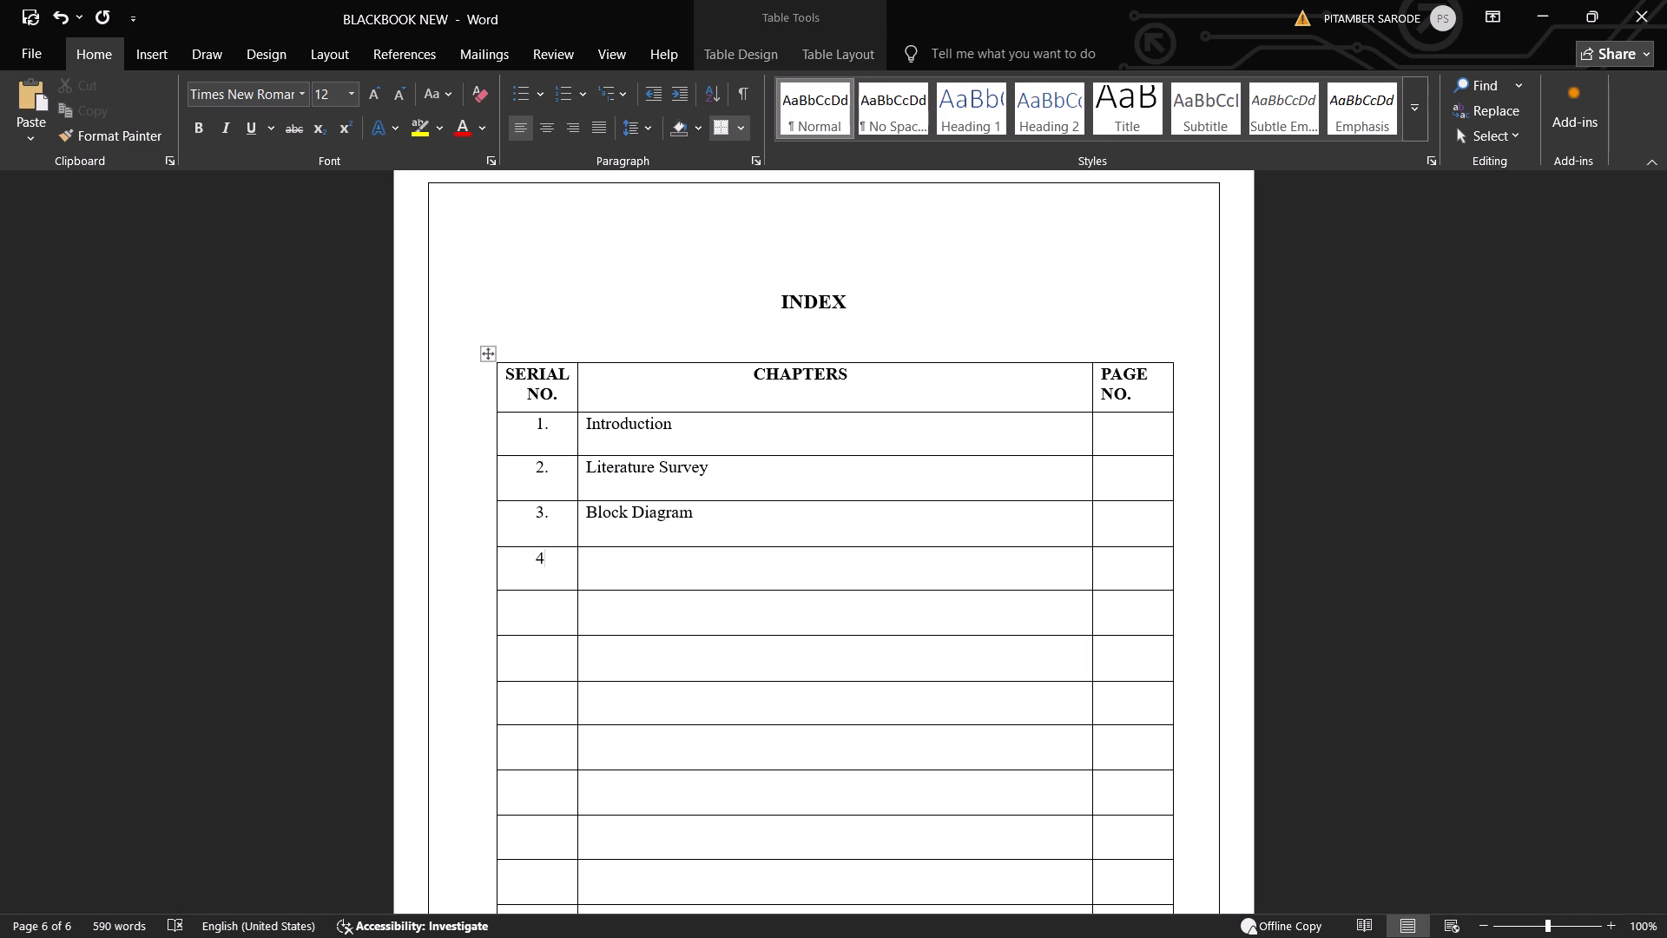
key("period")
Enter "Components List" in the CHAPTERS cell beside serial number 4, in font size 12 and not bold.
key("Right")
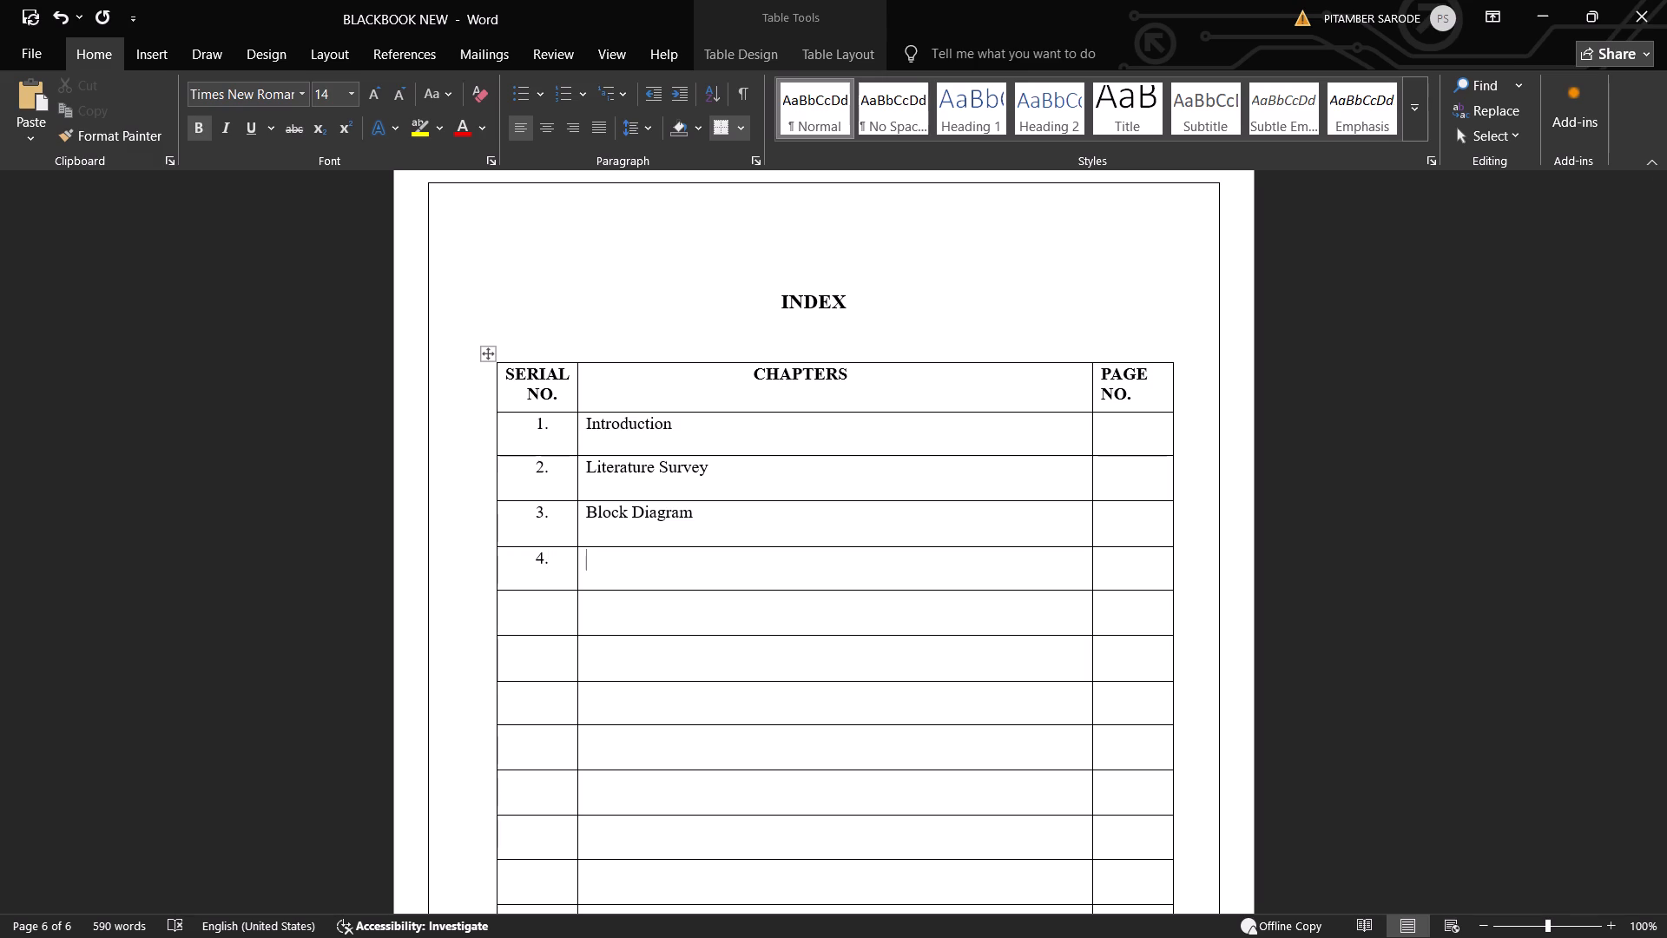
left_click(344, 98)
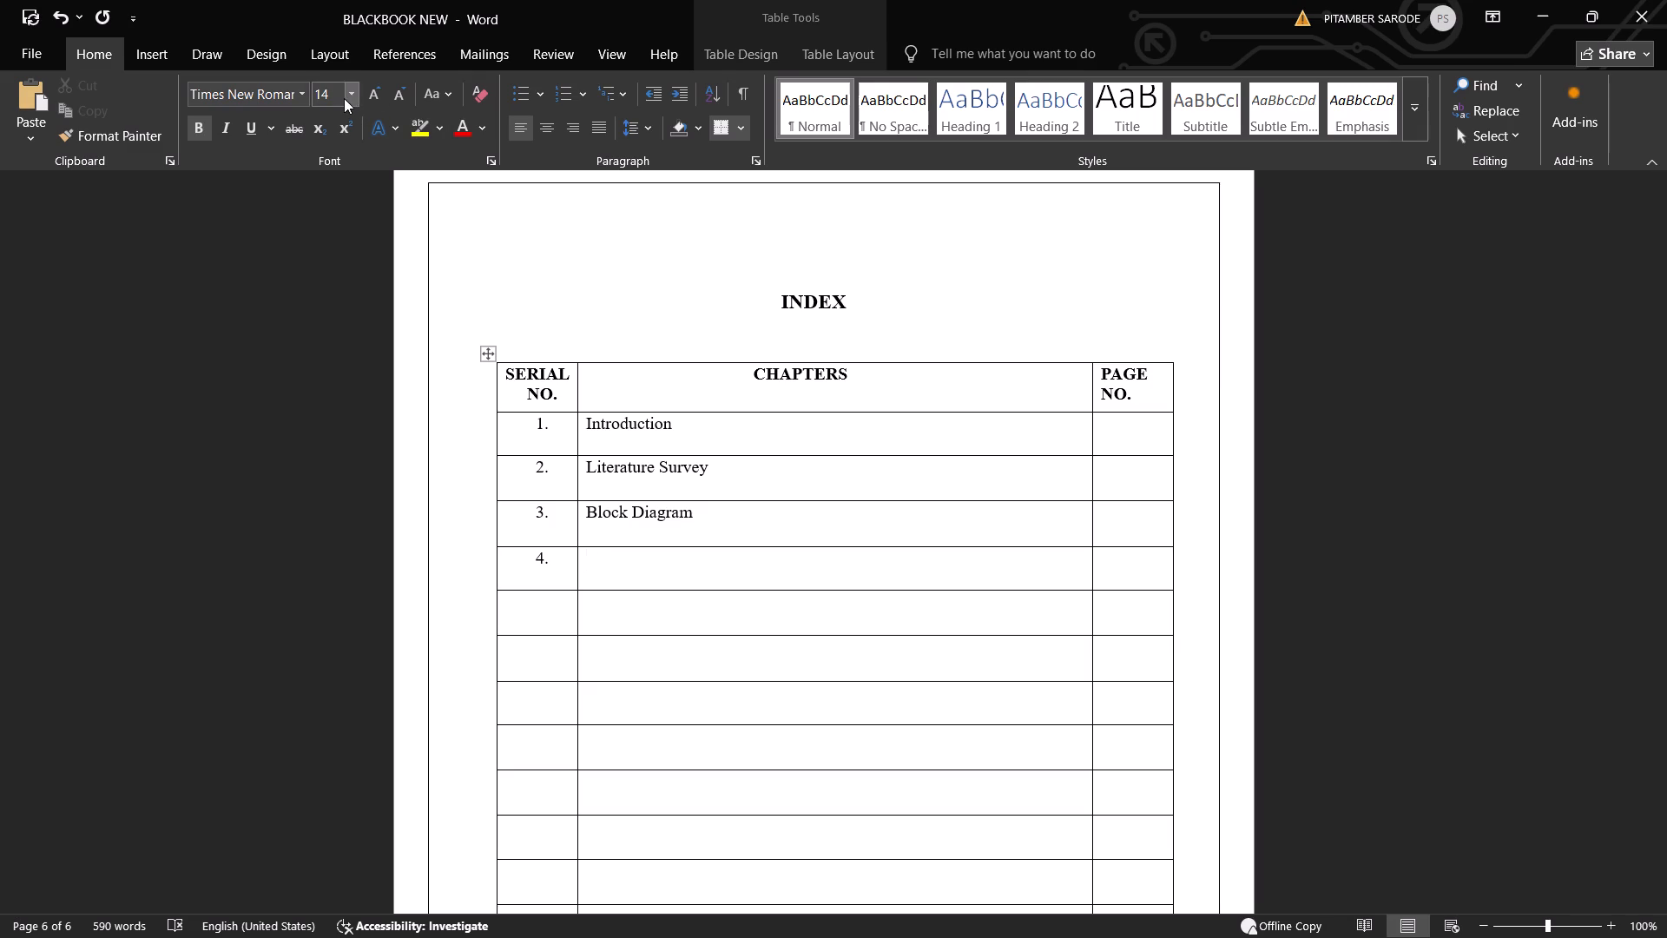
left_click(349, 96)
left_click(323, 208)
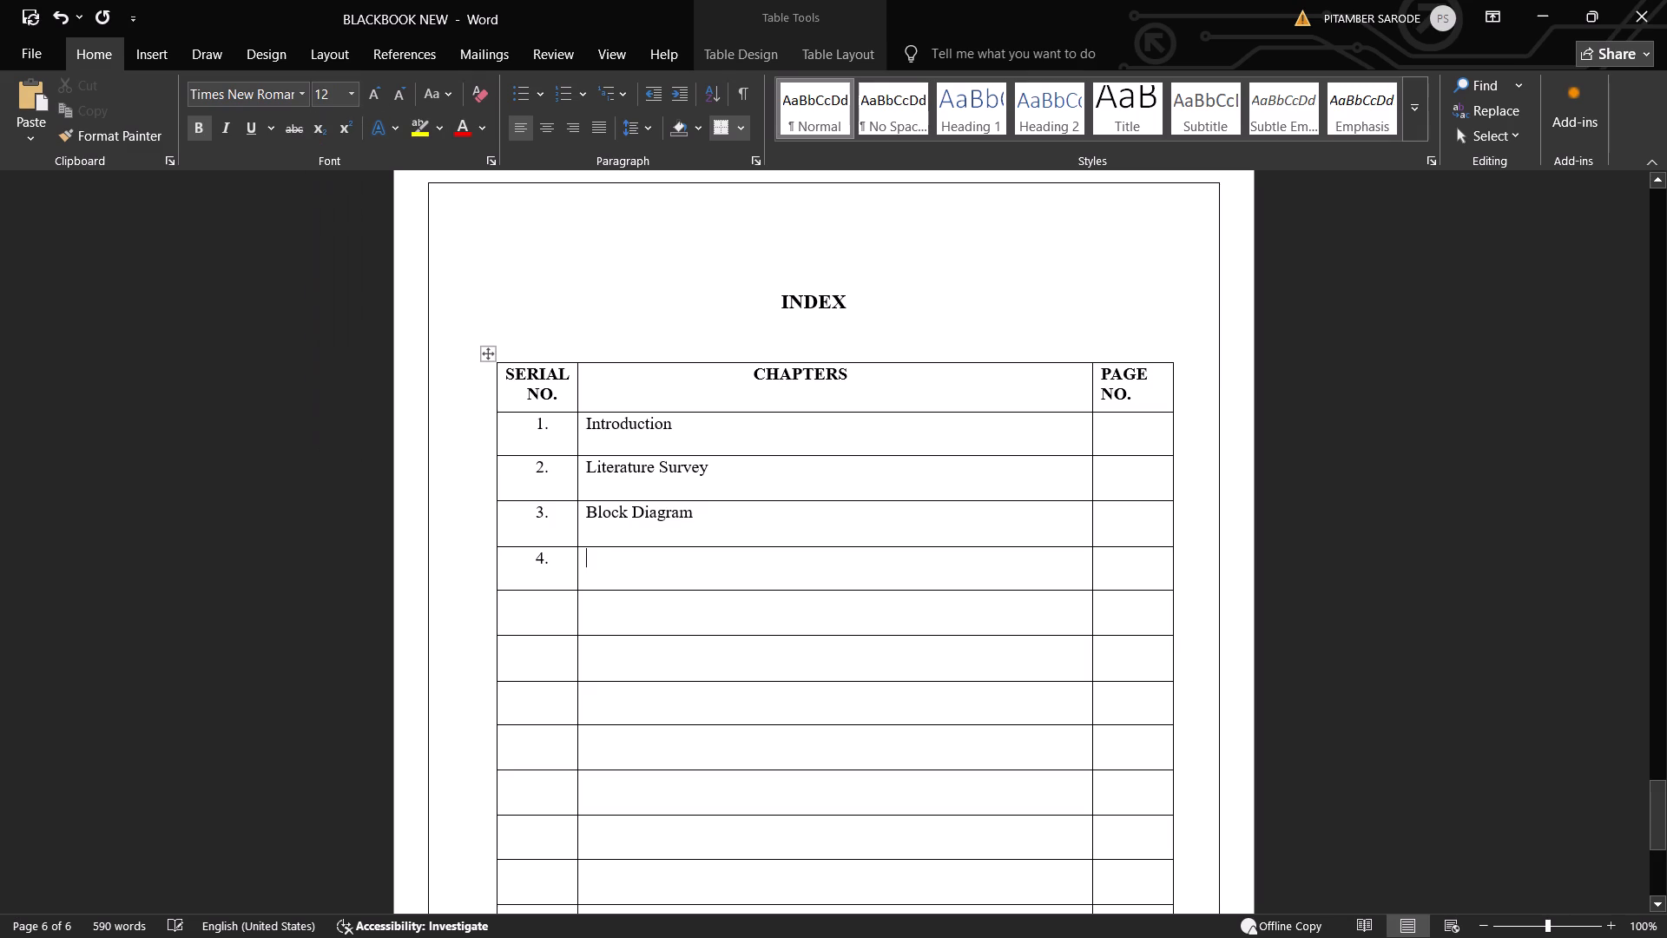
left_click(206, 127)
type("Components")
key("space")
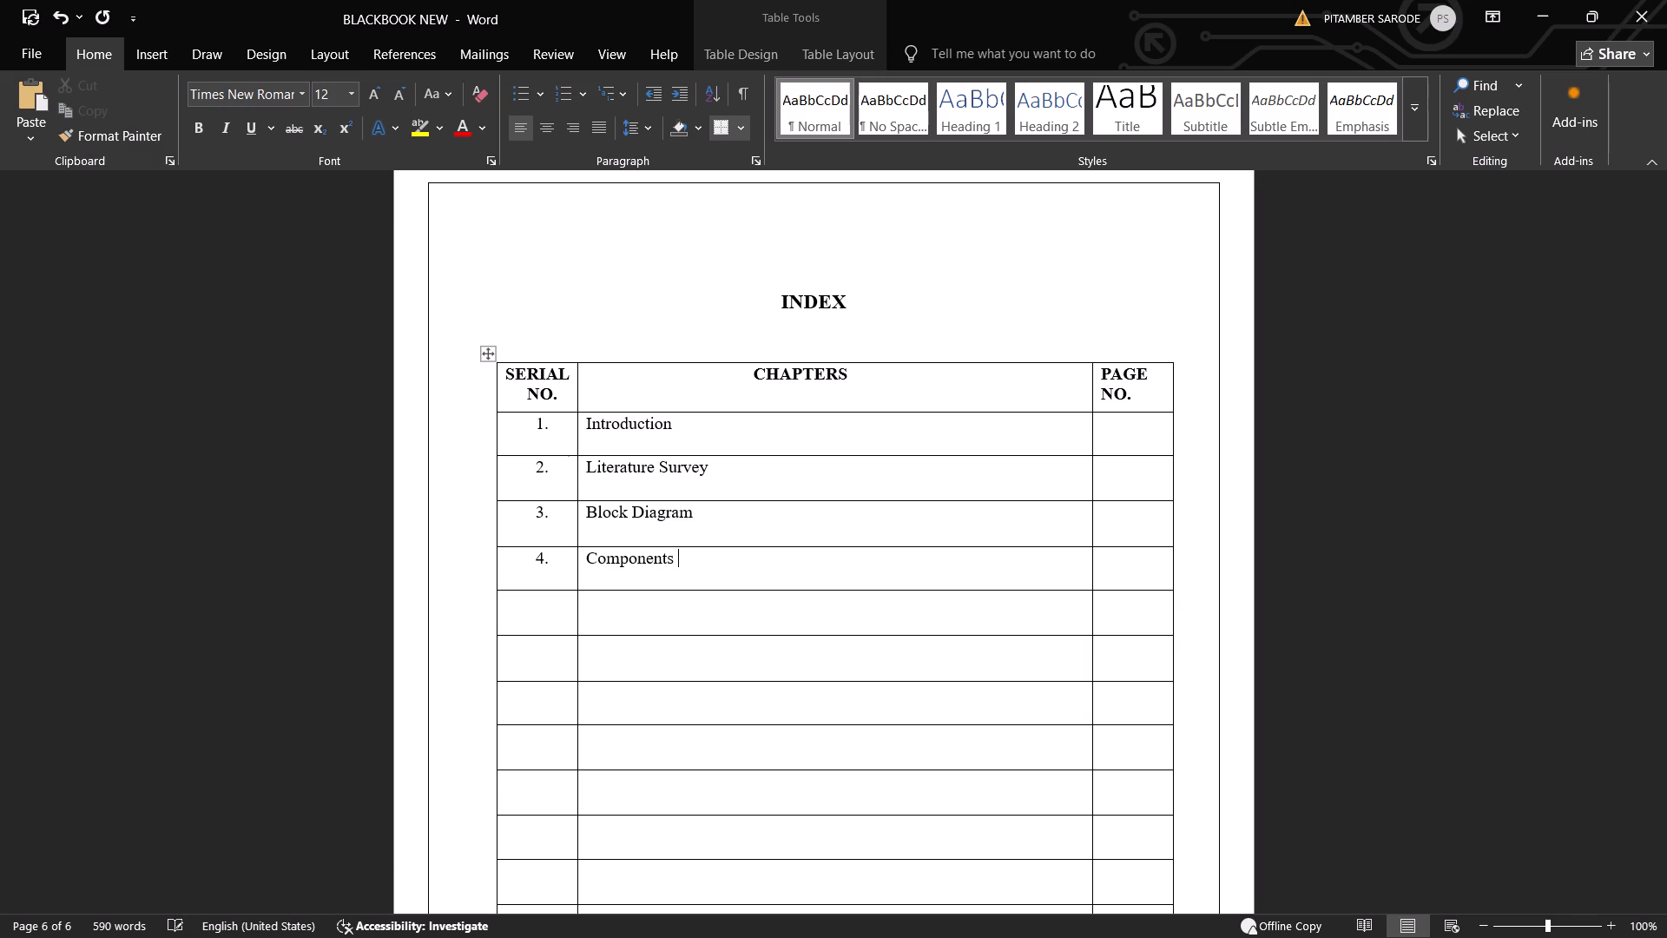
type("List")
key("space")
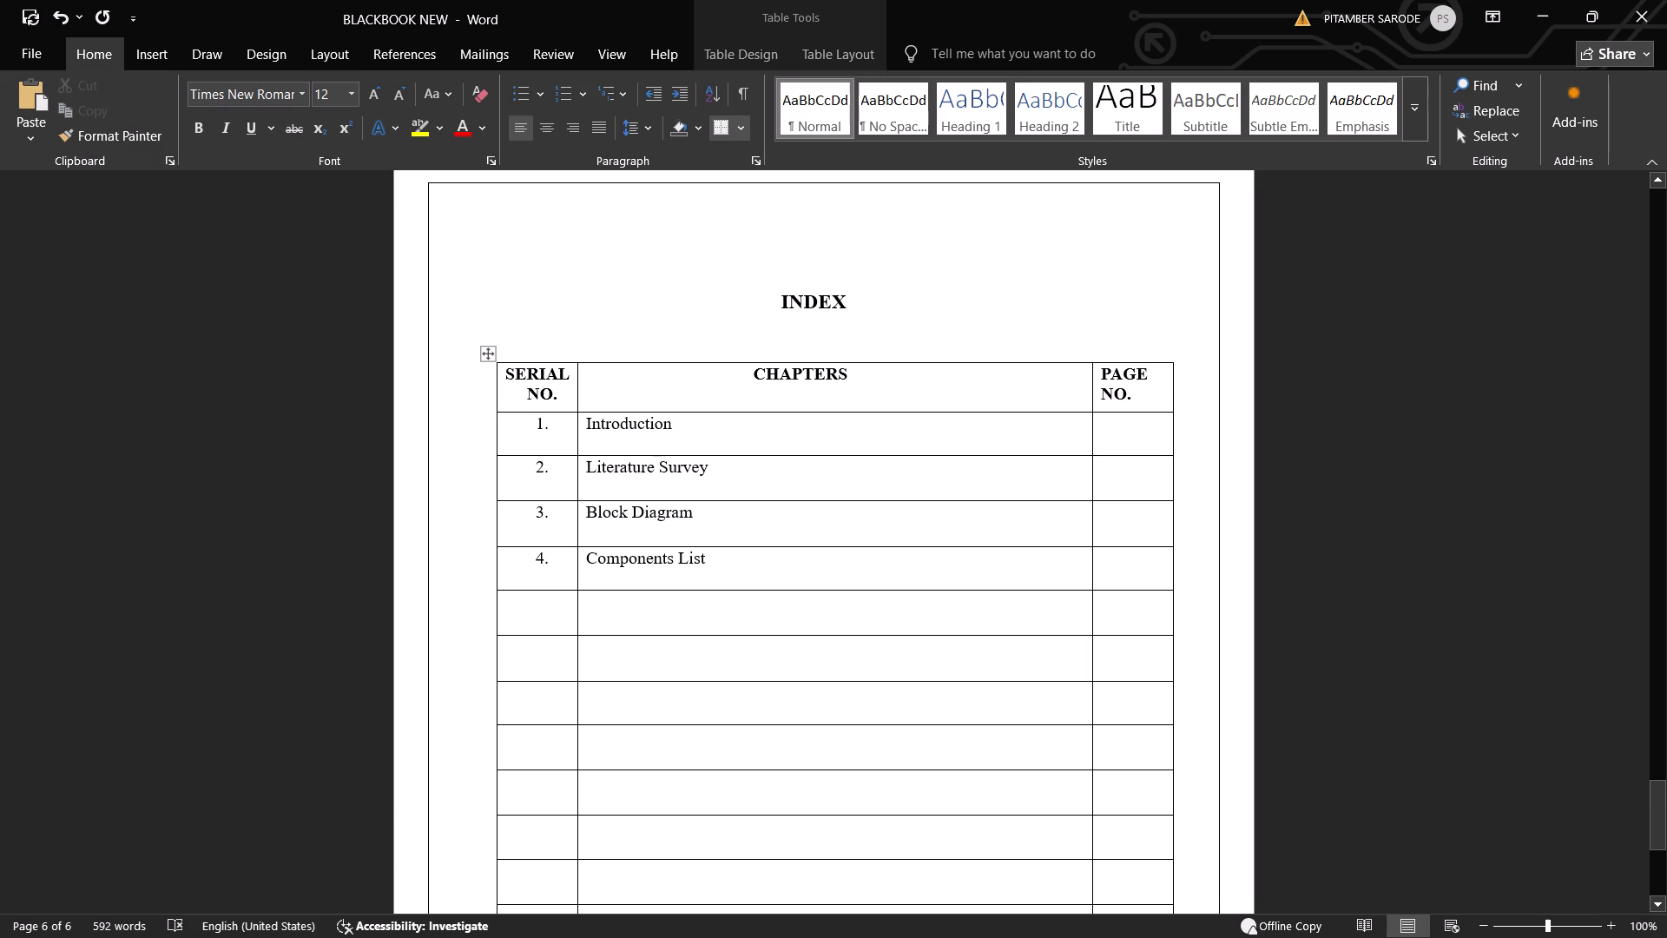
Enter "5." in the fifth cell under SERIAL NO., indented with spaces, in font size 12 and not bold.
left_click(505, 607)
key("space")
key("space")
key("space")
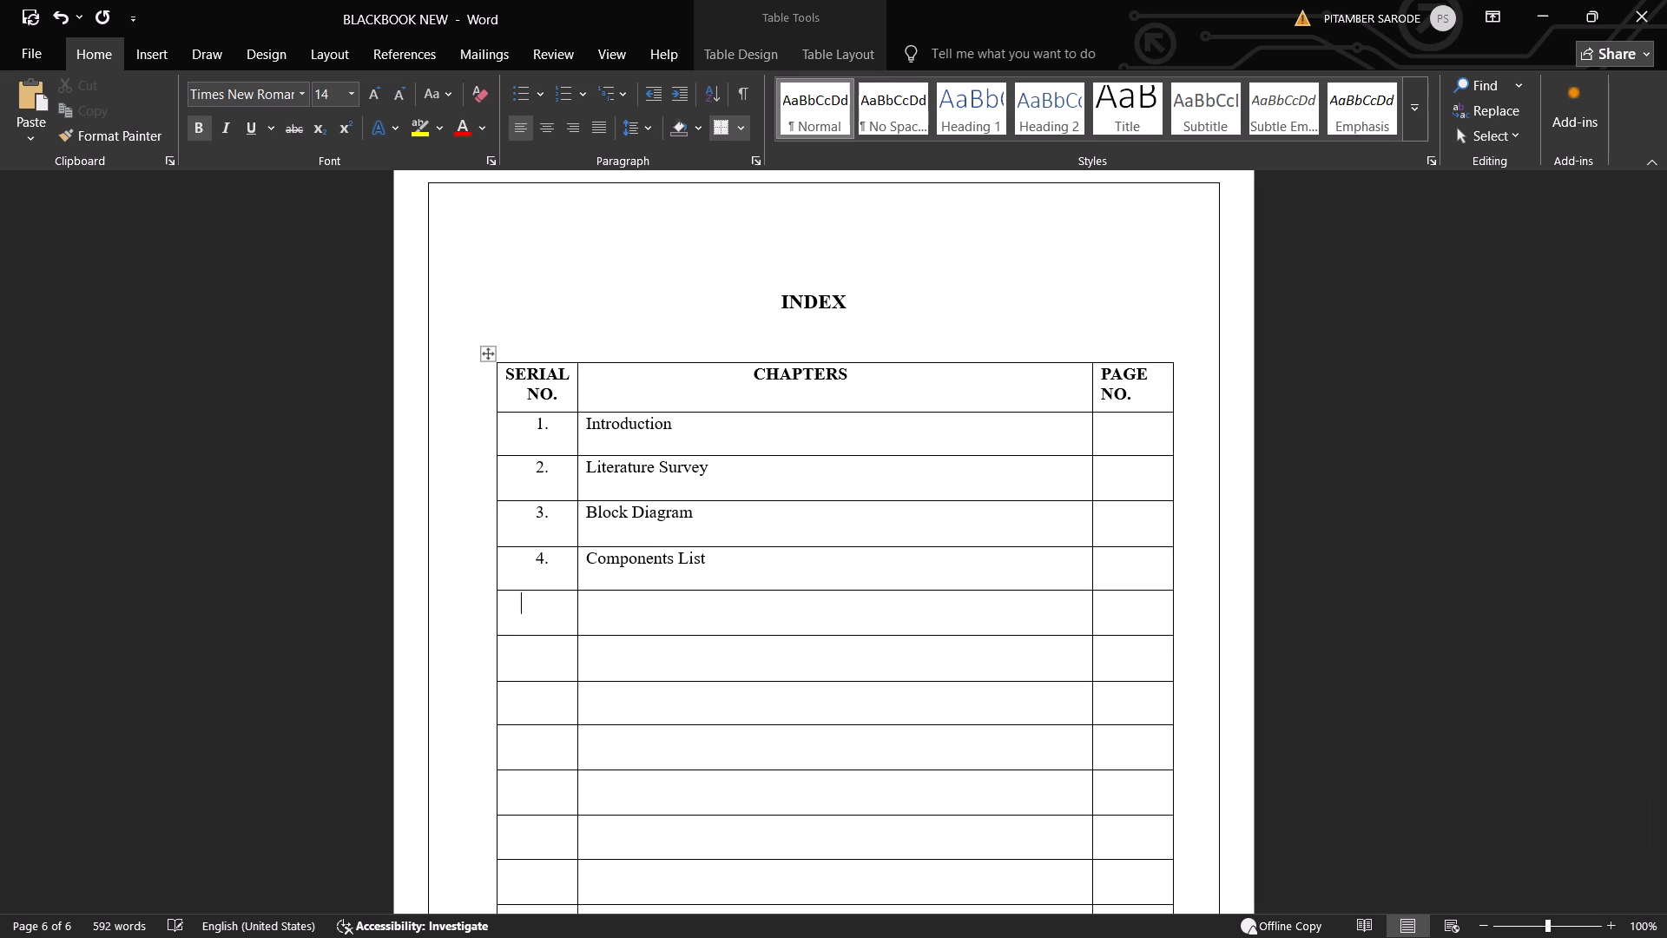
key("space")
key("space")
key("space")
type("5.")
key("BackSpace")
key("BackSpace")
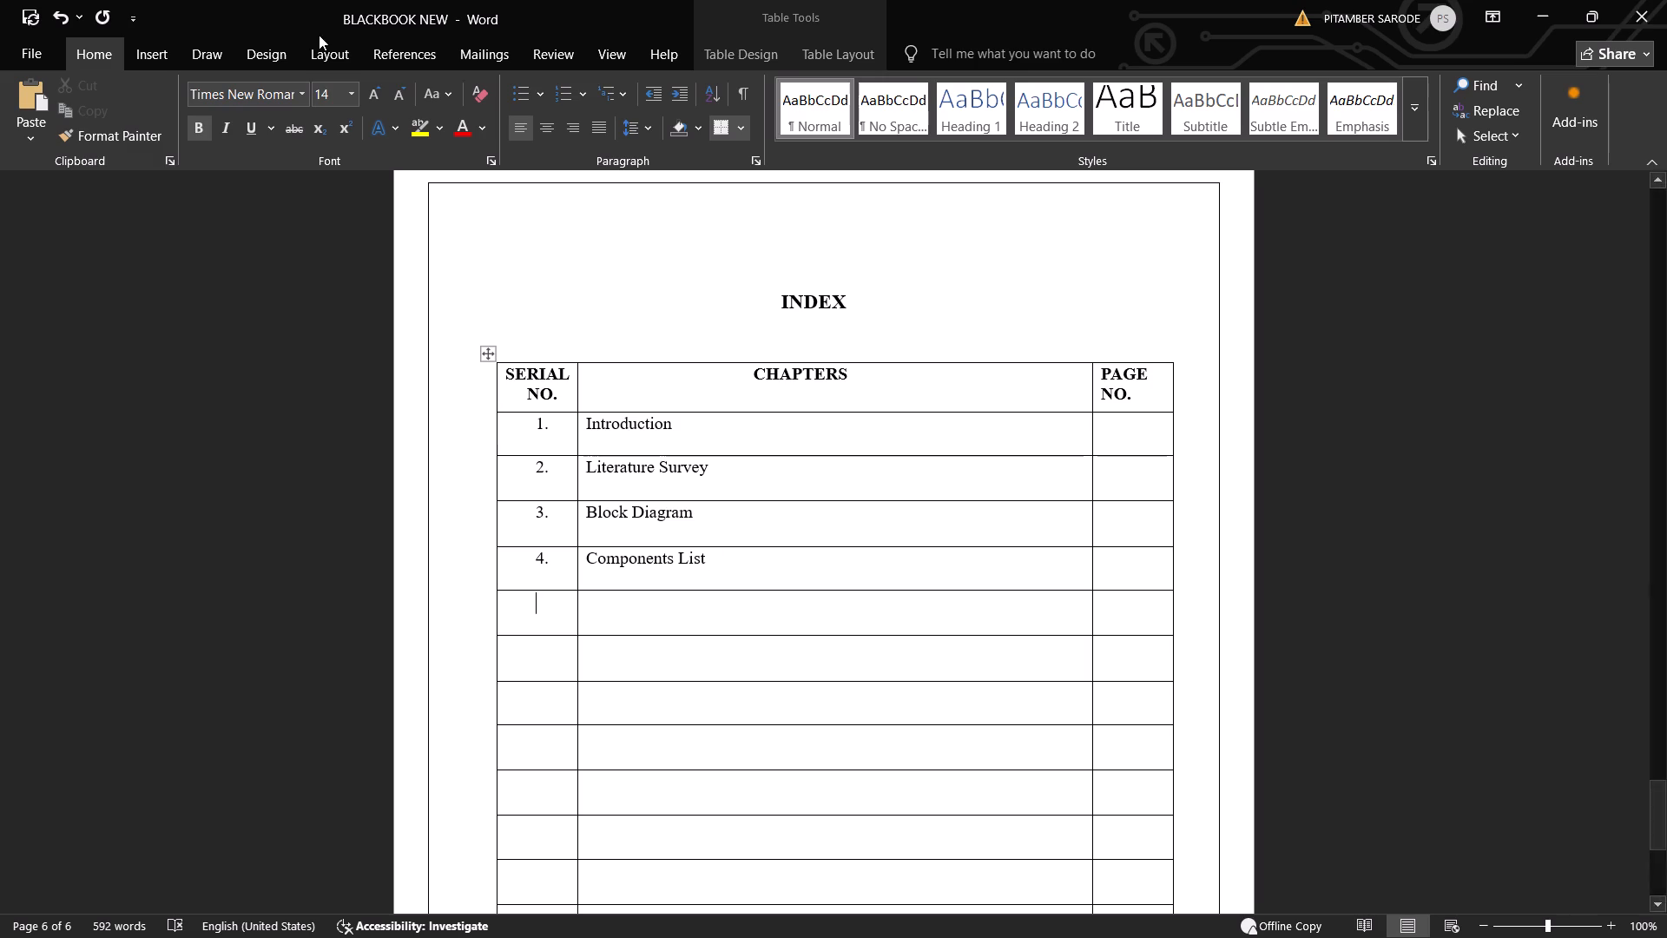
left_click(346, 100)
left_click(324, 207)
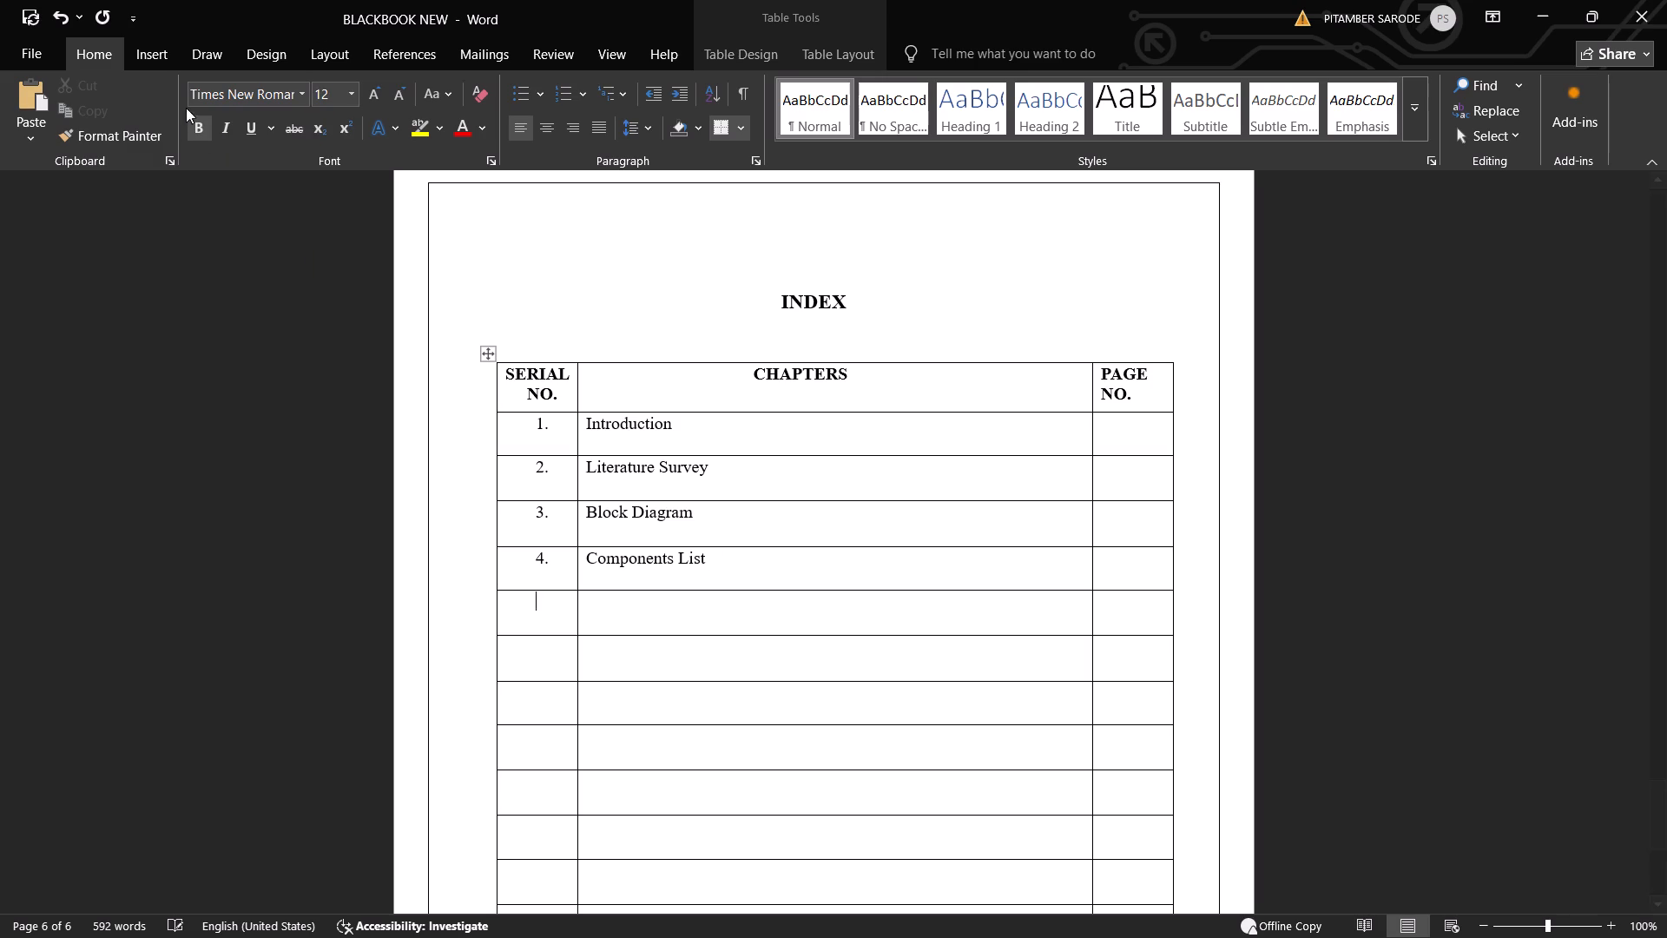
left_click(188, 131)
key("5")
key("period")
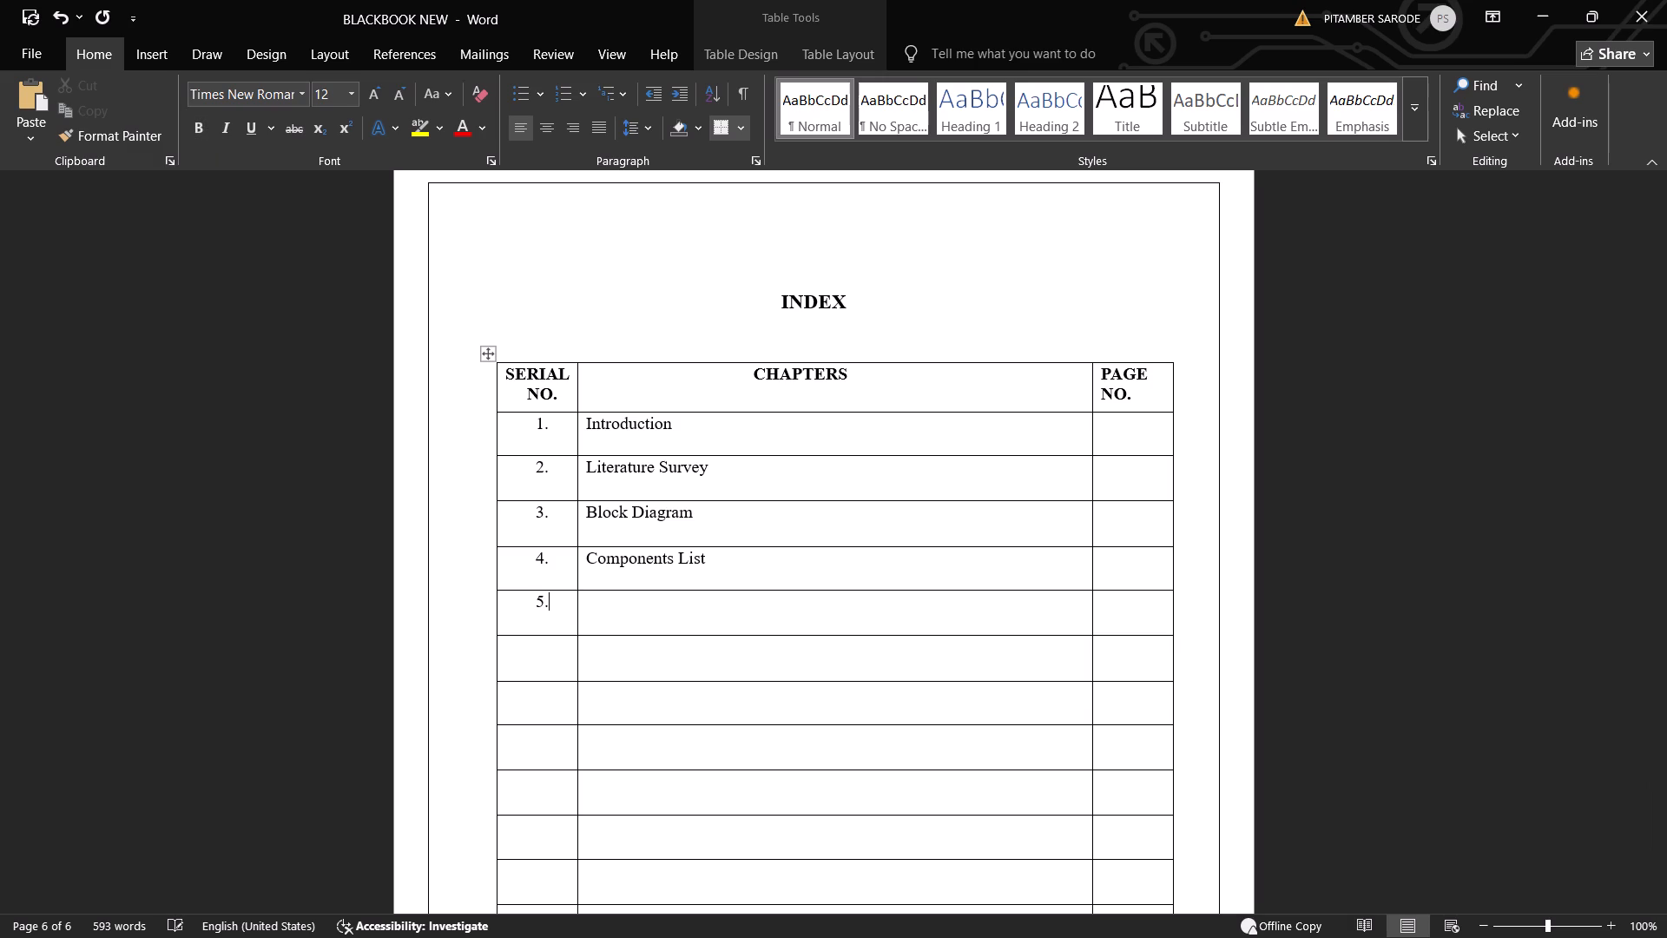
Enter "Circuit Diagram" in the CHAPTERS cell beside serial number 5, in font size 12 and not bold.
key("Right")
left_click(349, 98)
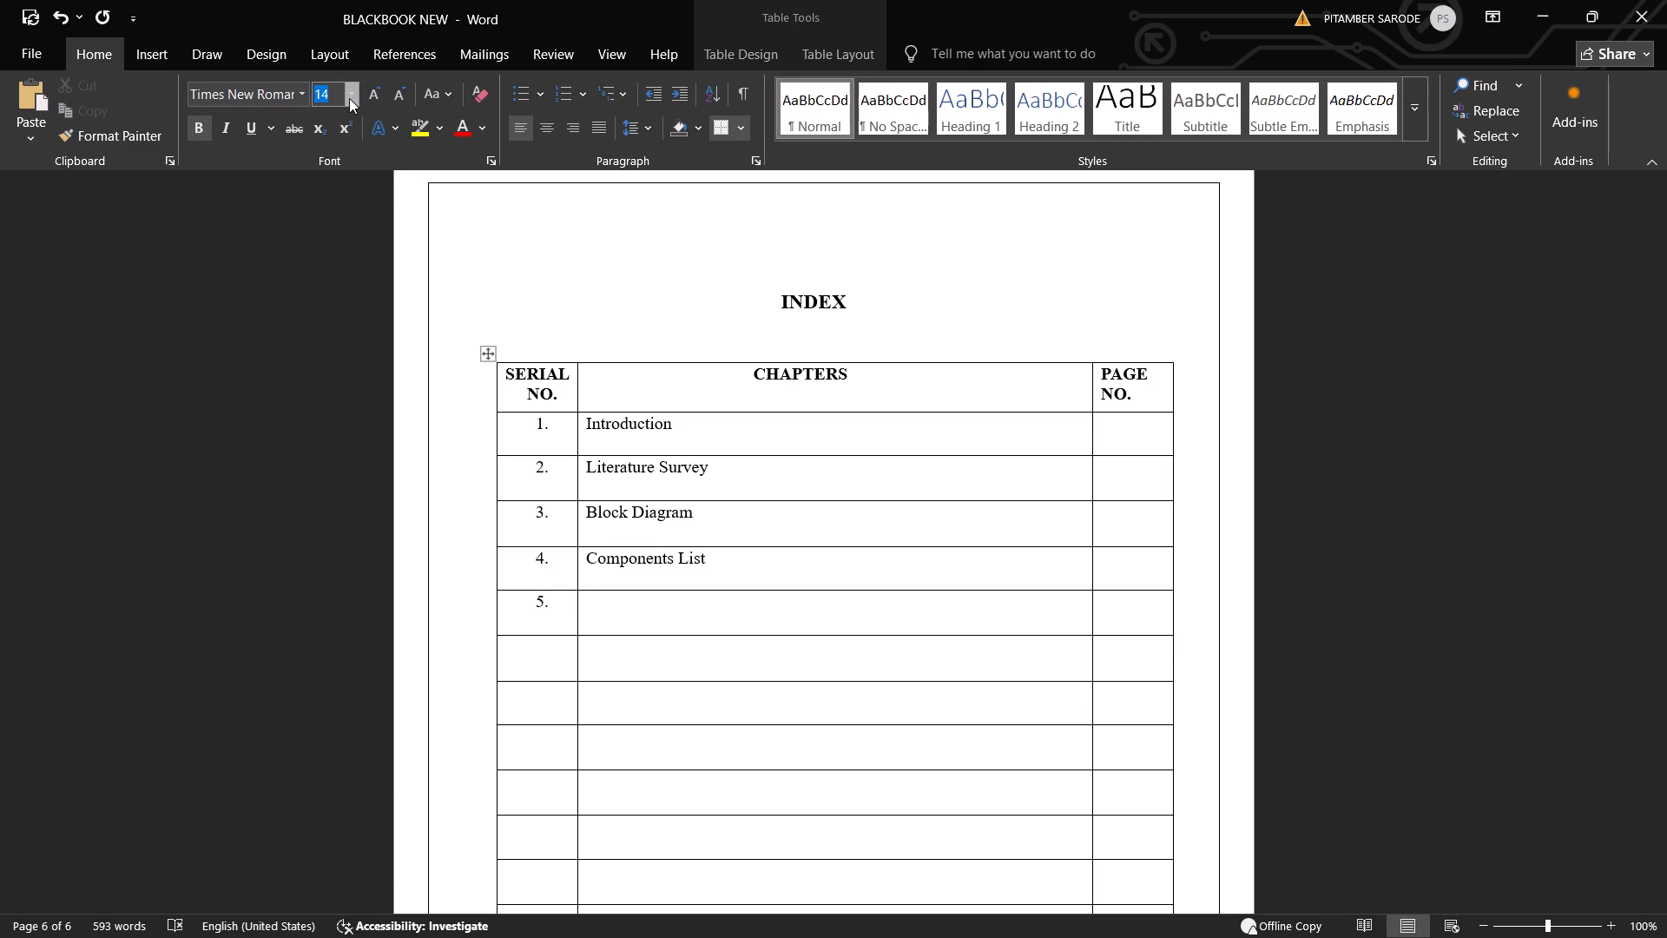
left_click(329, 210)
left_click(192, 134)
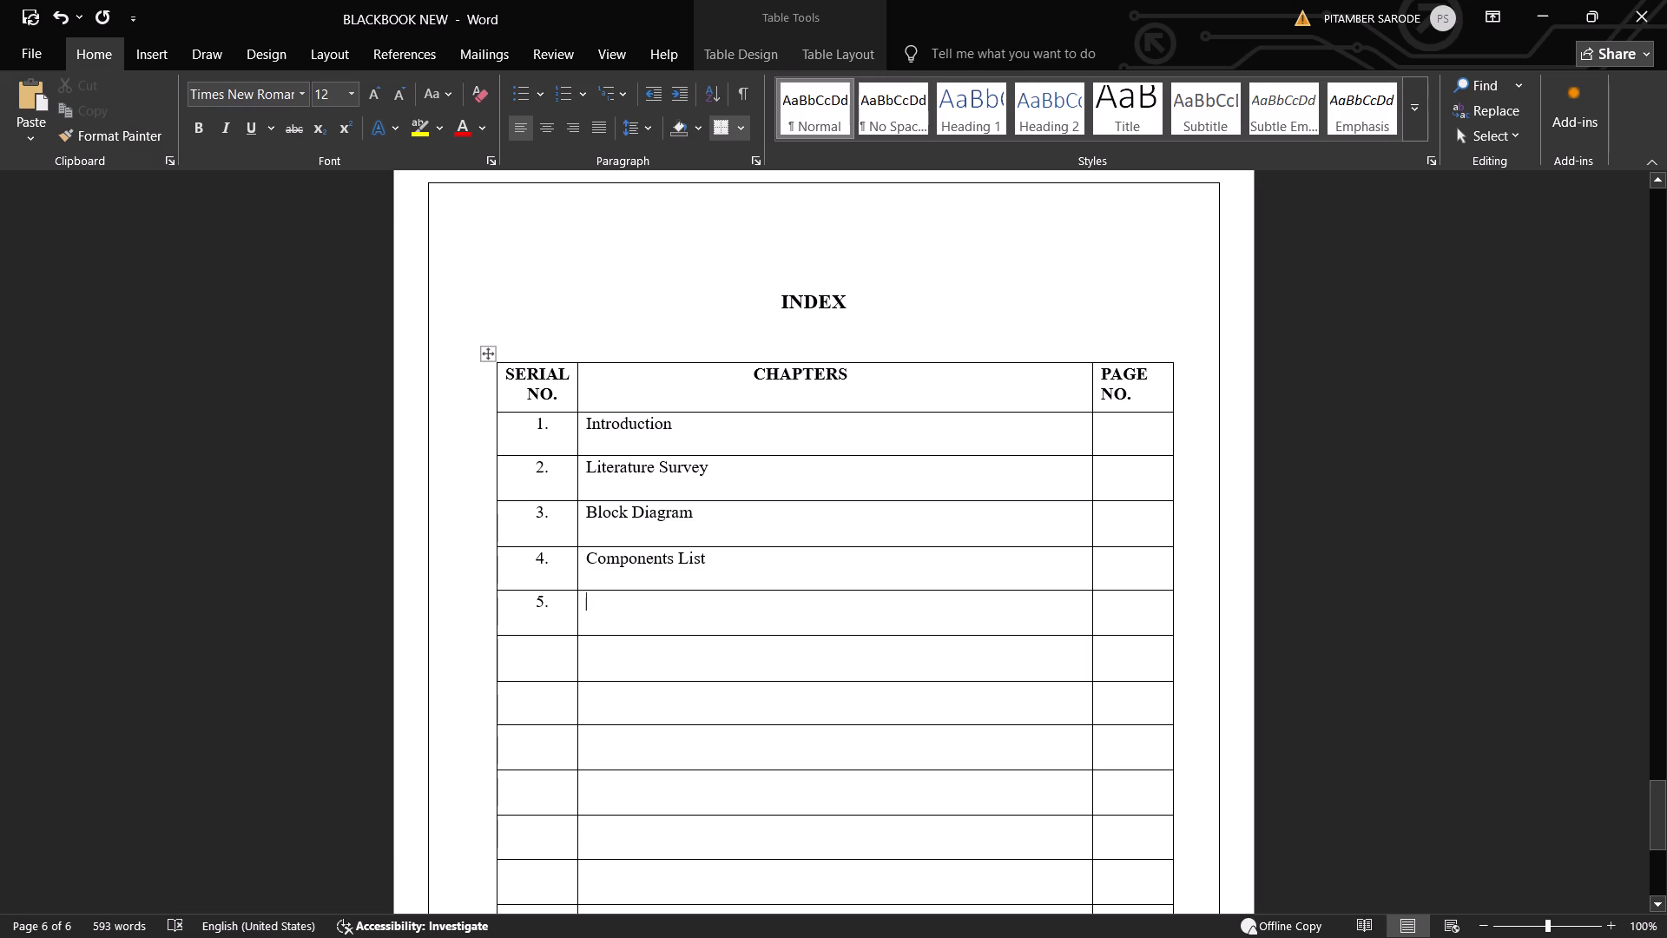
type("ircuit")
key("space")
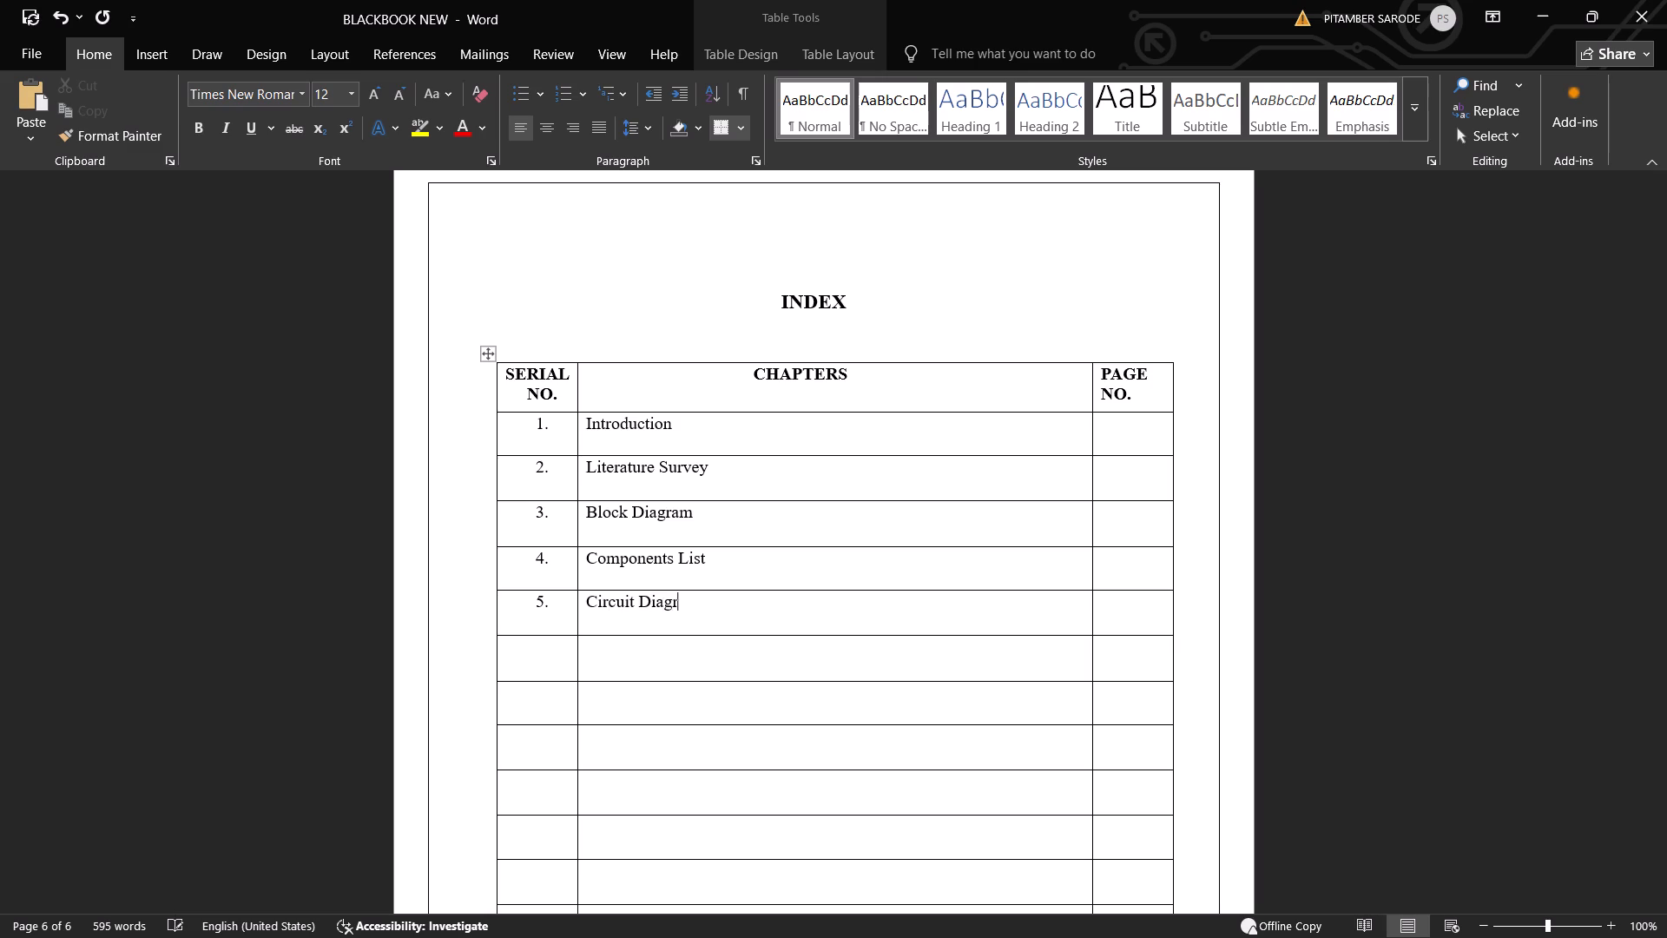
Enter "6." in the sixth cell under SERIAL NO., indented with spaces, in font size 12 and not bold.
left_click(546, 664)
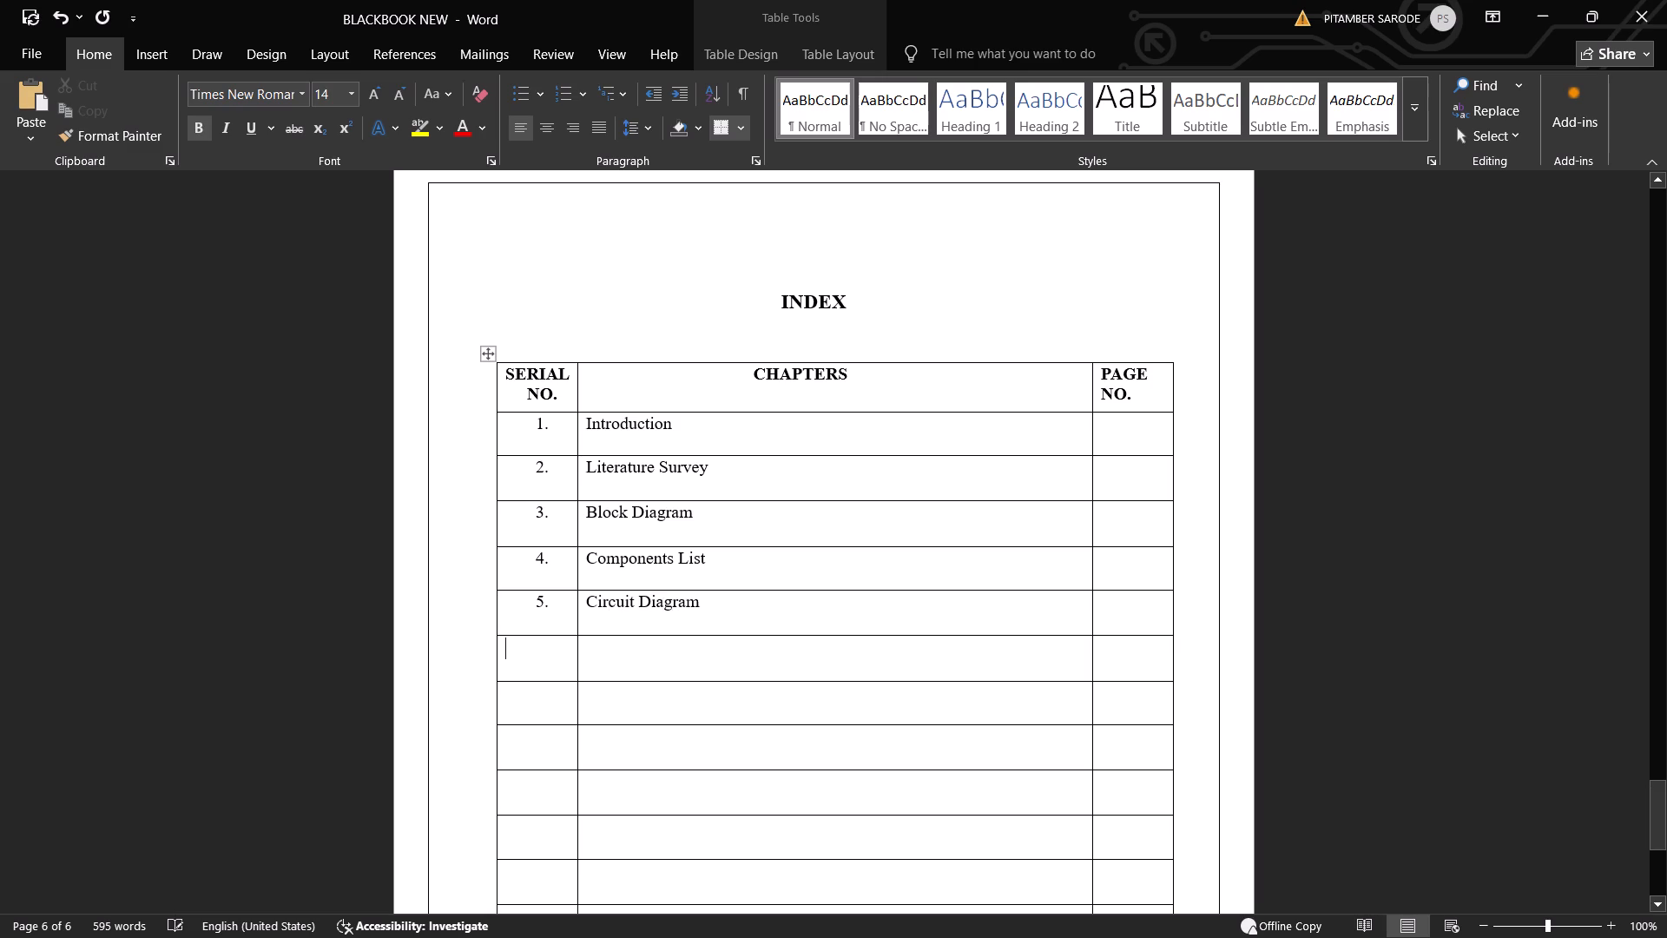
key("space")
key("space")
key("space")
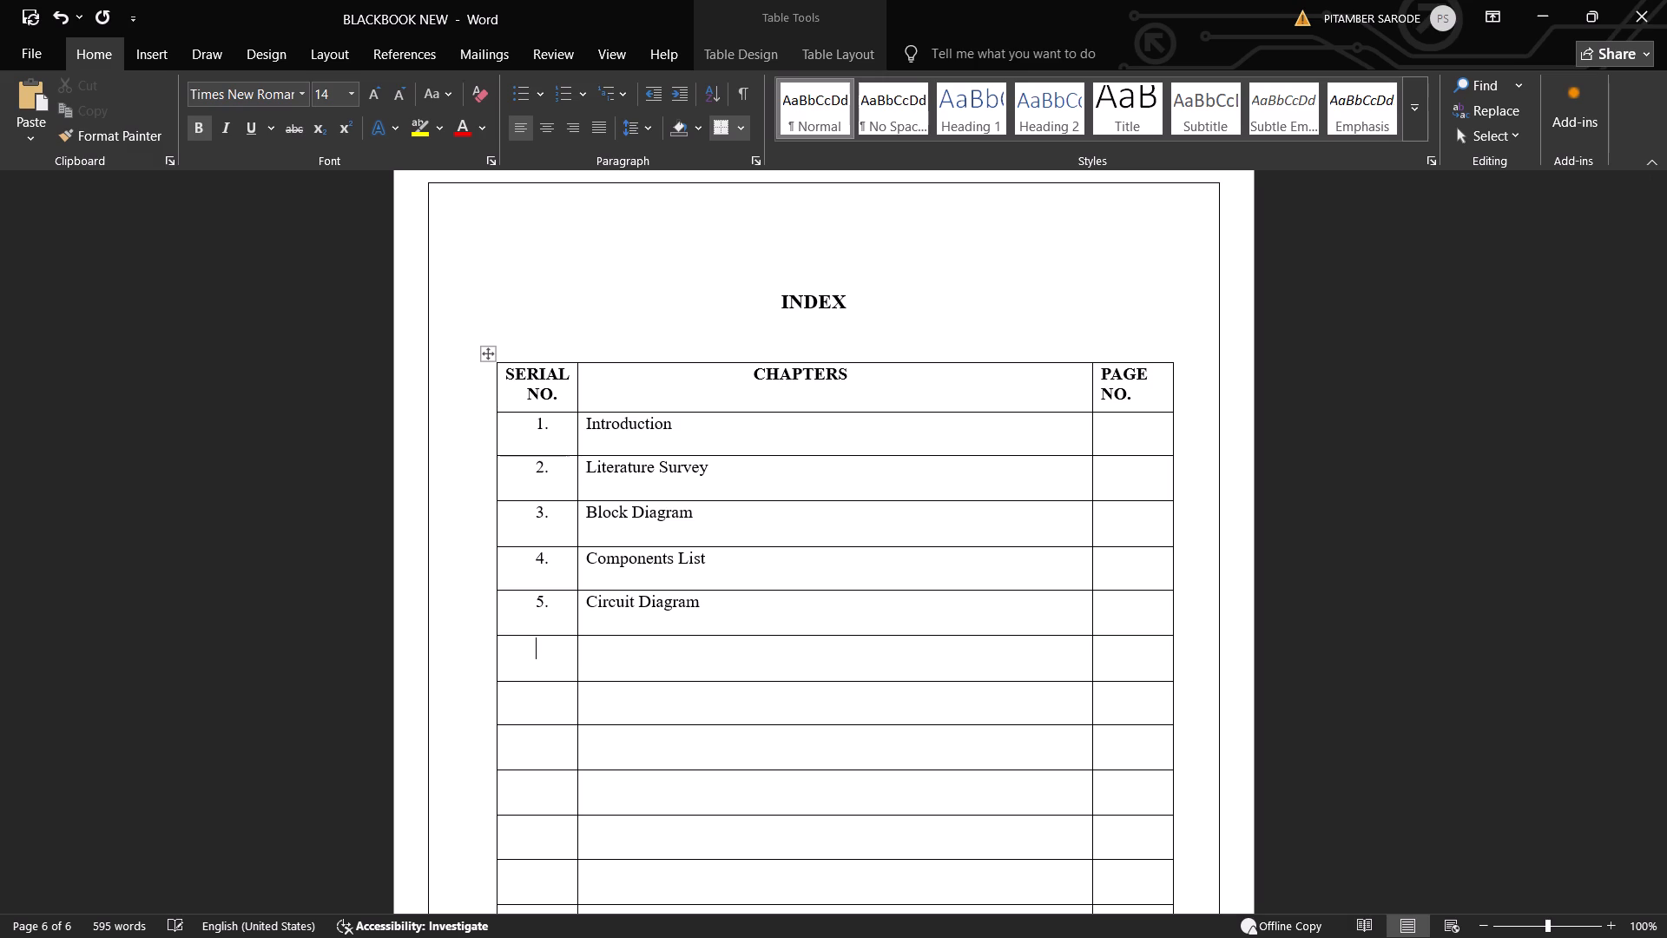
left_click(348, 85)
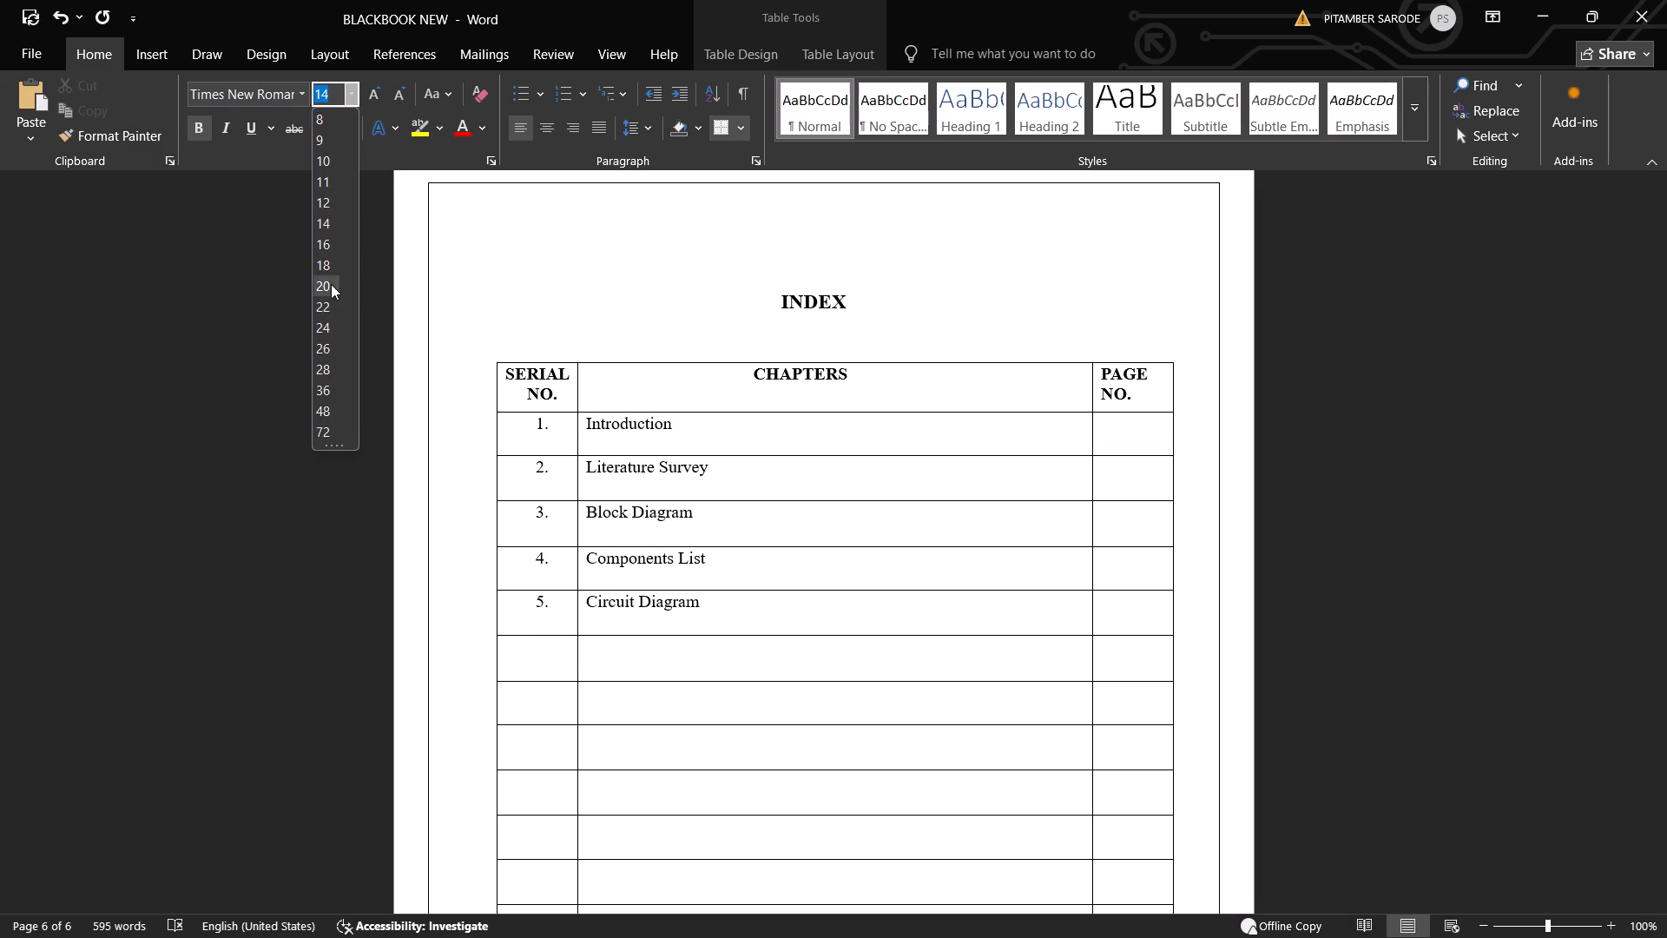
left_click(323, 202)
left_click(206, 132)
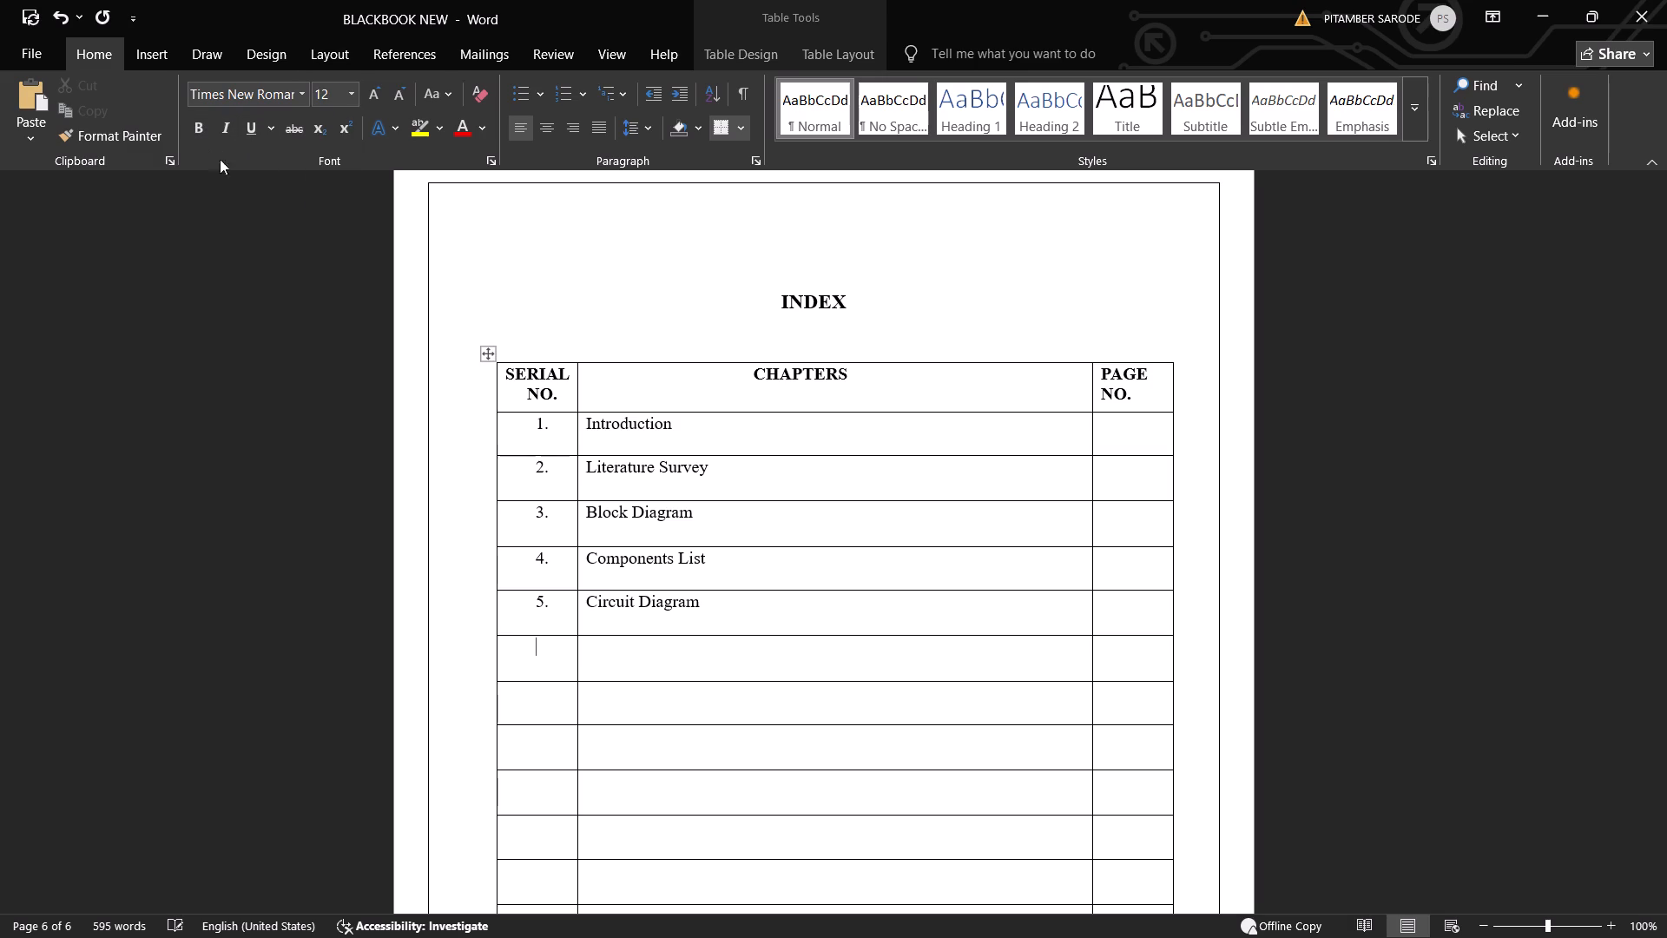
key("6")
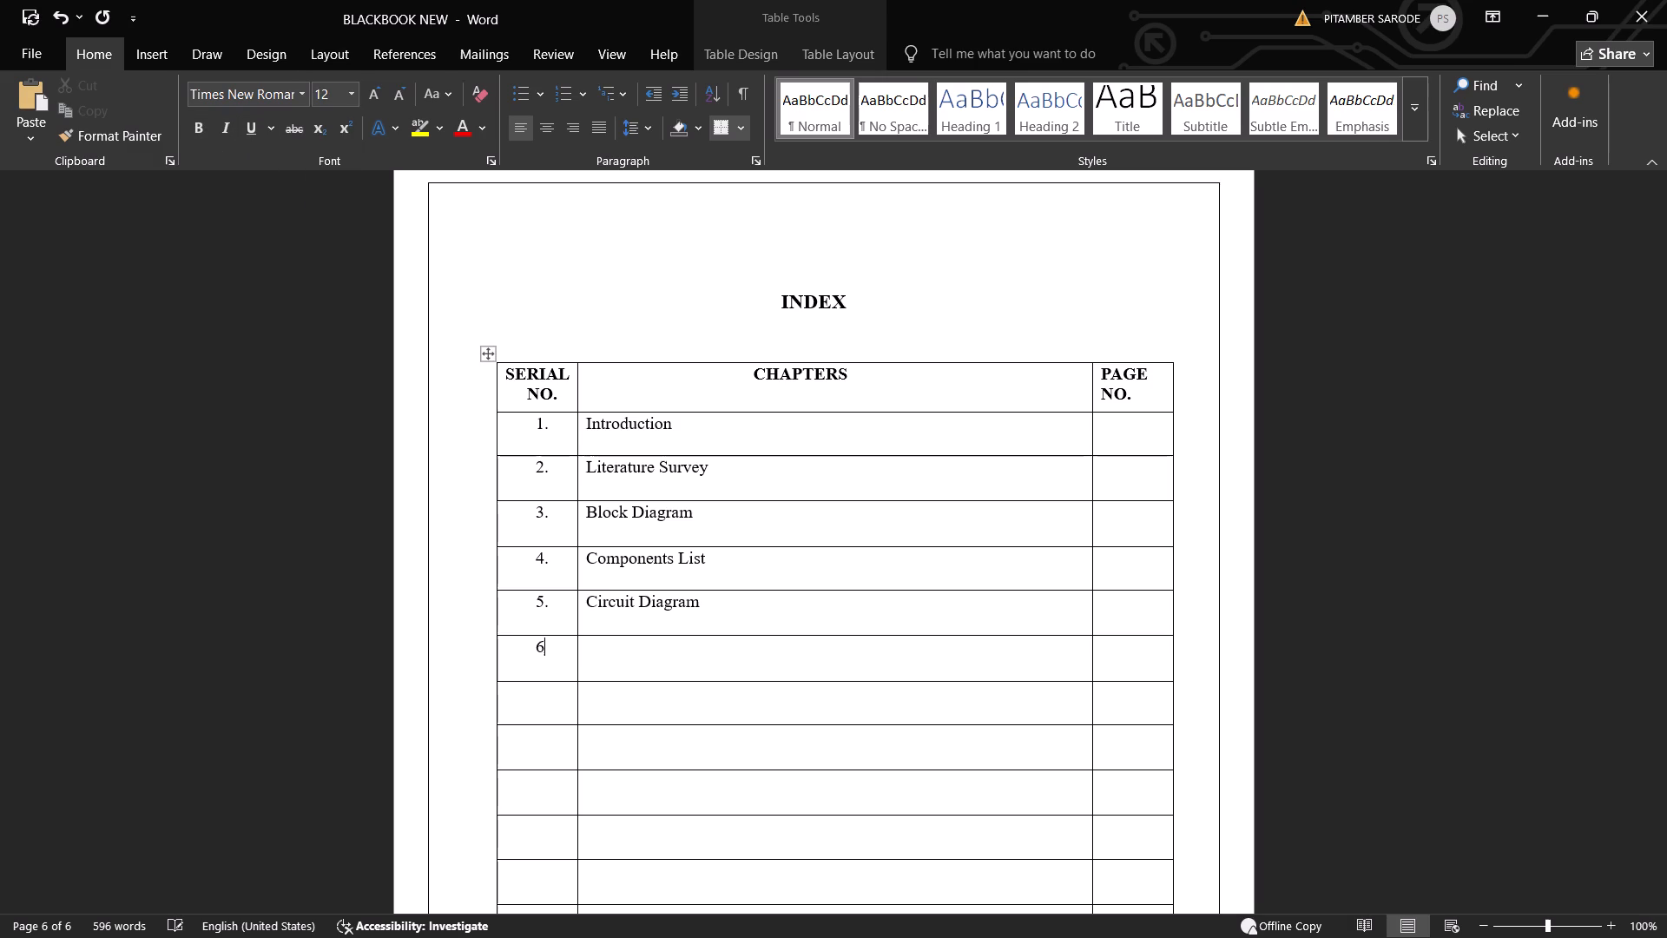
key("period")
Enter "Working Description" in the CHAPTERS cell beside serial number 6, in font size 12 and not bold.
key("Right")
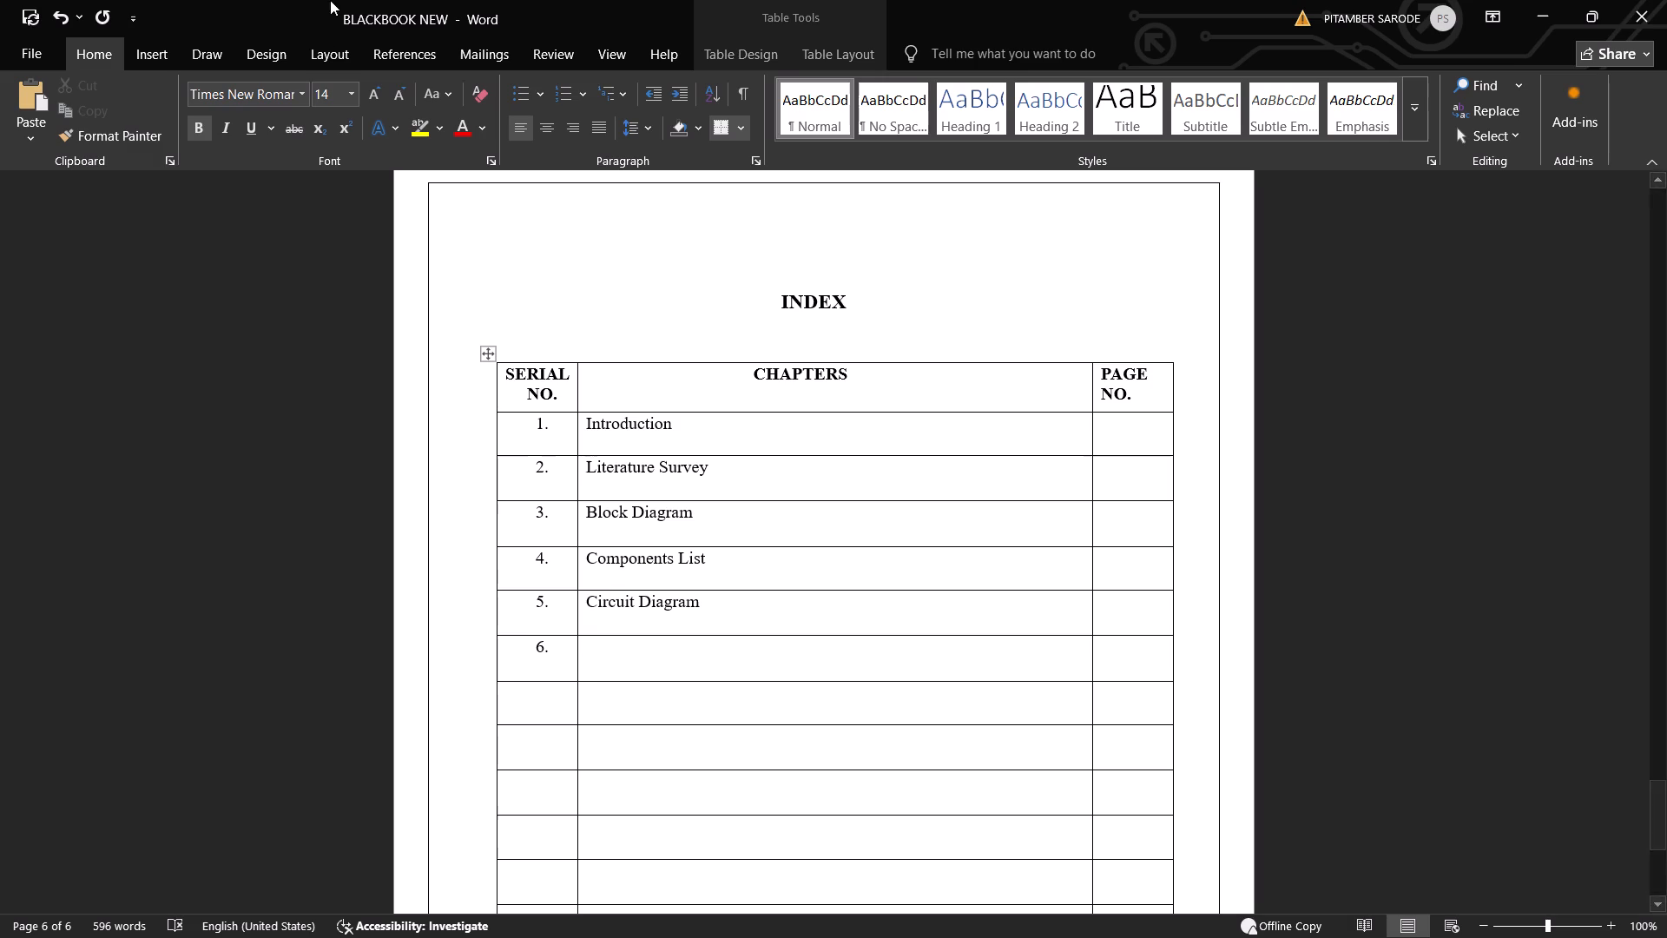
left_click(346, 86)
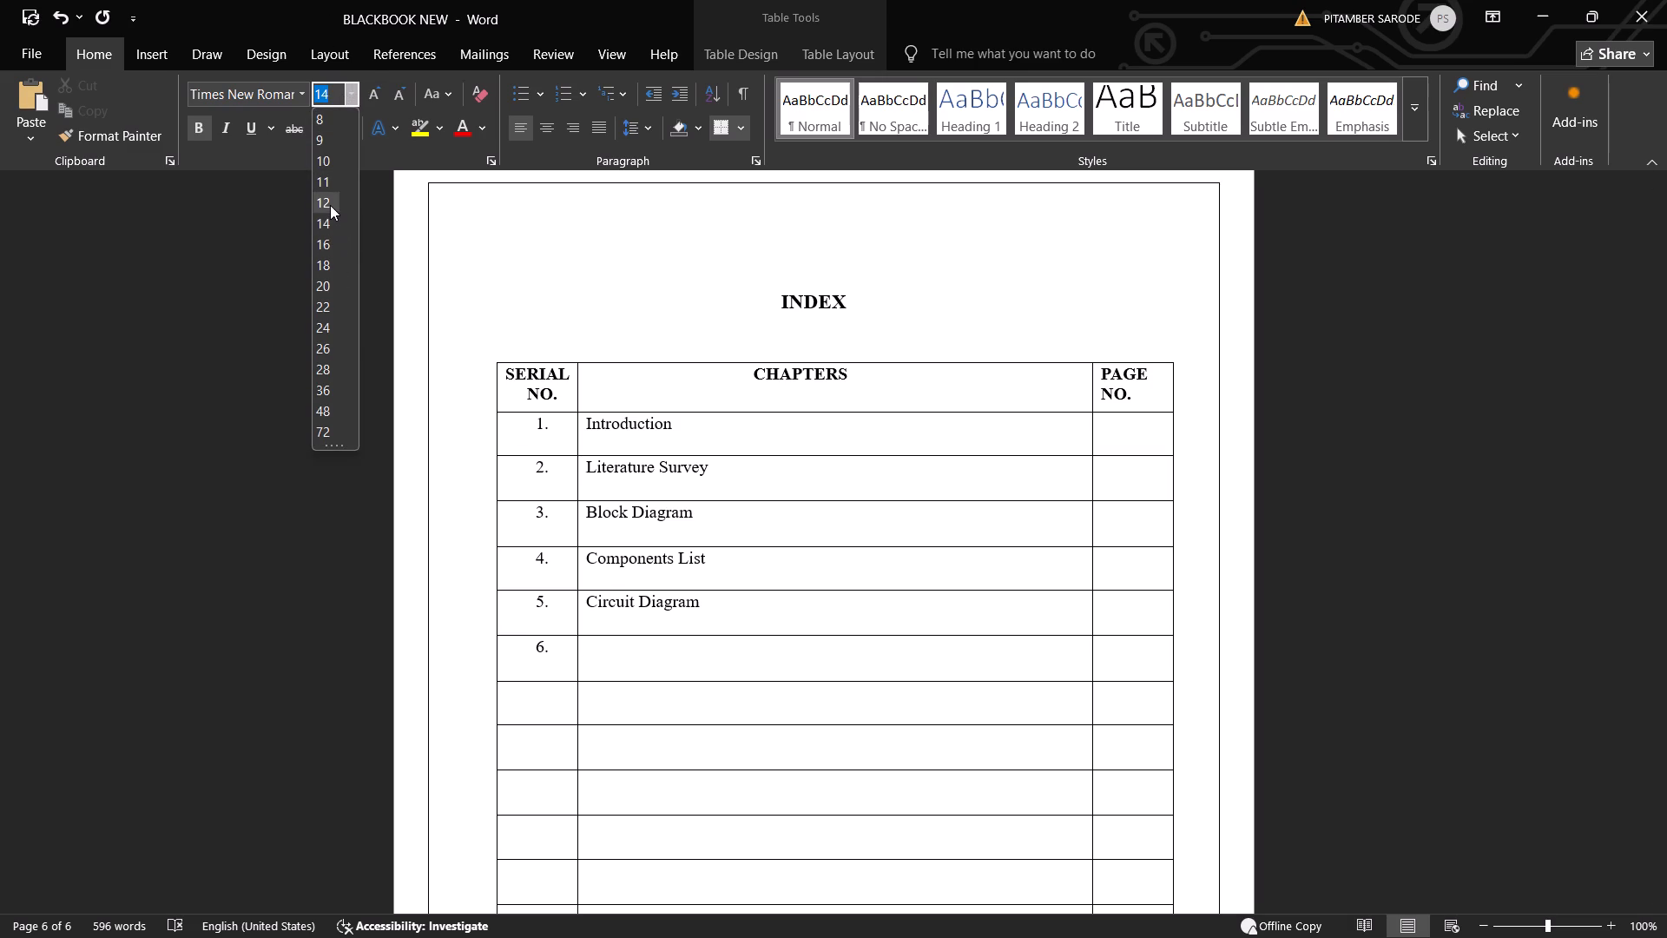
left_click(330, 205)
left_click(199, 133)
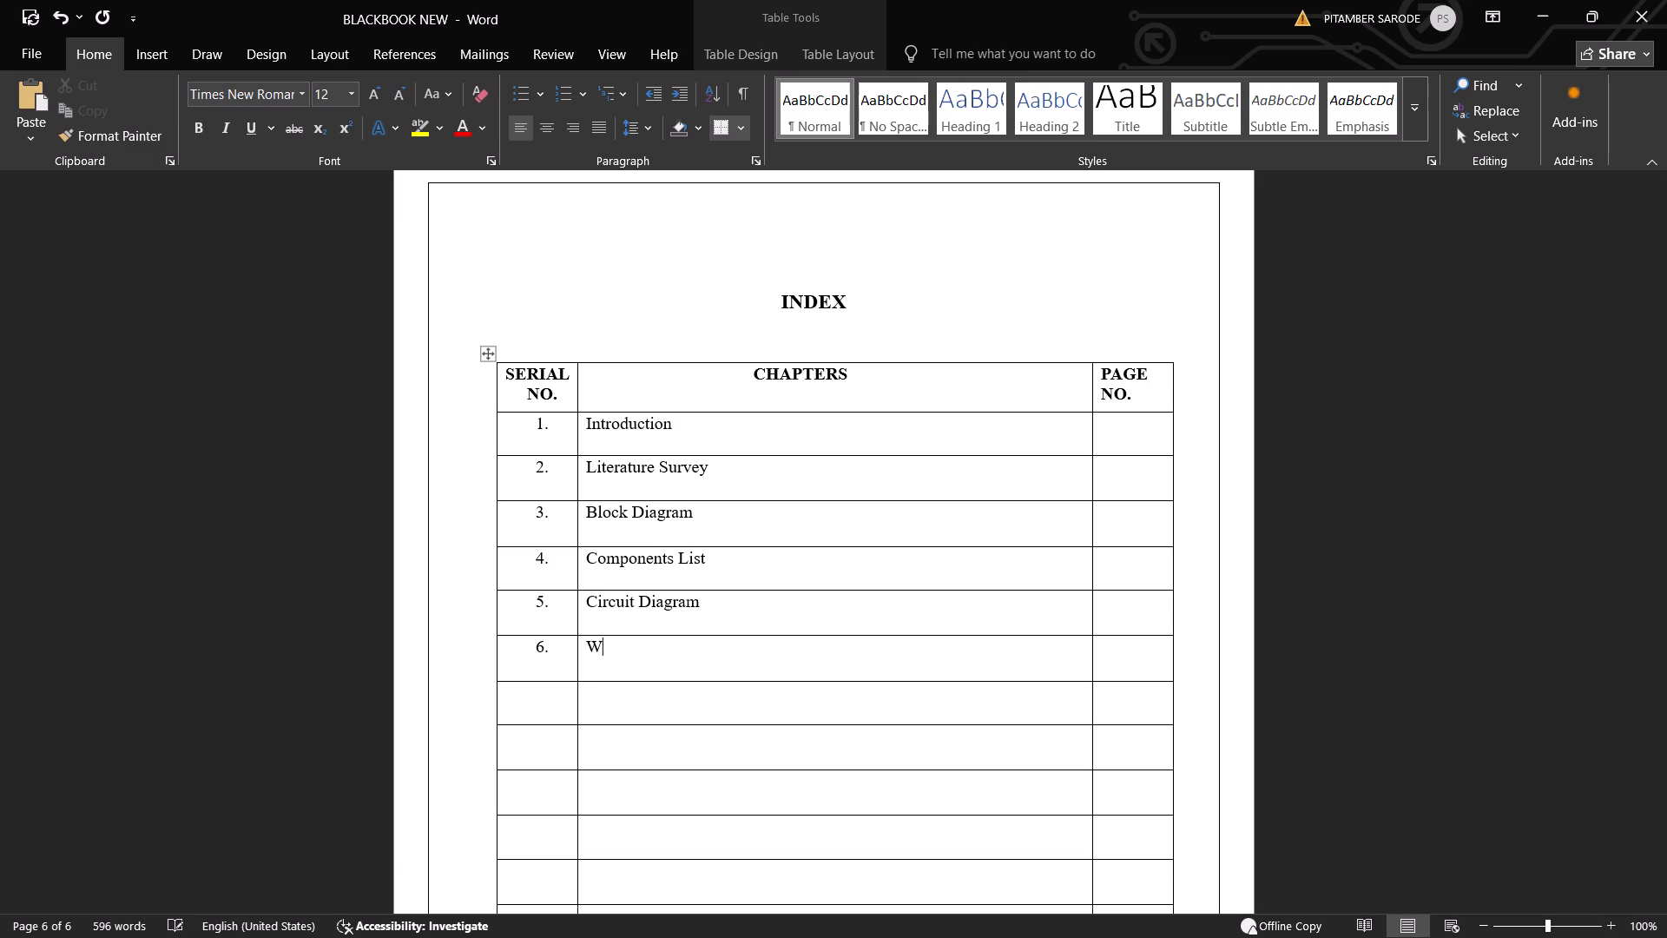
type("orking")
key("space")
Enter "7." in the seventh cell under SERIAL NO., indented with spaces, in font size 12 and not bold.
left_click(557, 702)
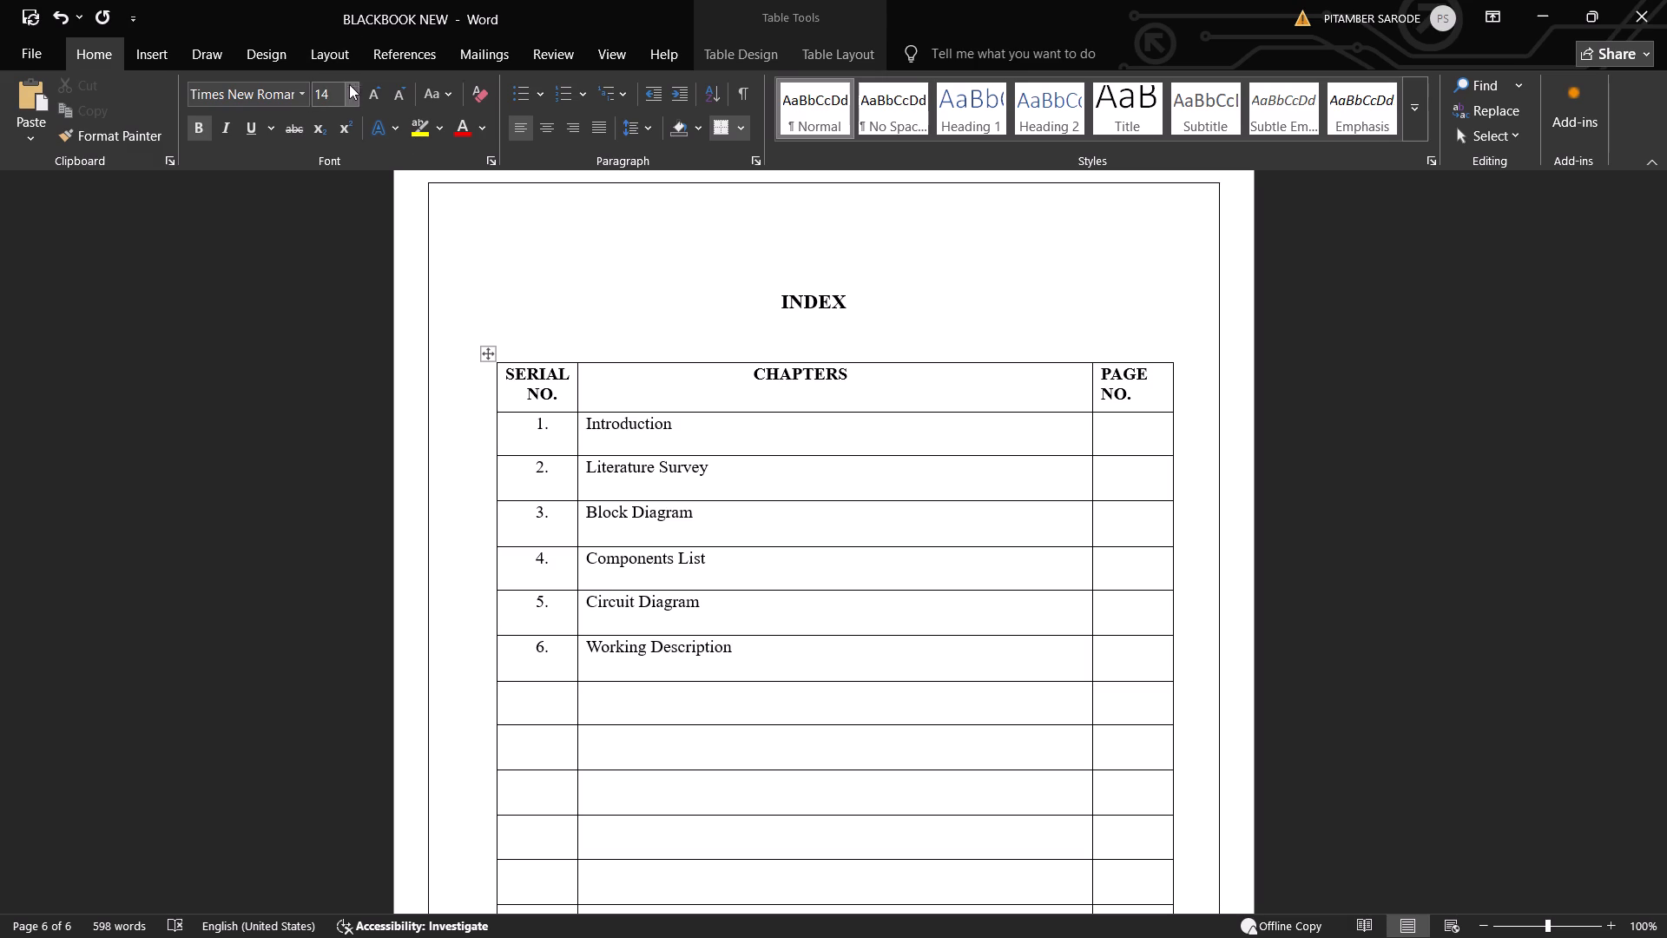
left_click(348, 89)
left_click(325, 190)
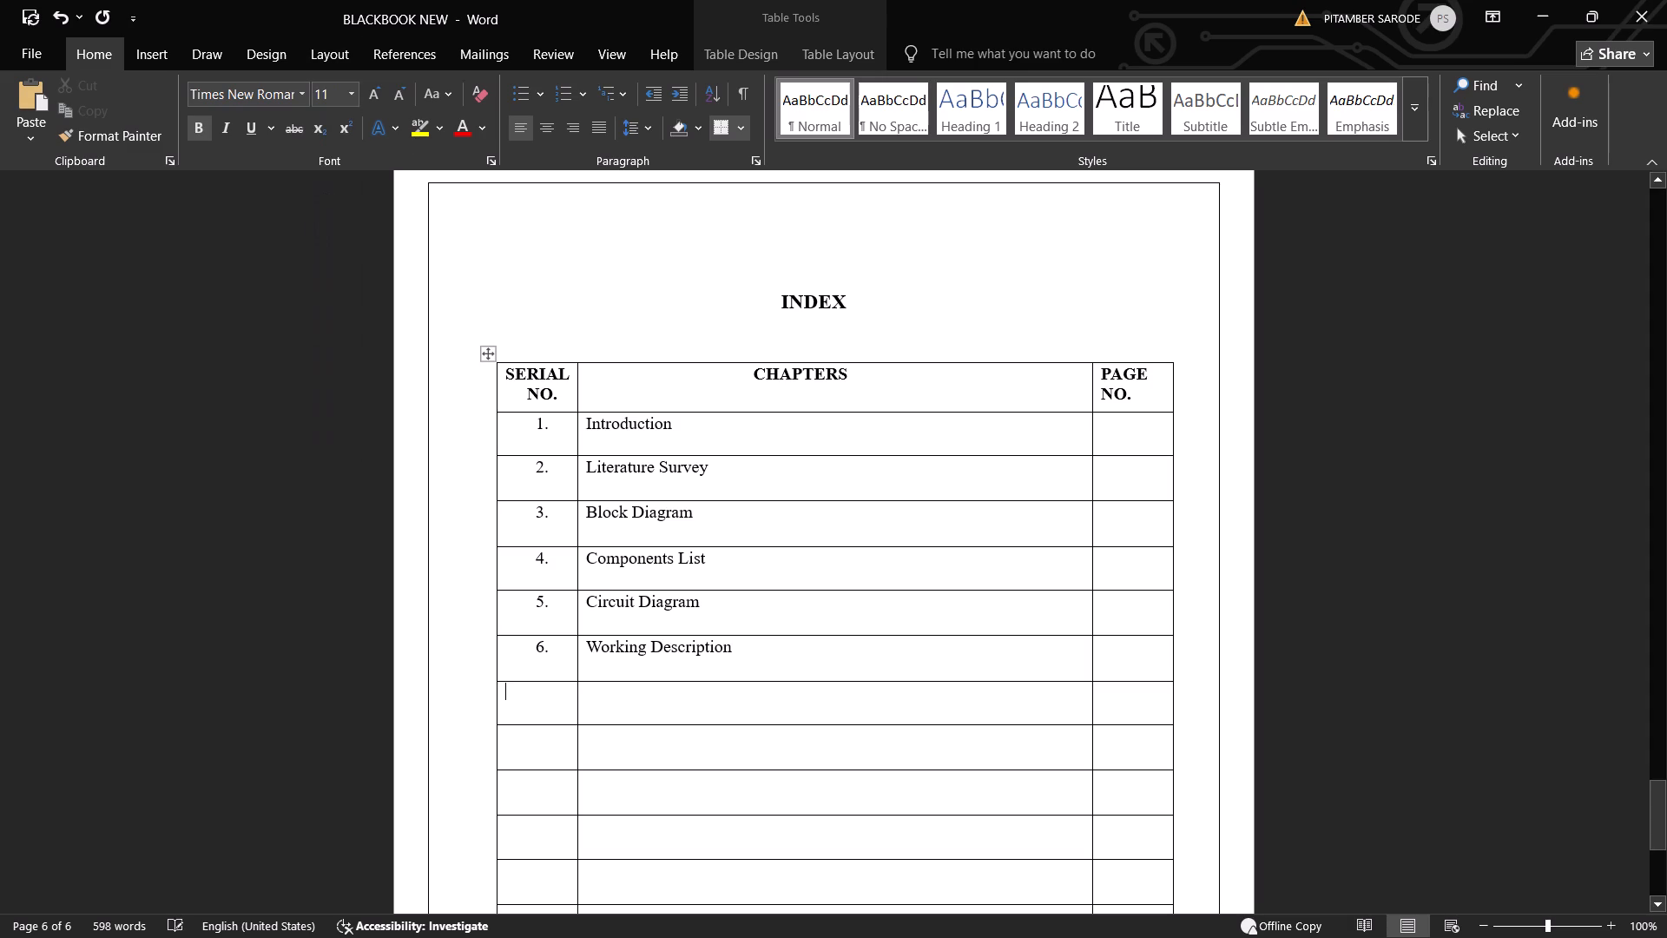
left_click(353, 98)
left_click(330, 200)
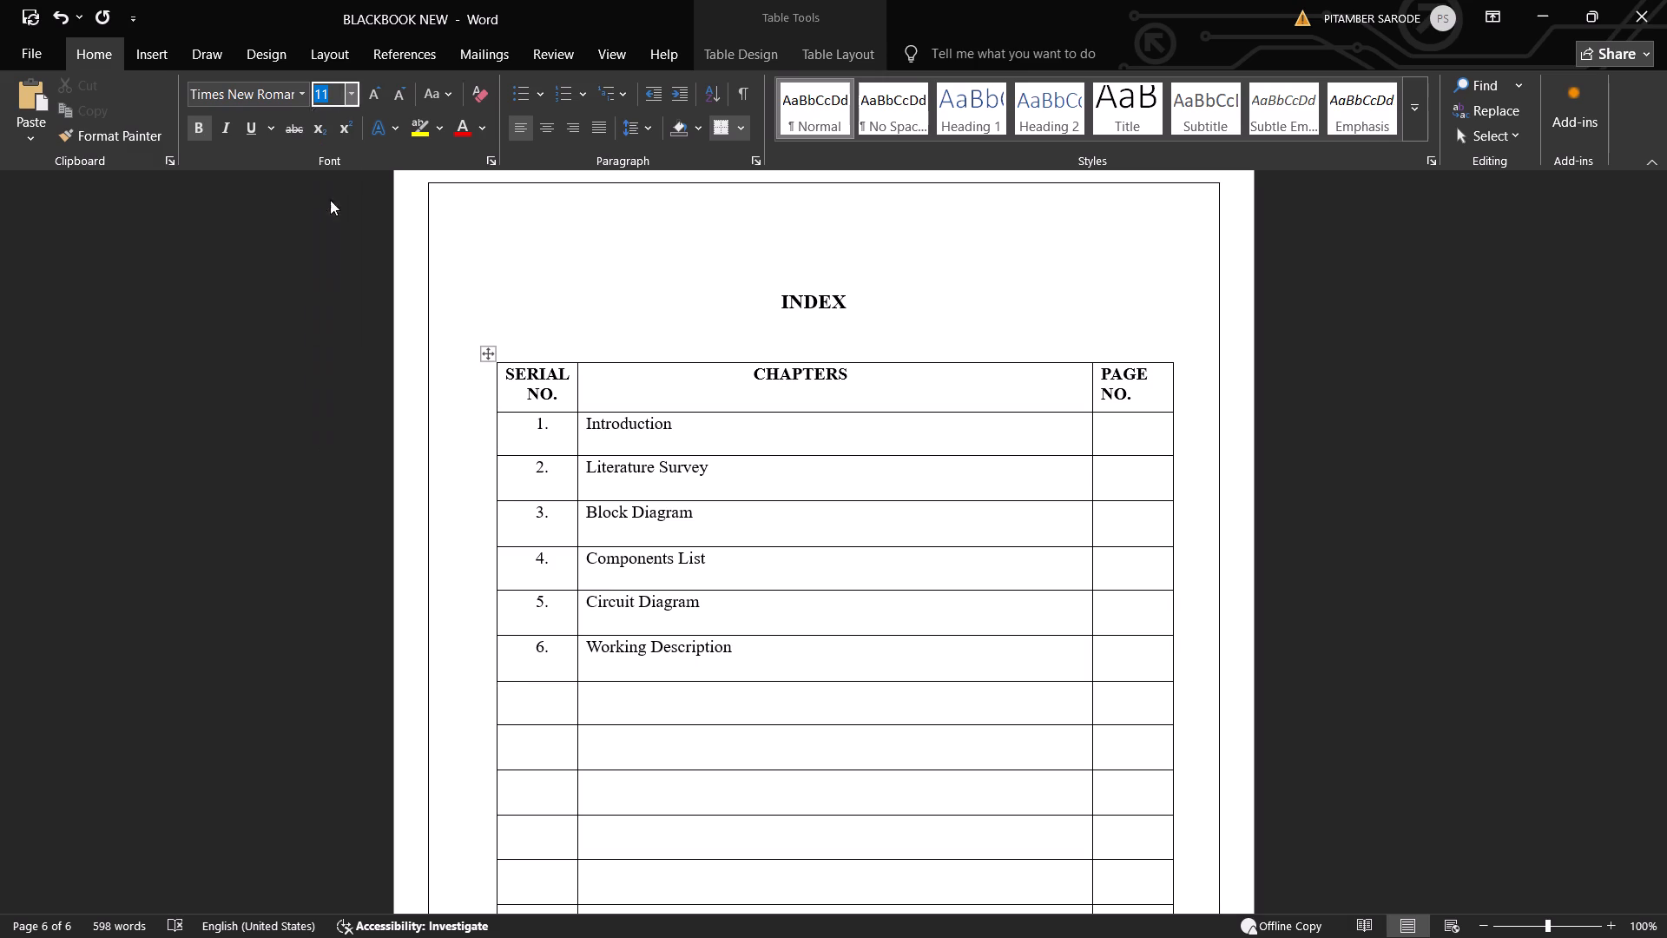
left_click(207, 135)
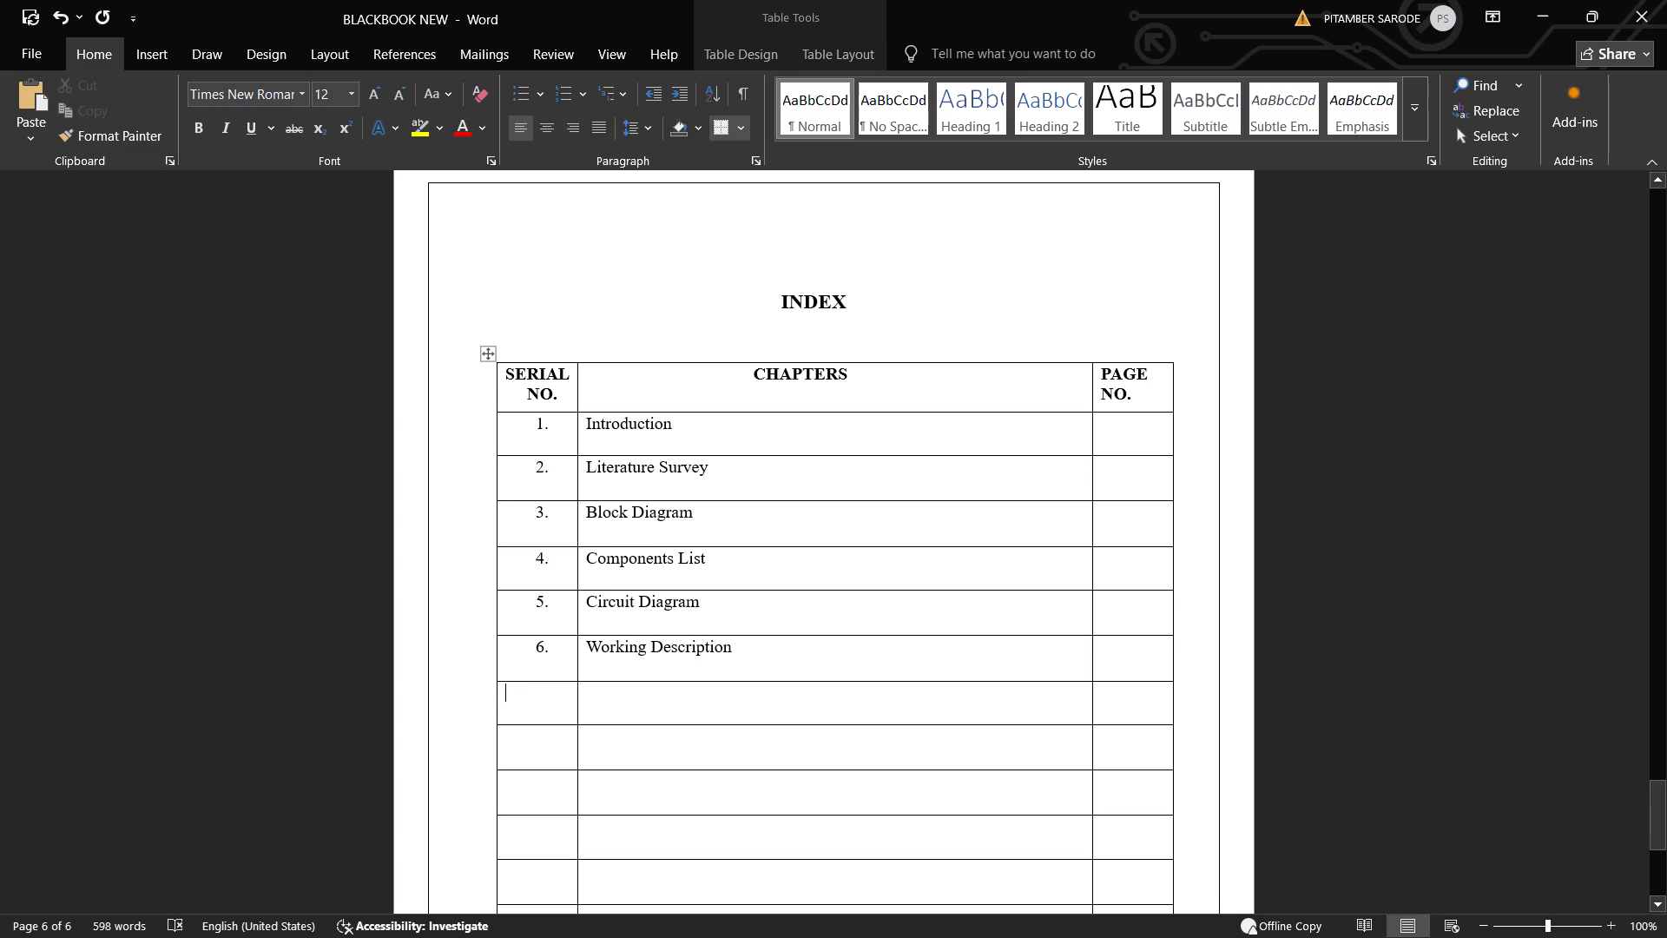
key("space")
key("space")
key("space")
key("space")
key("space")
key("space")
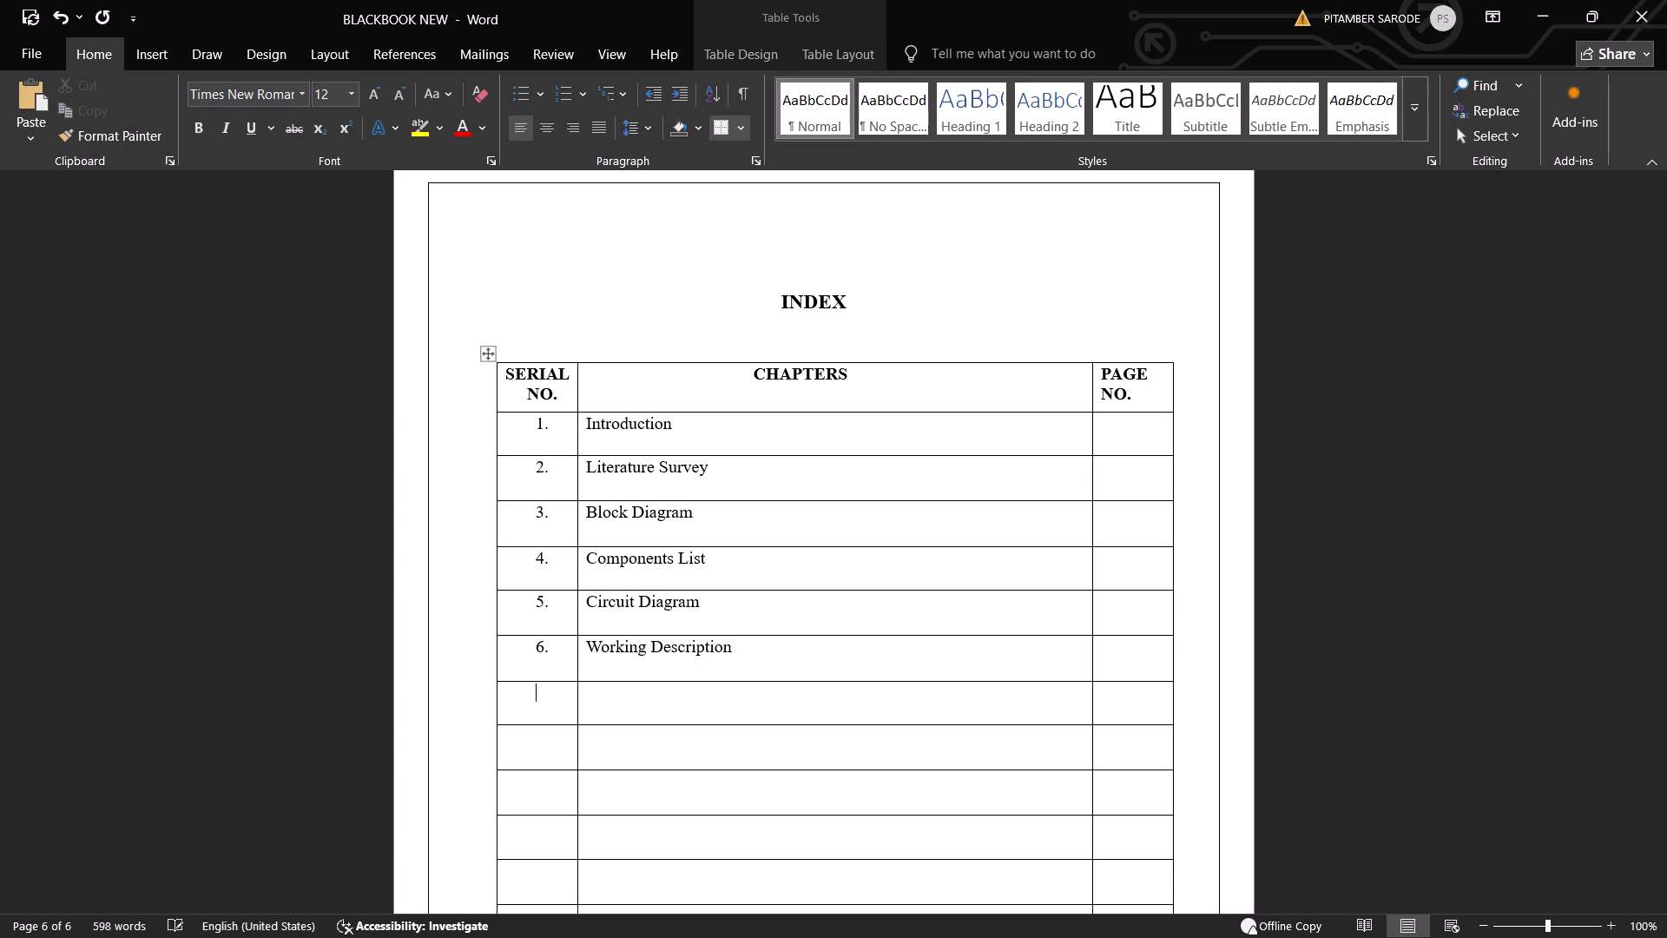
type("7.")
Enter "Software and Hardware used" in the CHAPTERS cell beside serial number 7, in font size 12 and not bold.
left_click(615, 684)
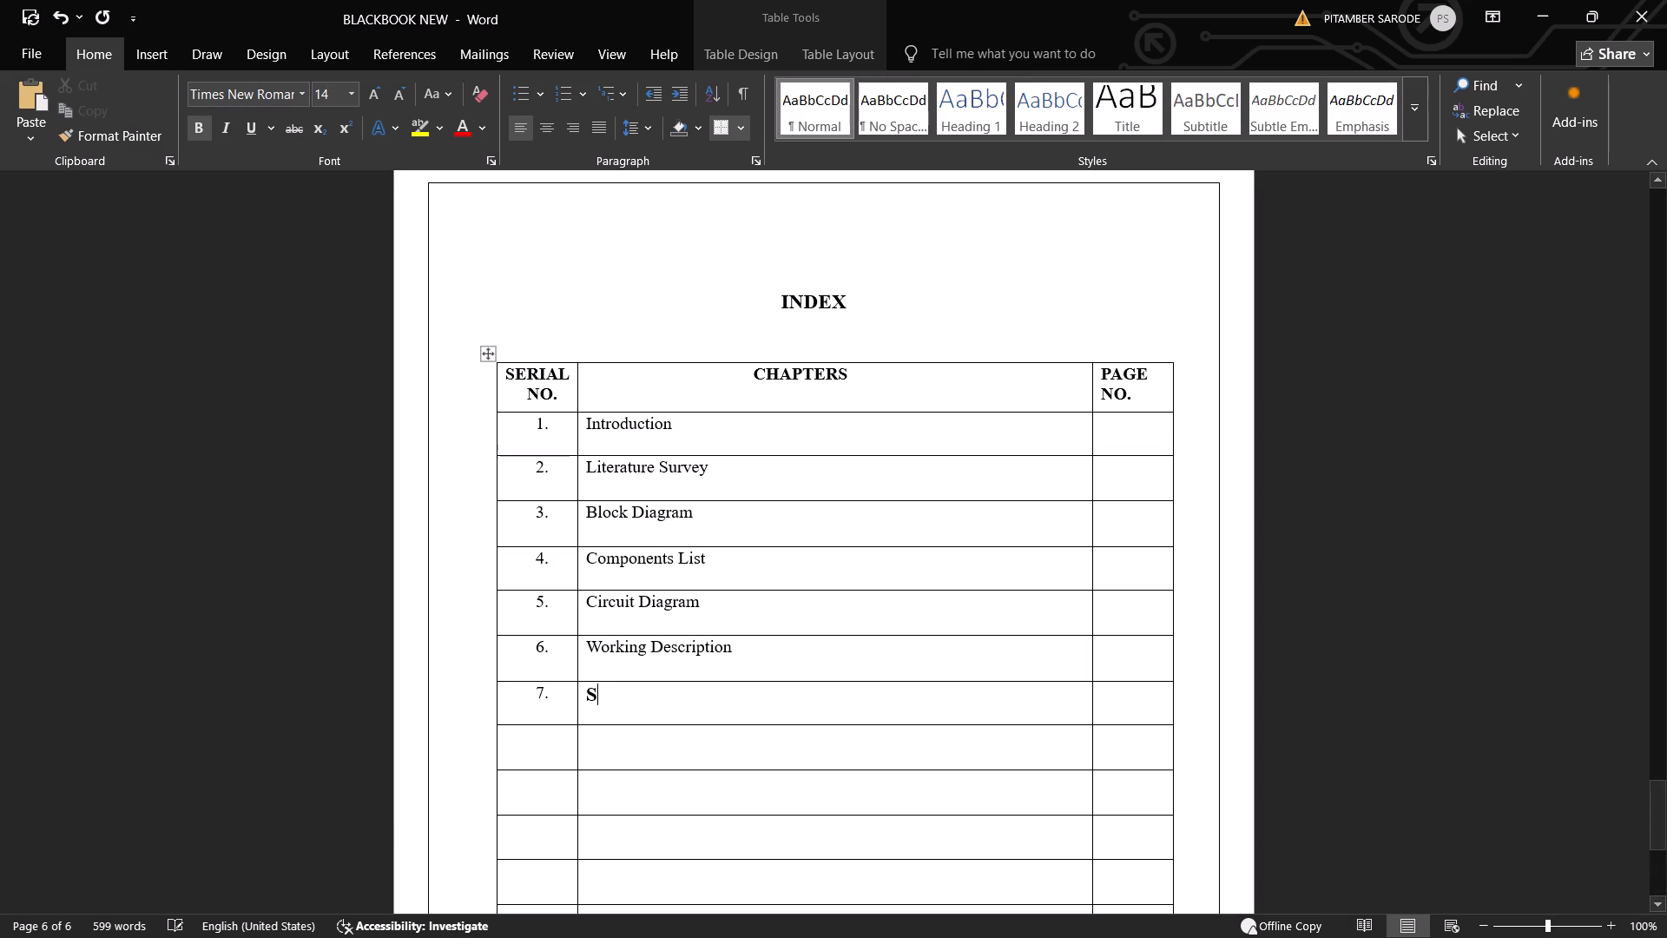
key("o")
key("BackSpace")
key("BackSpace")
left_click(353, 100)
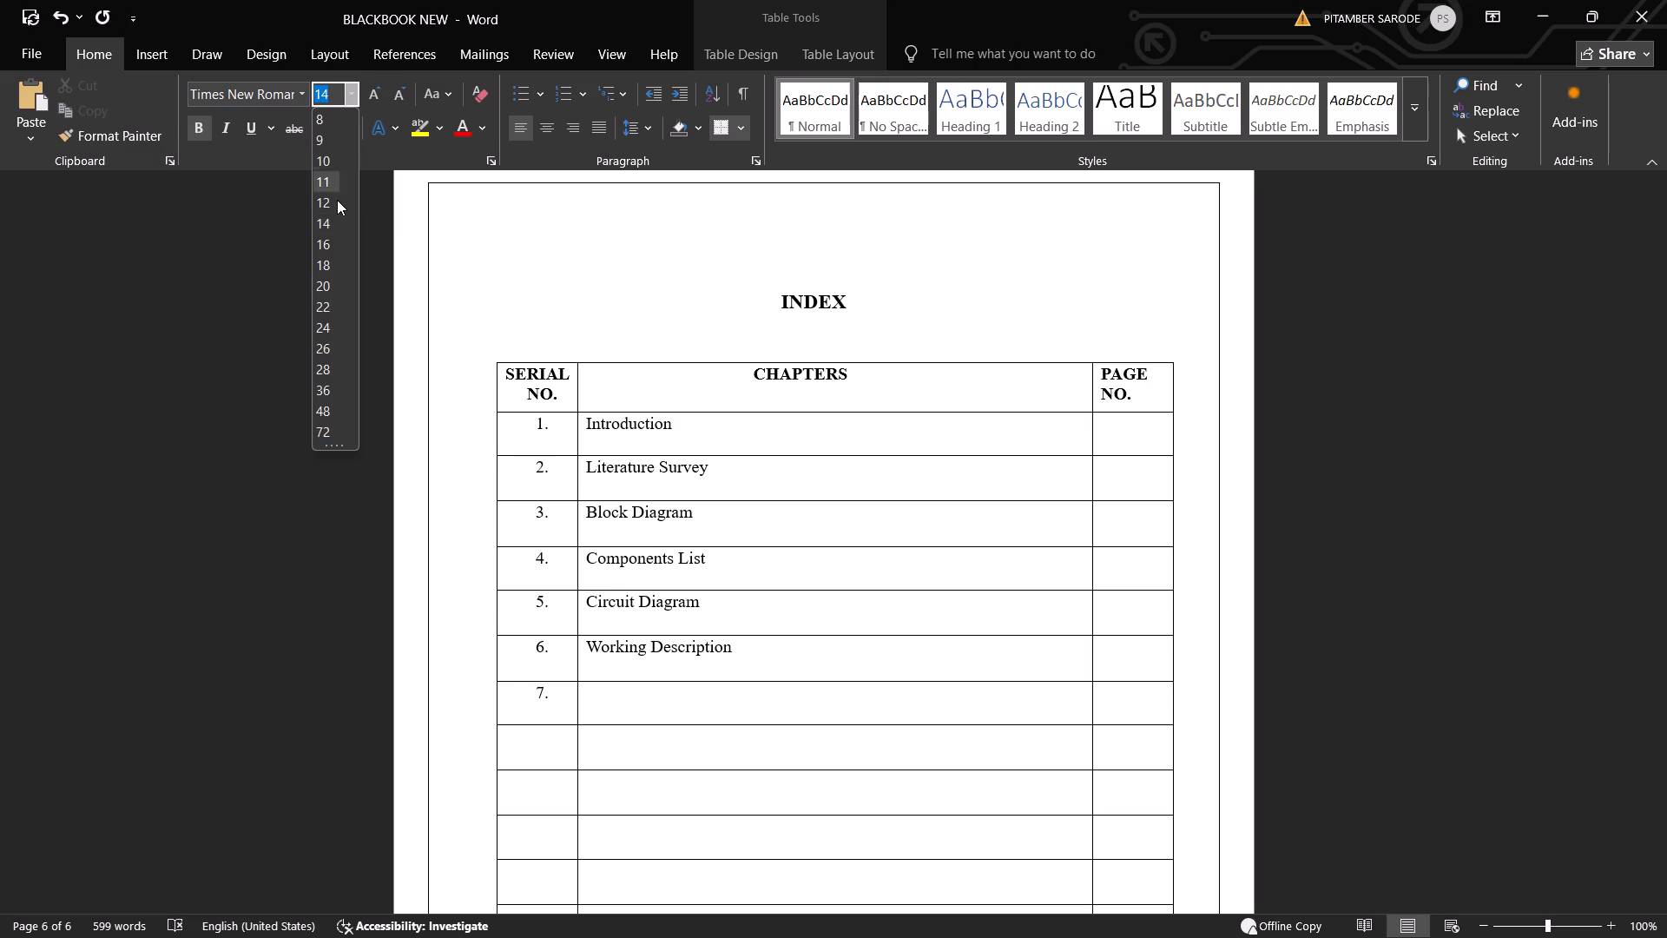
left_click(337, 200)
left_click(203, 121)
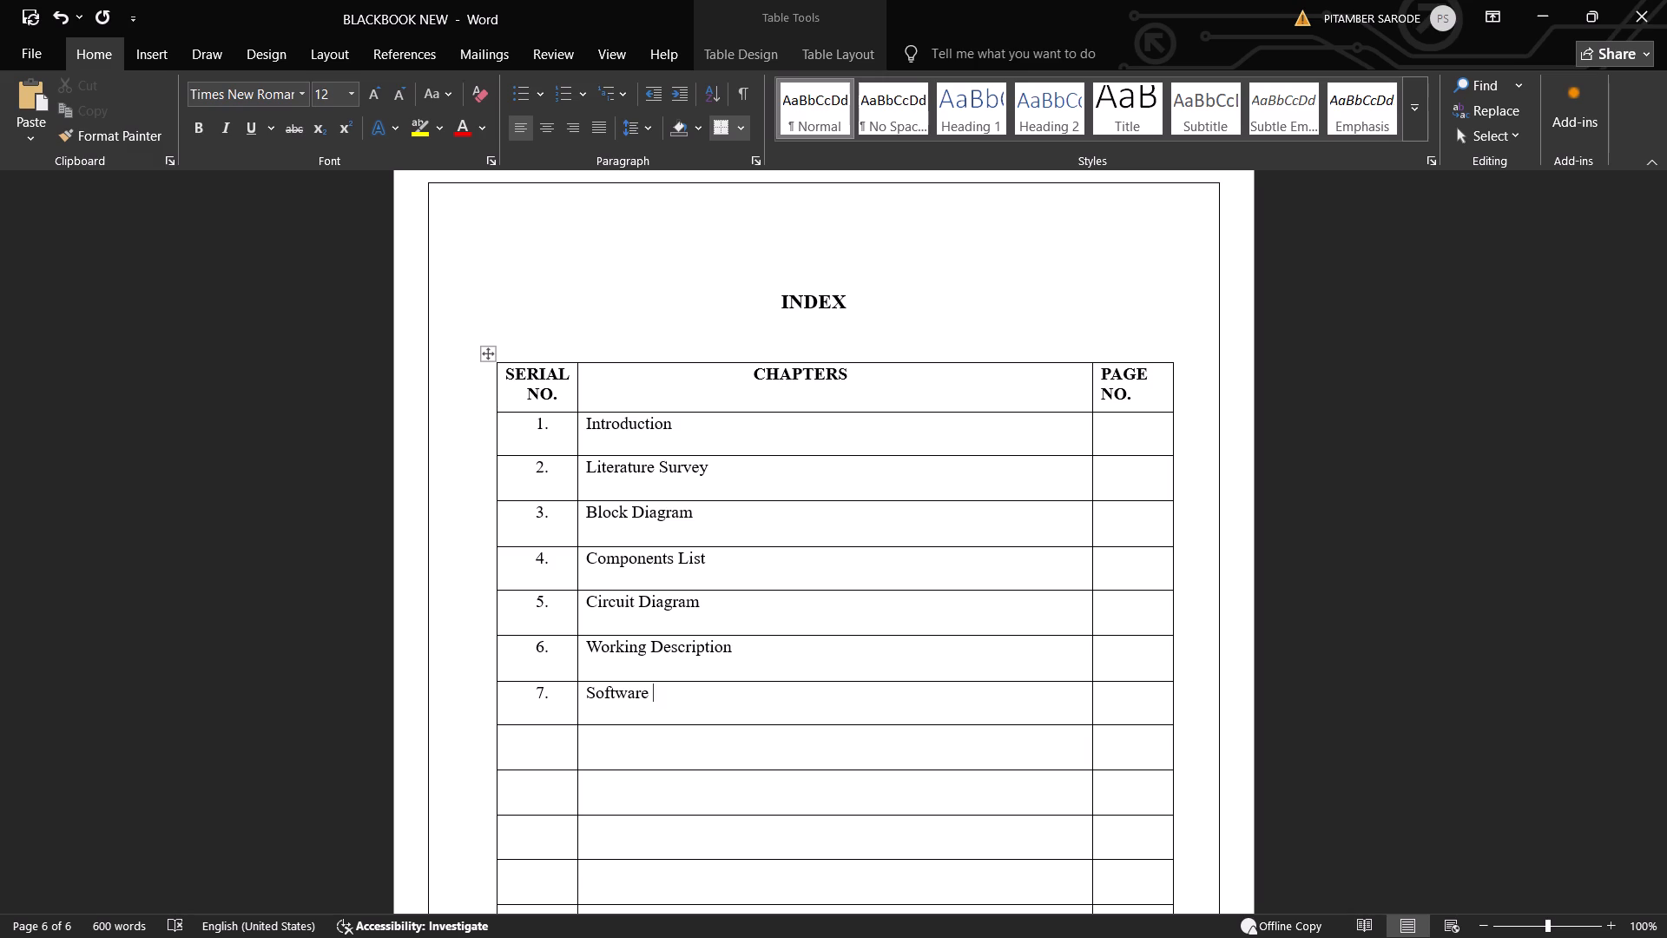
type("and")
key("space")
type("used")
Enter "8." in the eighth cell under SERIAL NO., indented with spaces, in font size 12 and not bold.
left_click(539, 761)
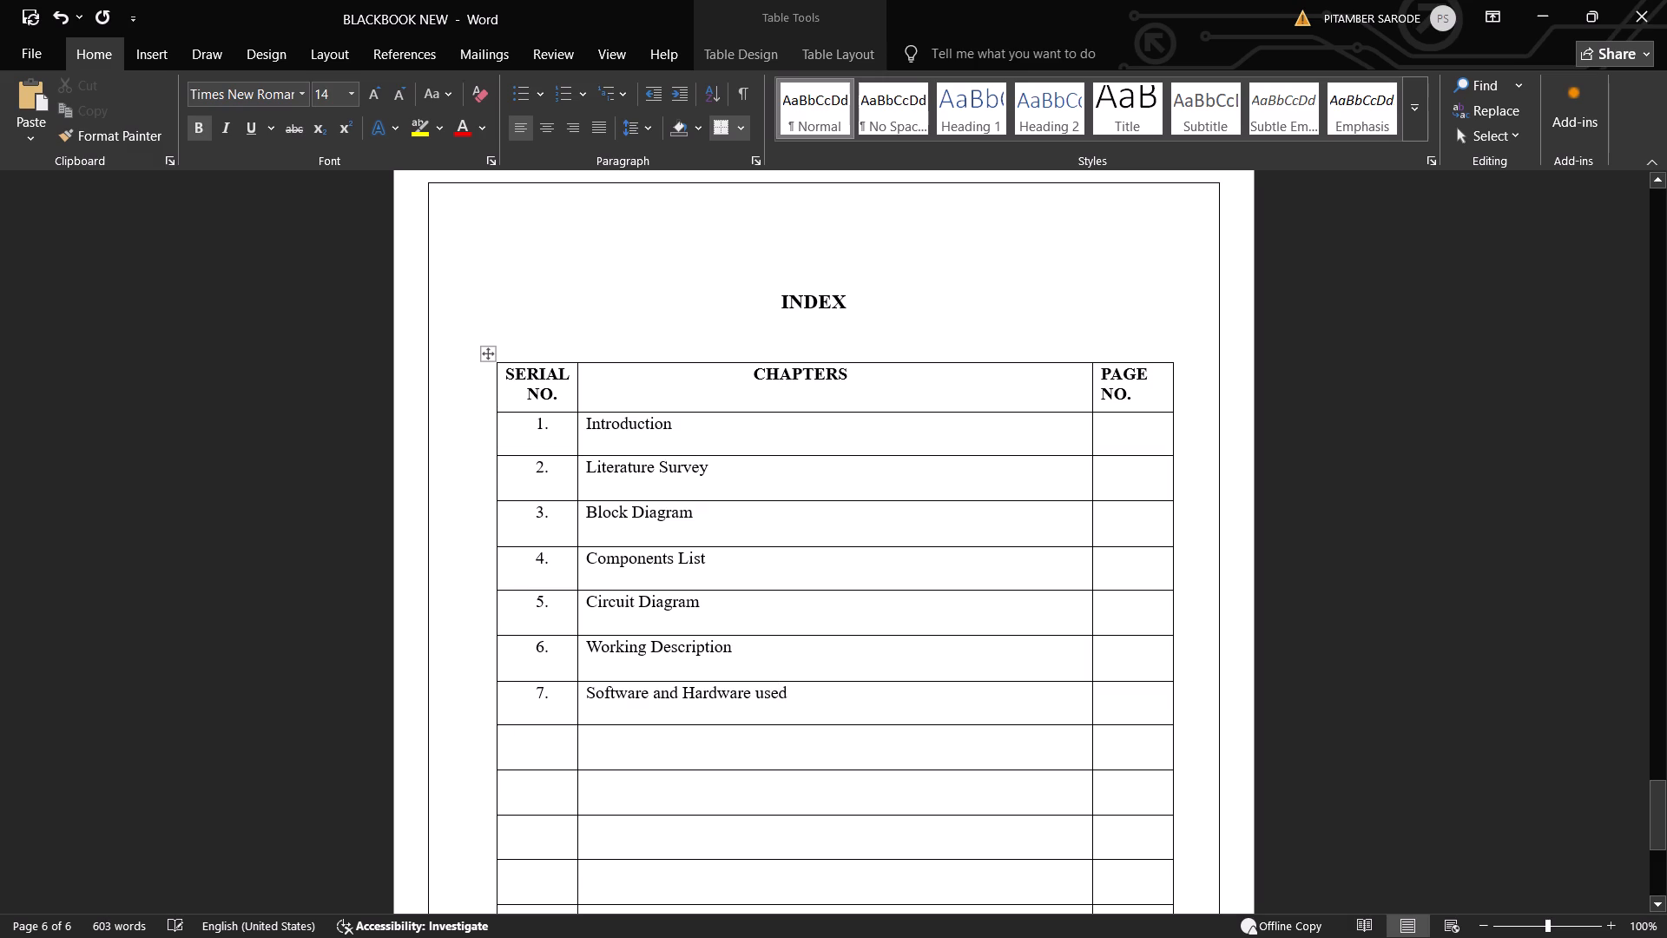
key("space")
key("space")
key("space")
key("space")
left_click(353, 102)
key("space")
key("space")
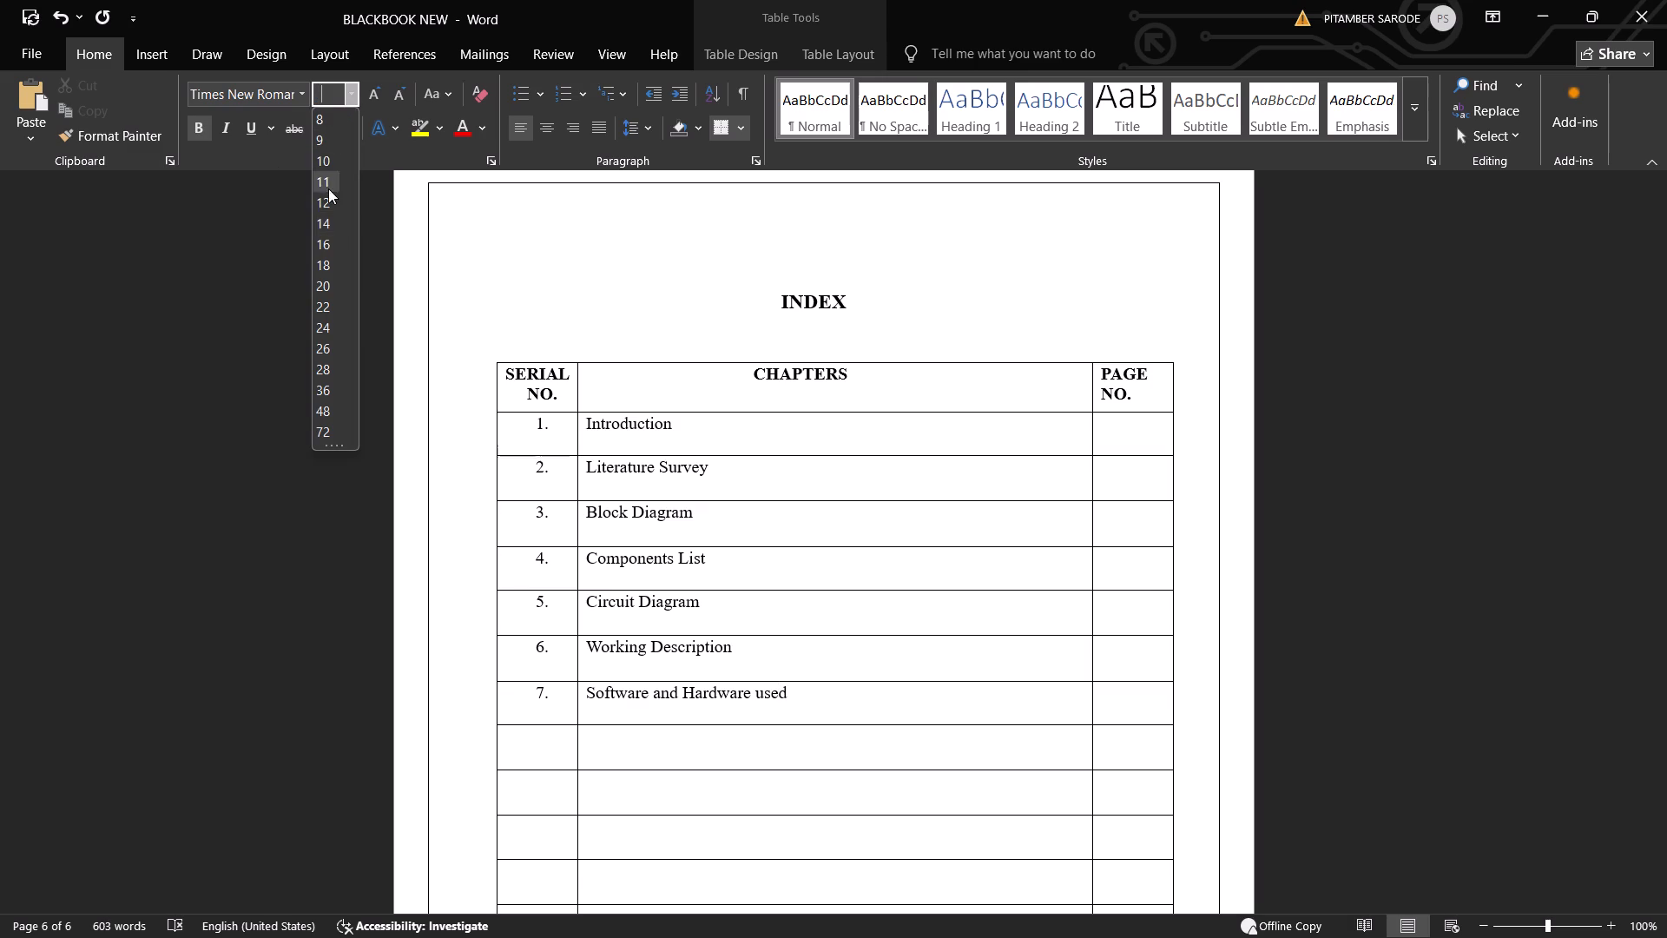
key("space")
key("space")
left_click(331, 210)
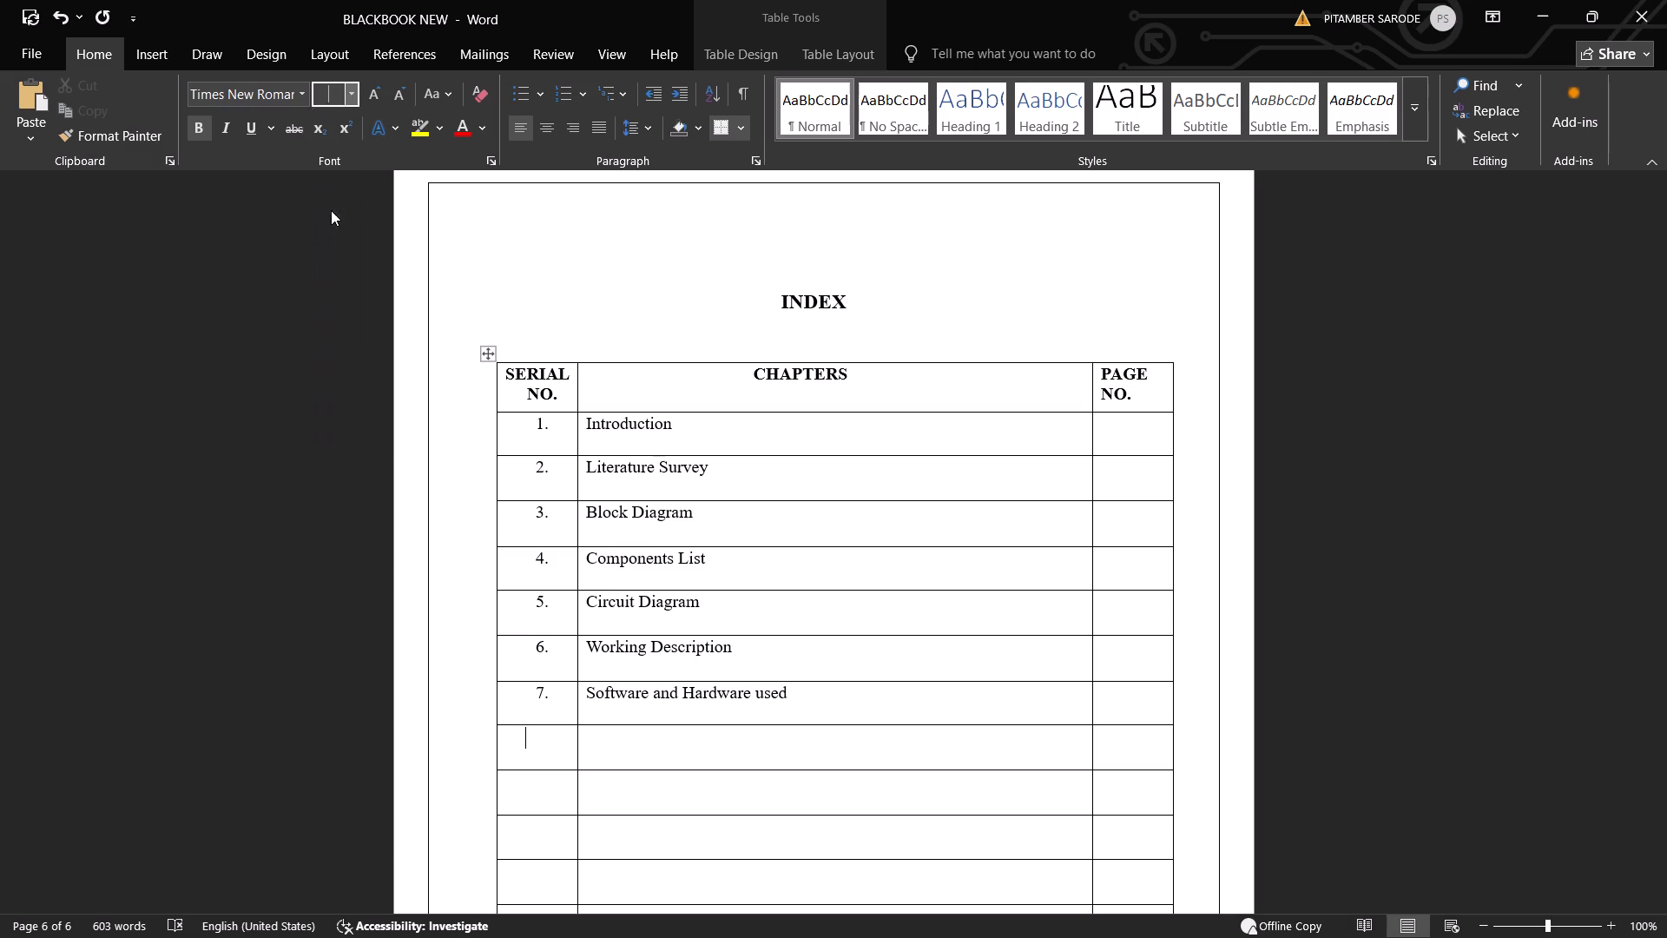
key("space")
key("space")
type("8.")
key("BackSpace")
key("BackSpace")
left_click(188, 122)
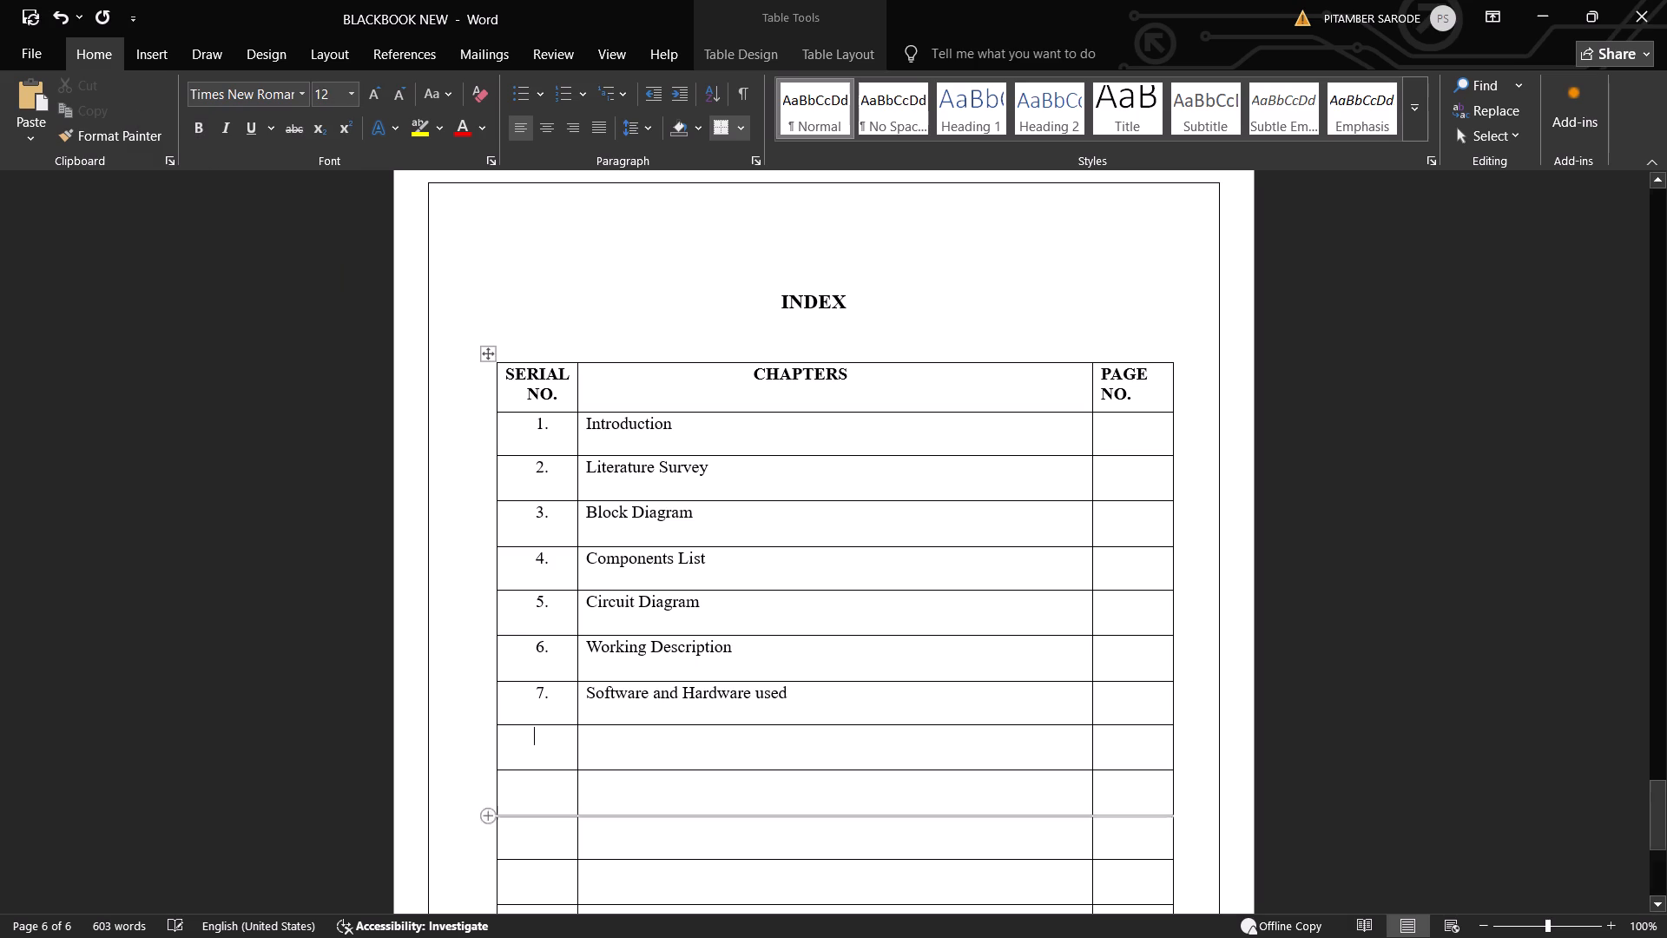
type("8.")
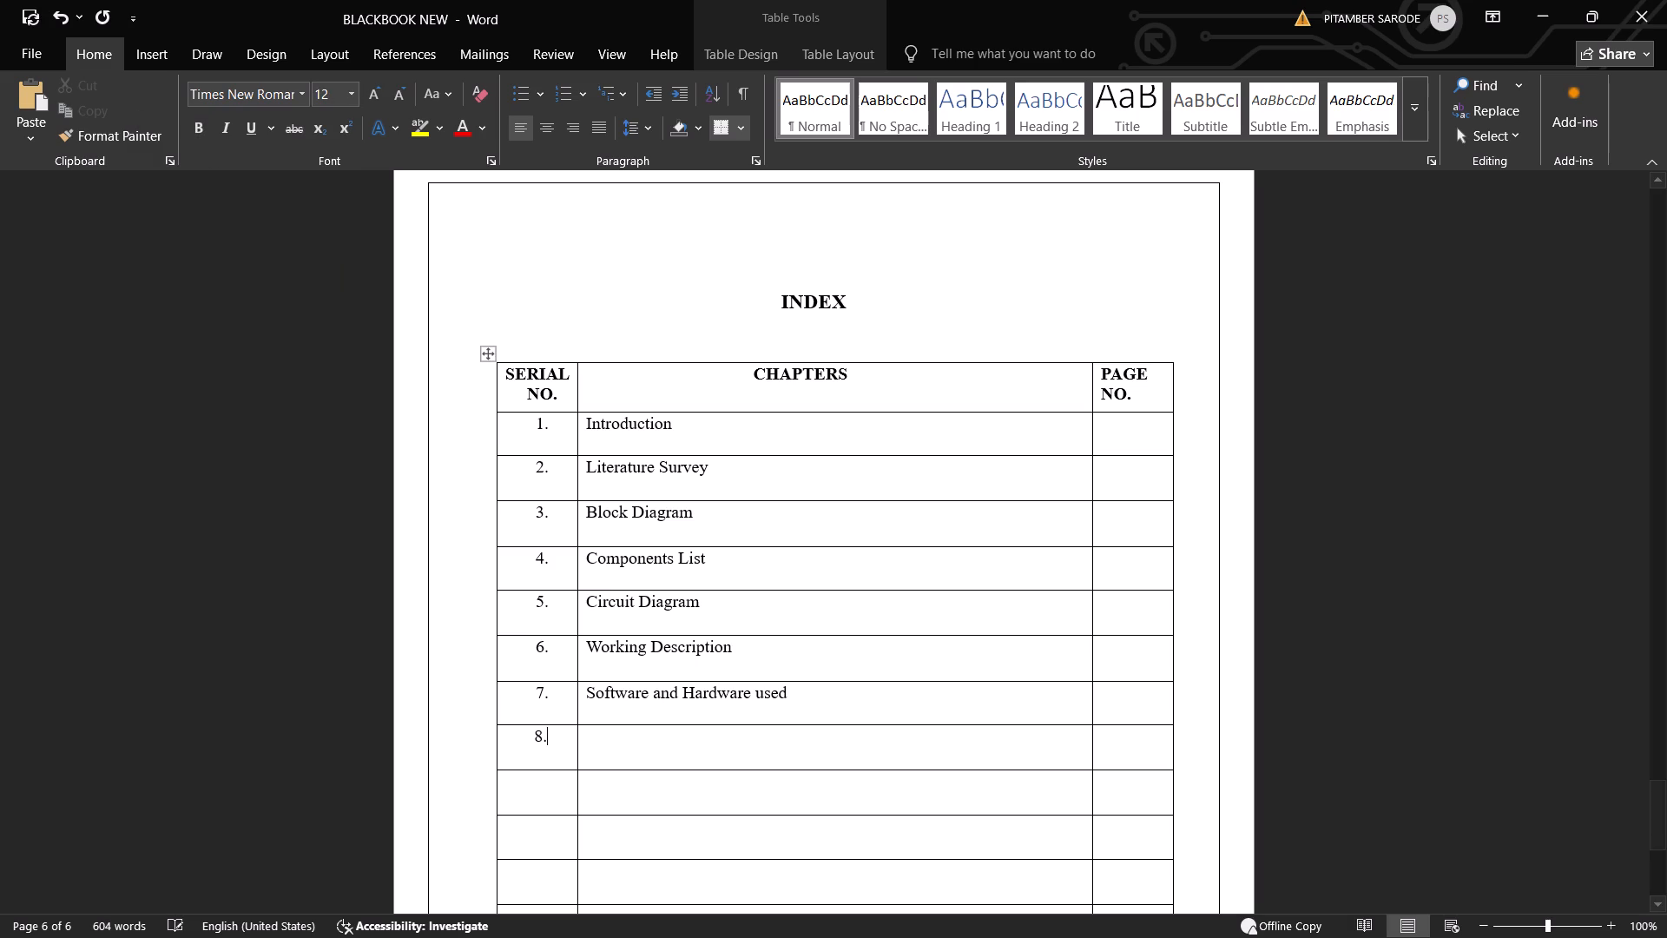
Enter "Advantages and Disadvantages" in the CHAPTERS cell beside serial number 8, in font size 12 and not bold.
left_click(610, 752)
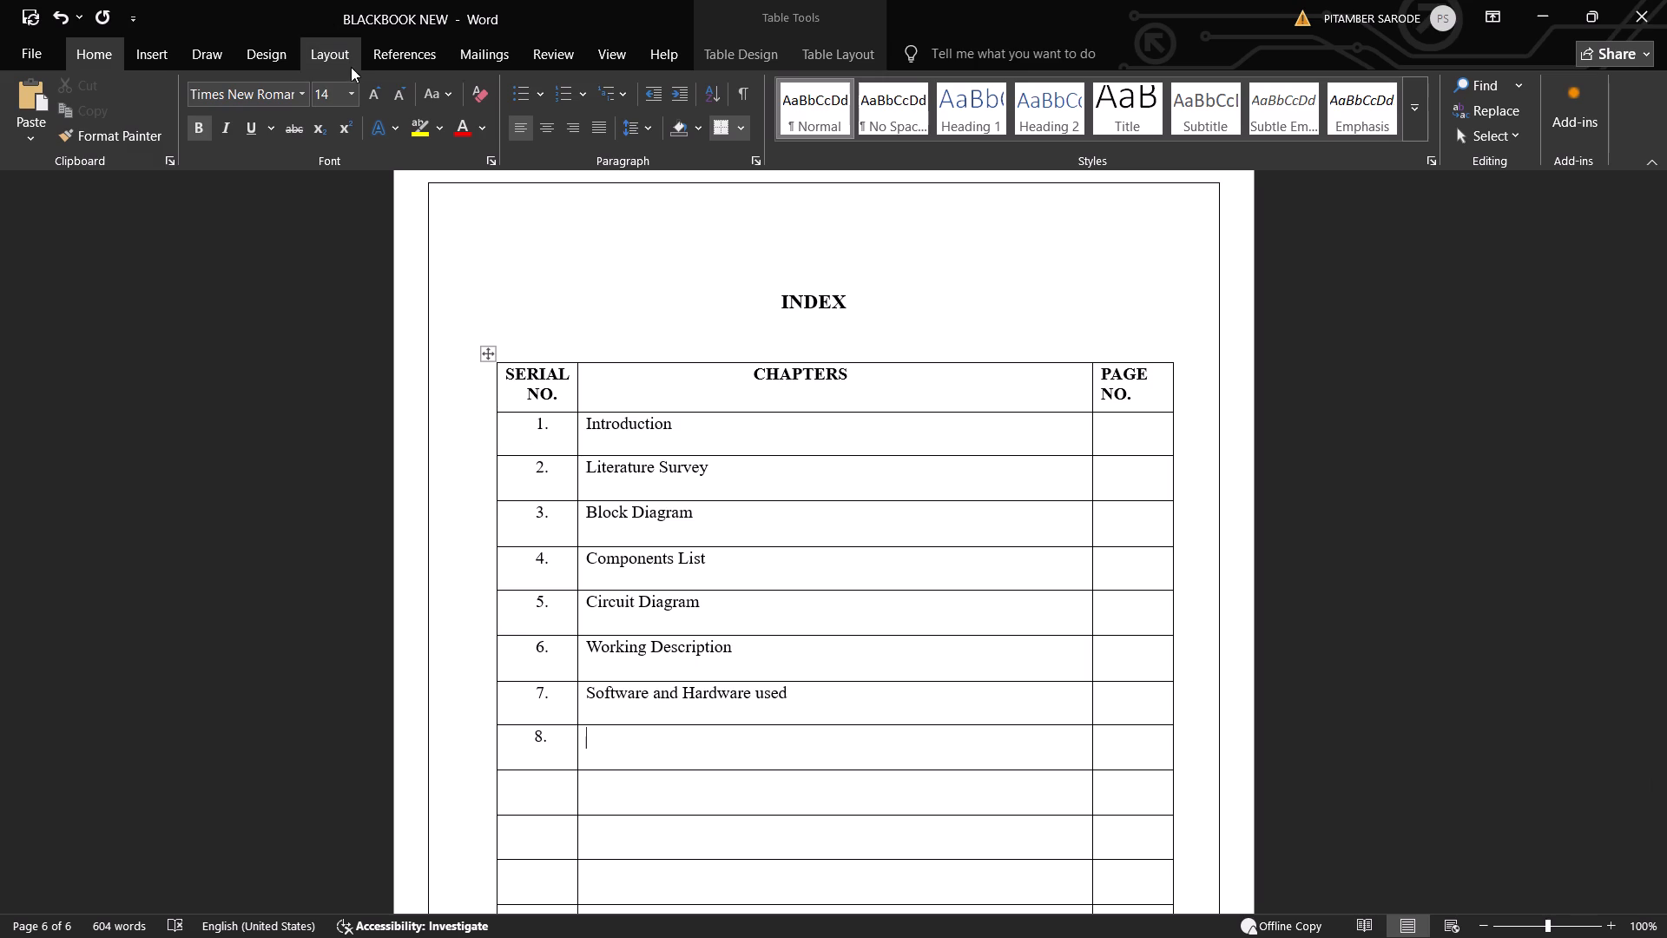
left_click(347, 93)
left_click(329, 198)
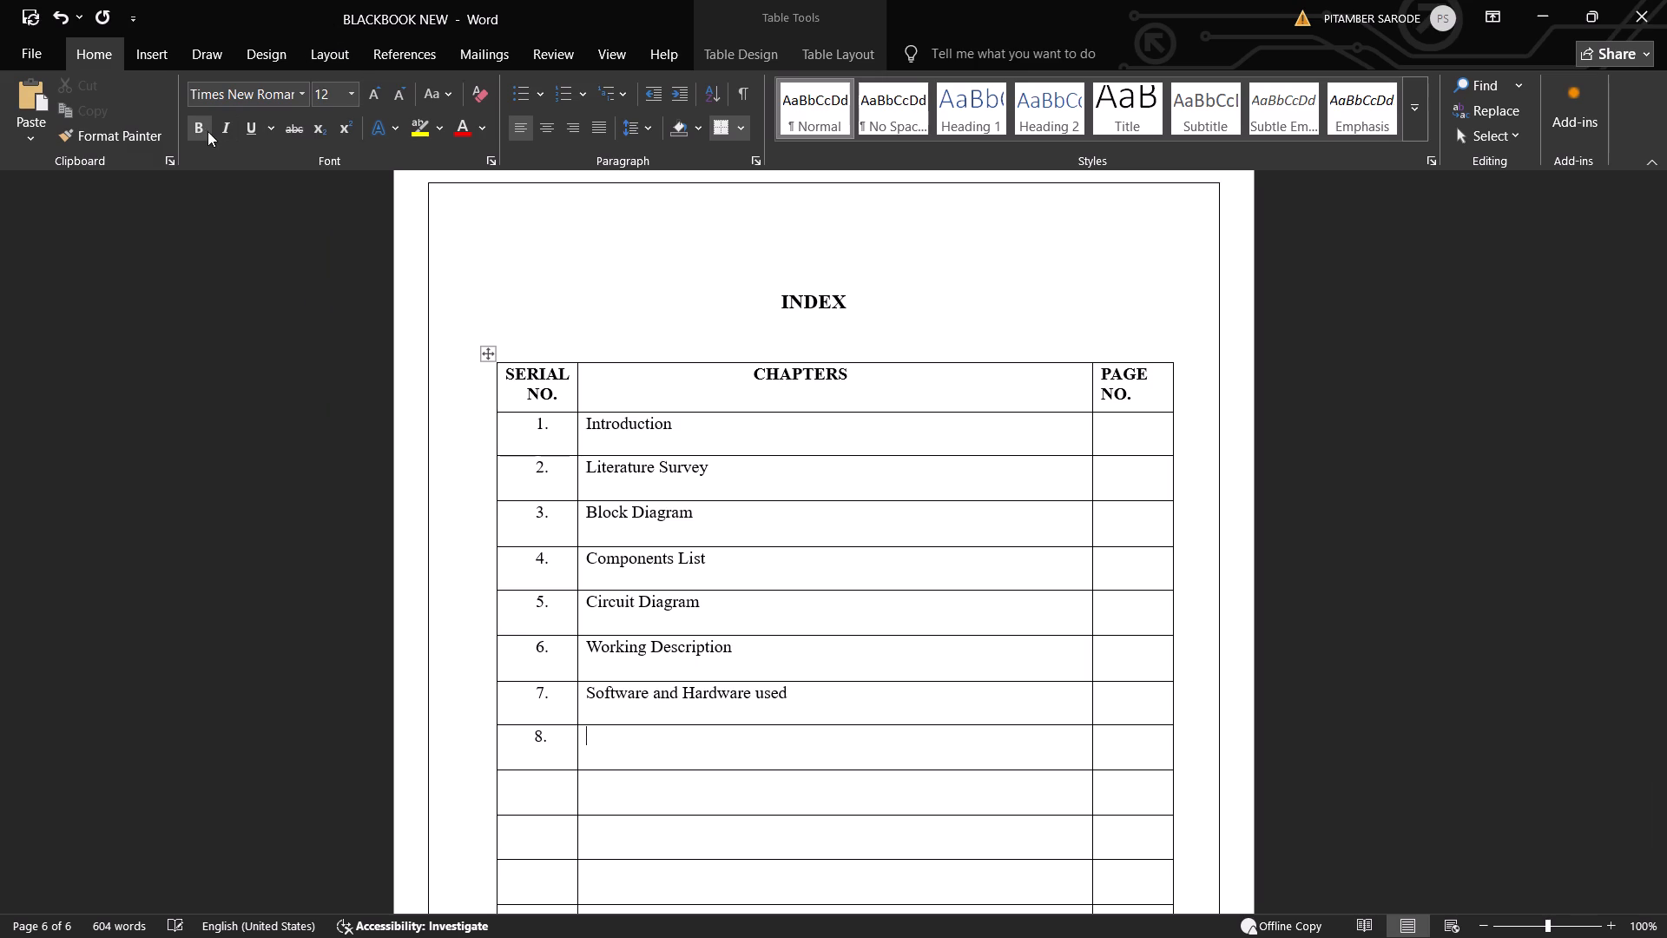
left_click(208, 131)
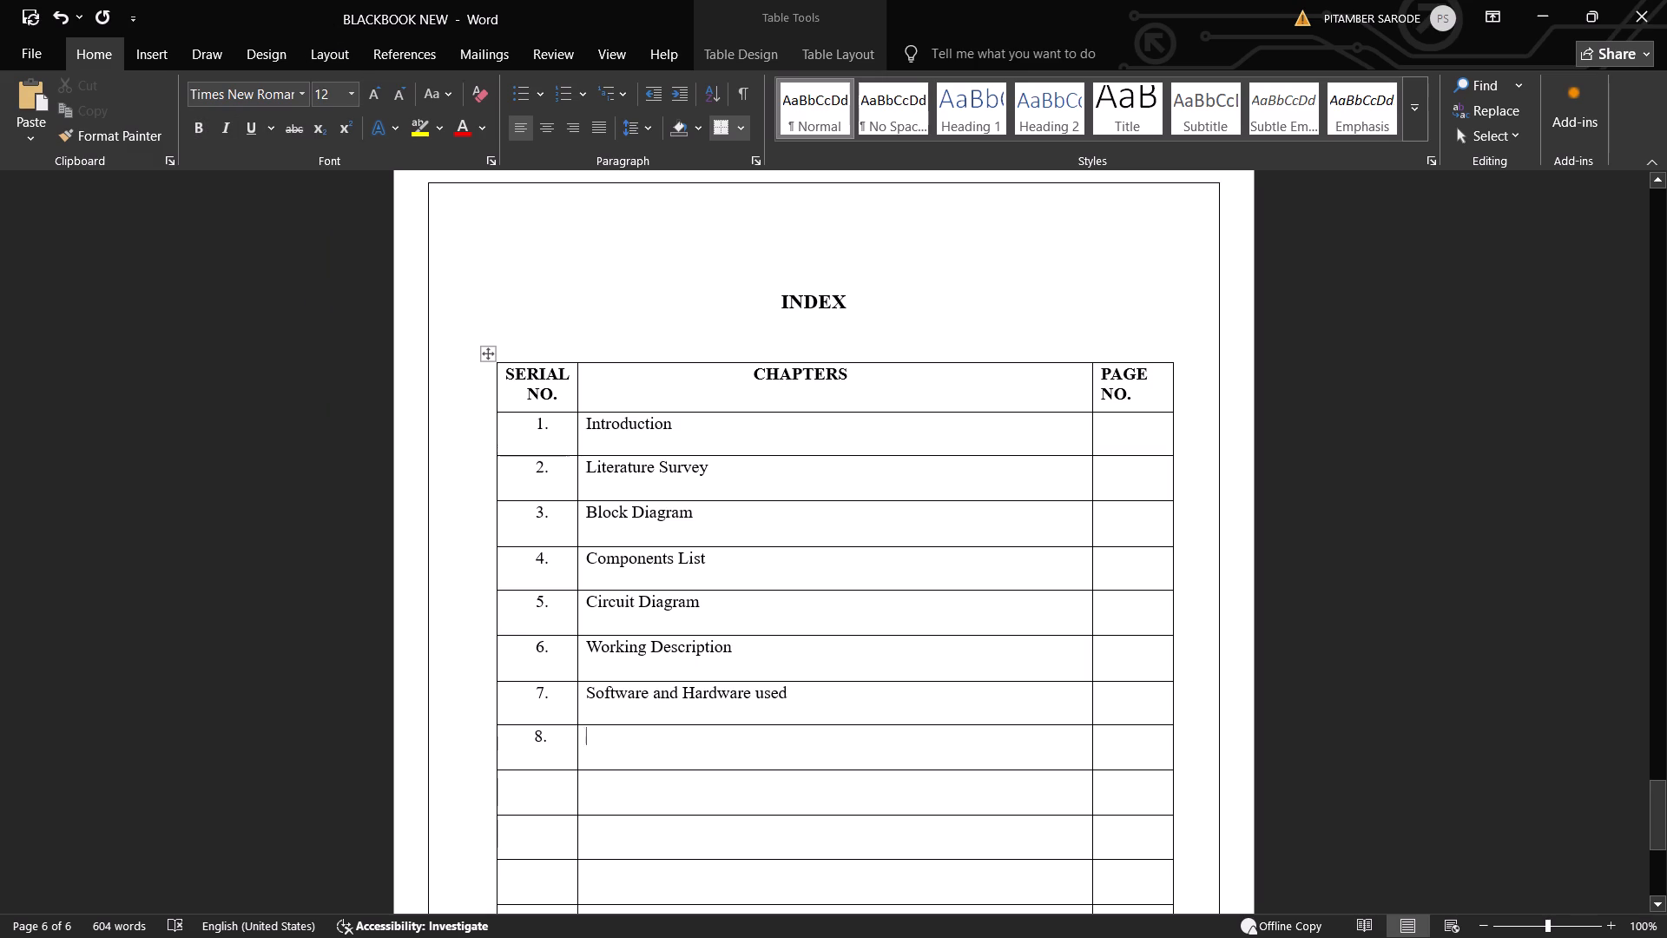
type("dvantages")
key("space")
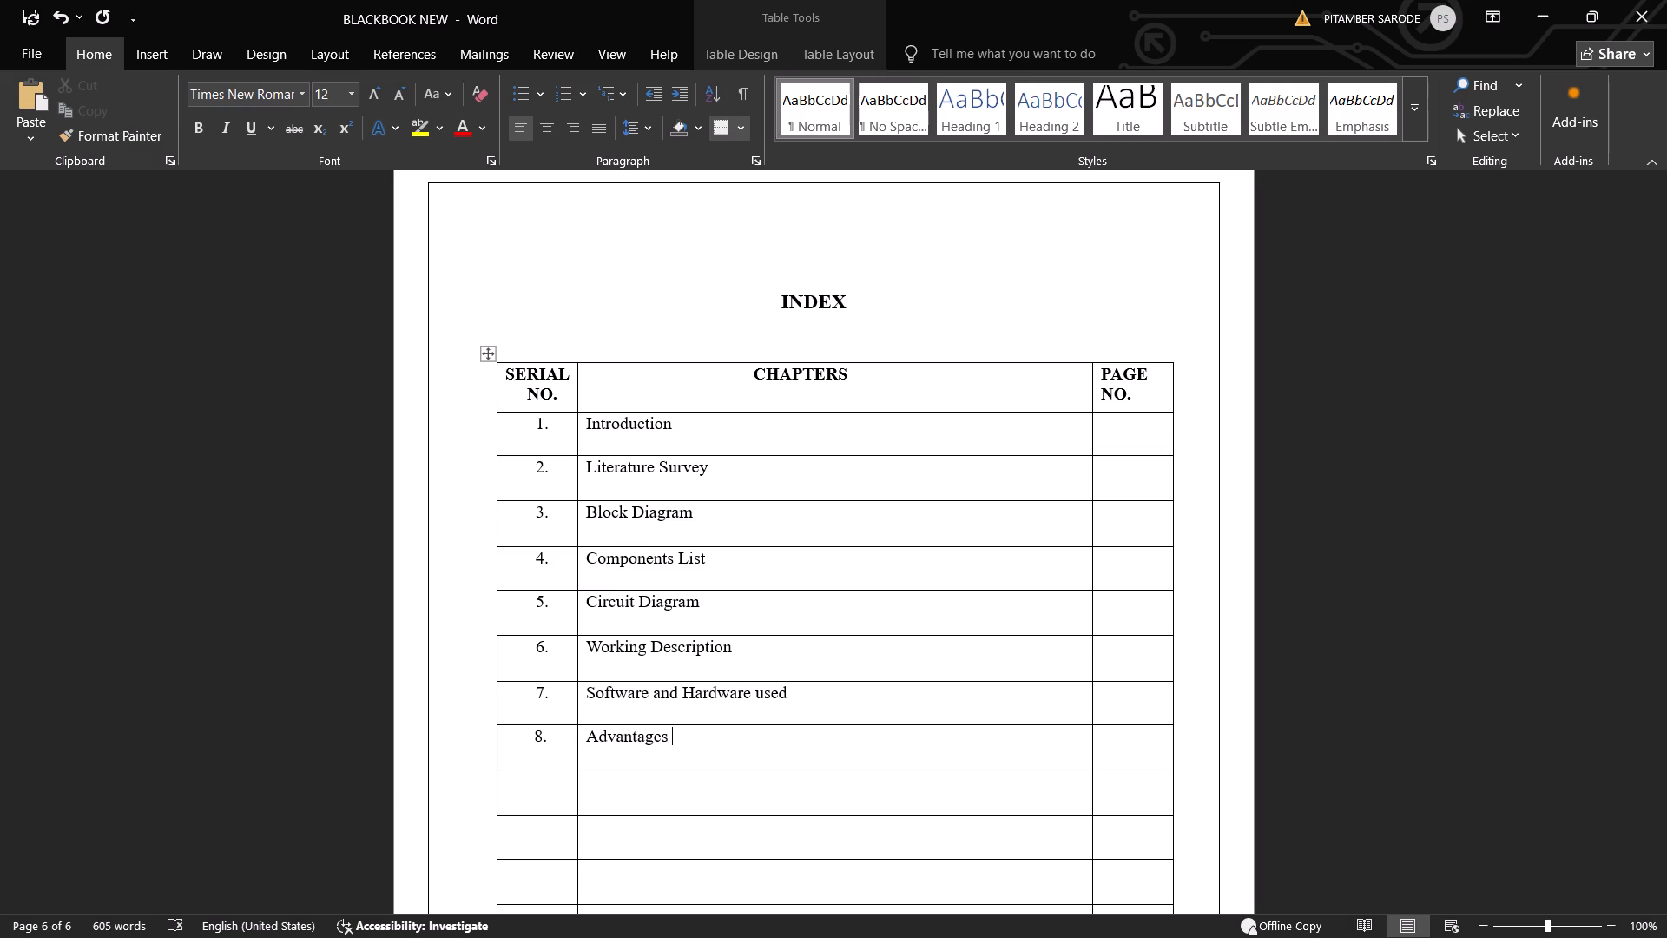
type("and")
key("space")
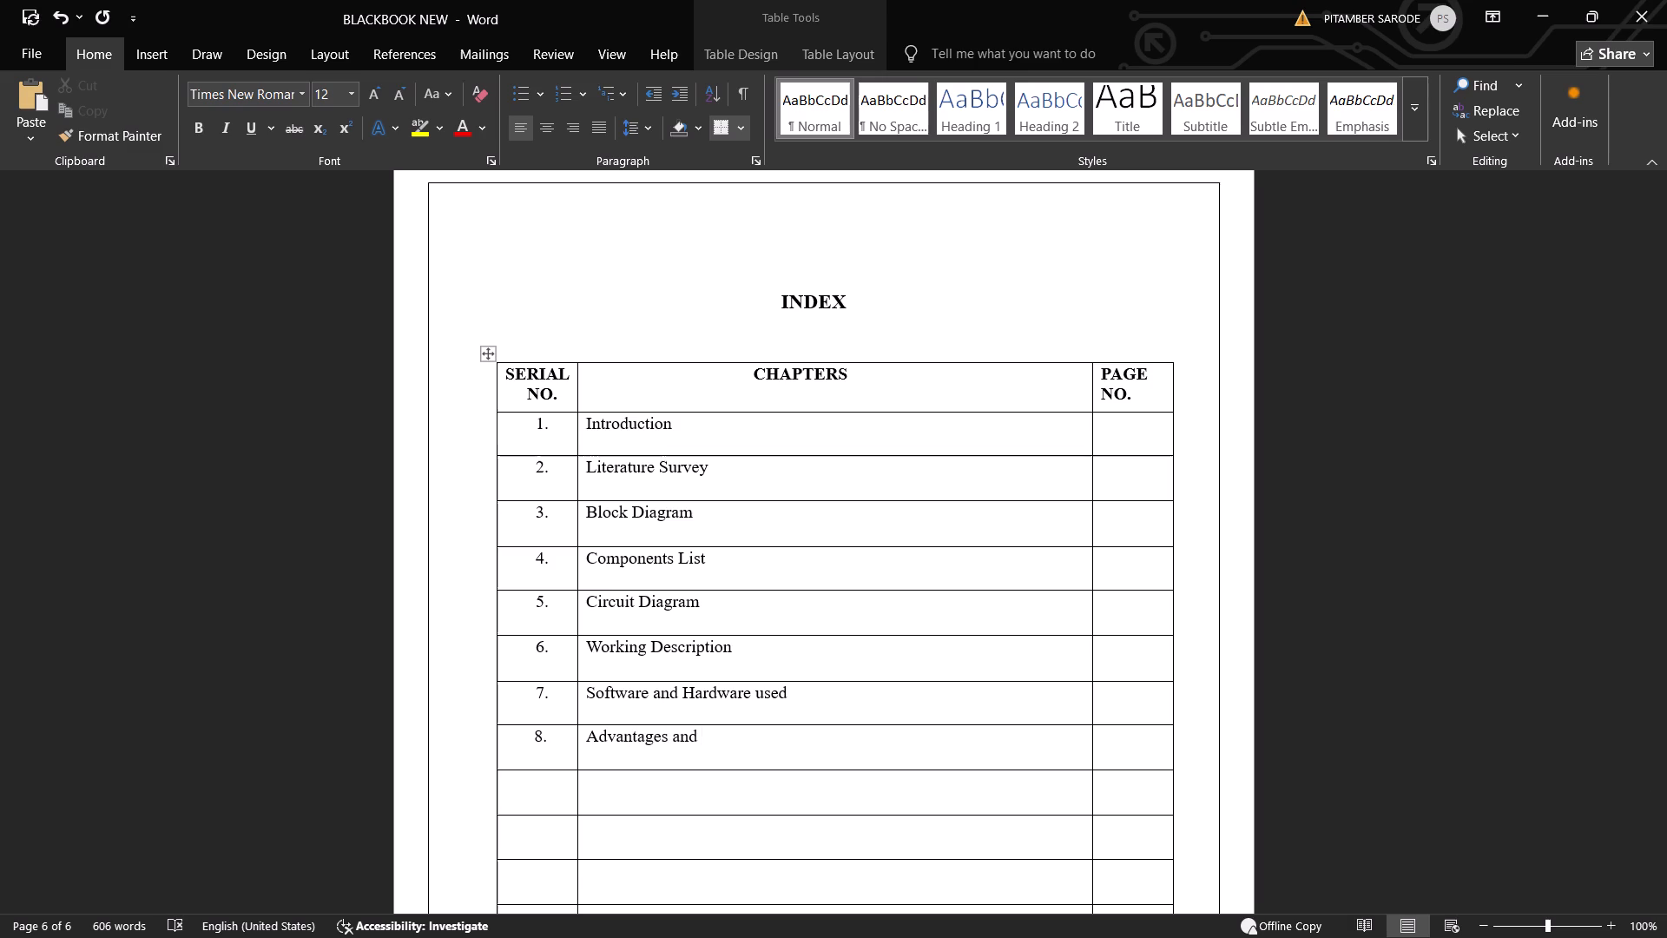
type("isadvantages")
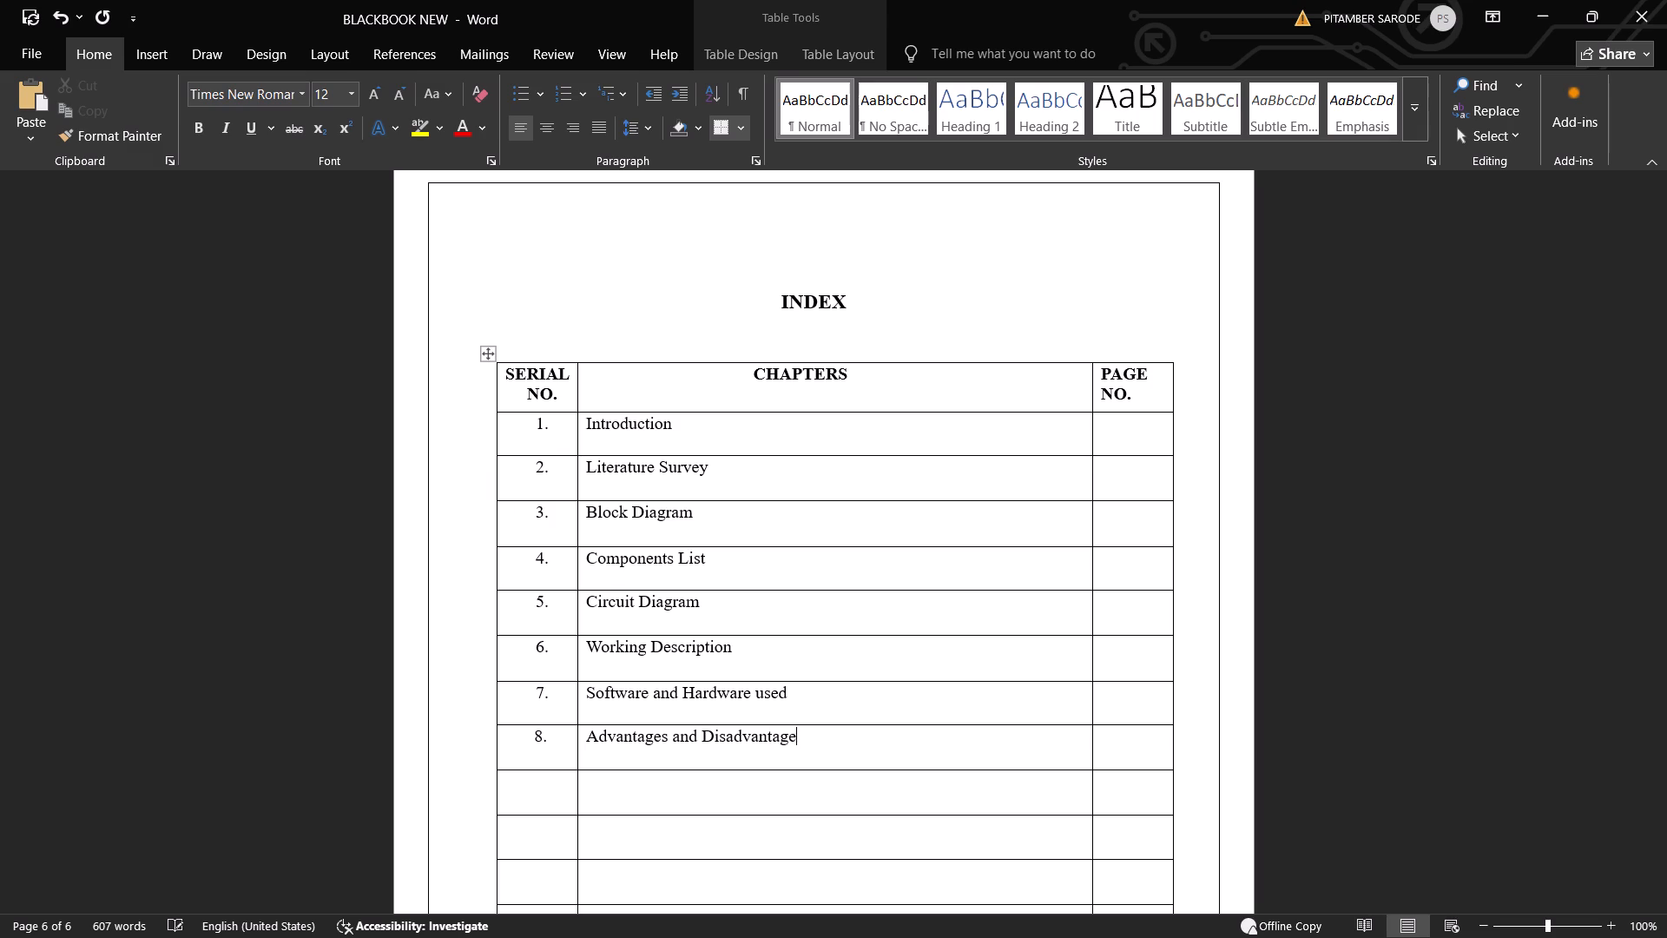
key("space")
Enter "9." in the ninth cell under SERIAL NO., indented with spaces, in font size 12 and not bold.
left_click(529, 789)
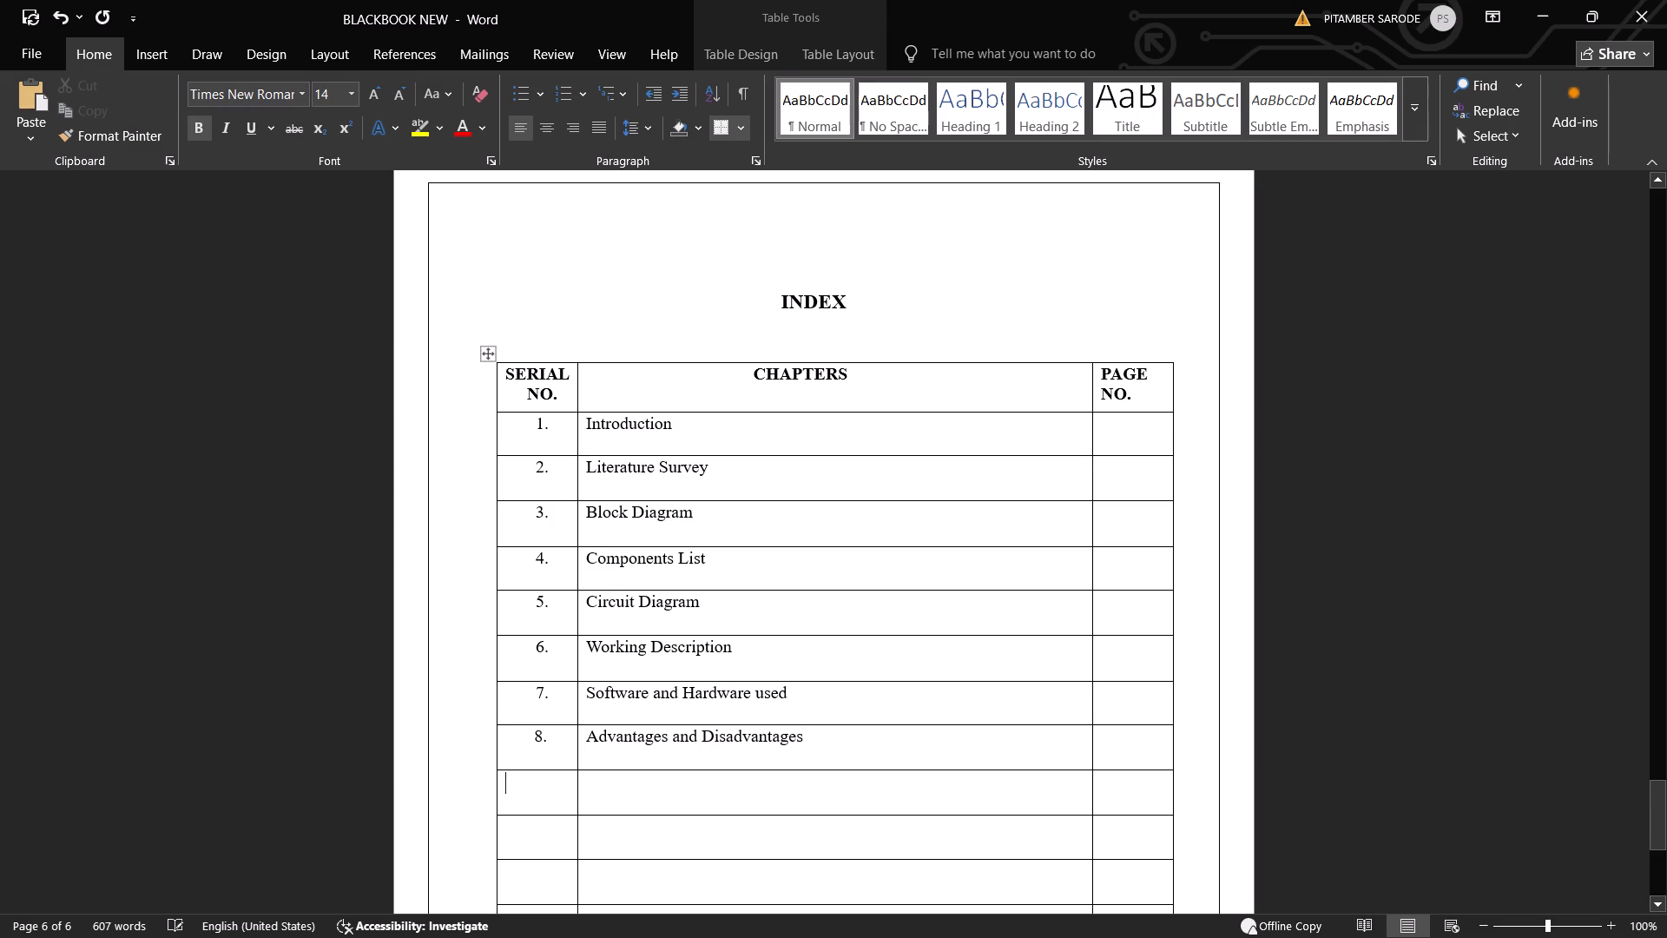
key("space")
key("space")
key("space")
key("space")
key("space")
key("9")
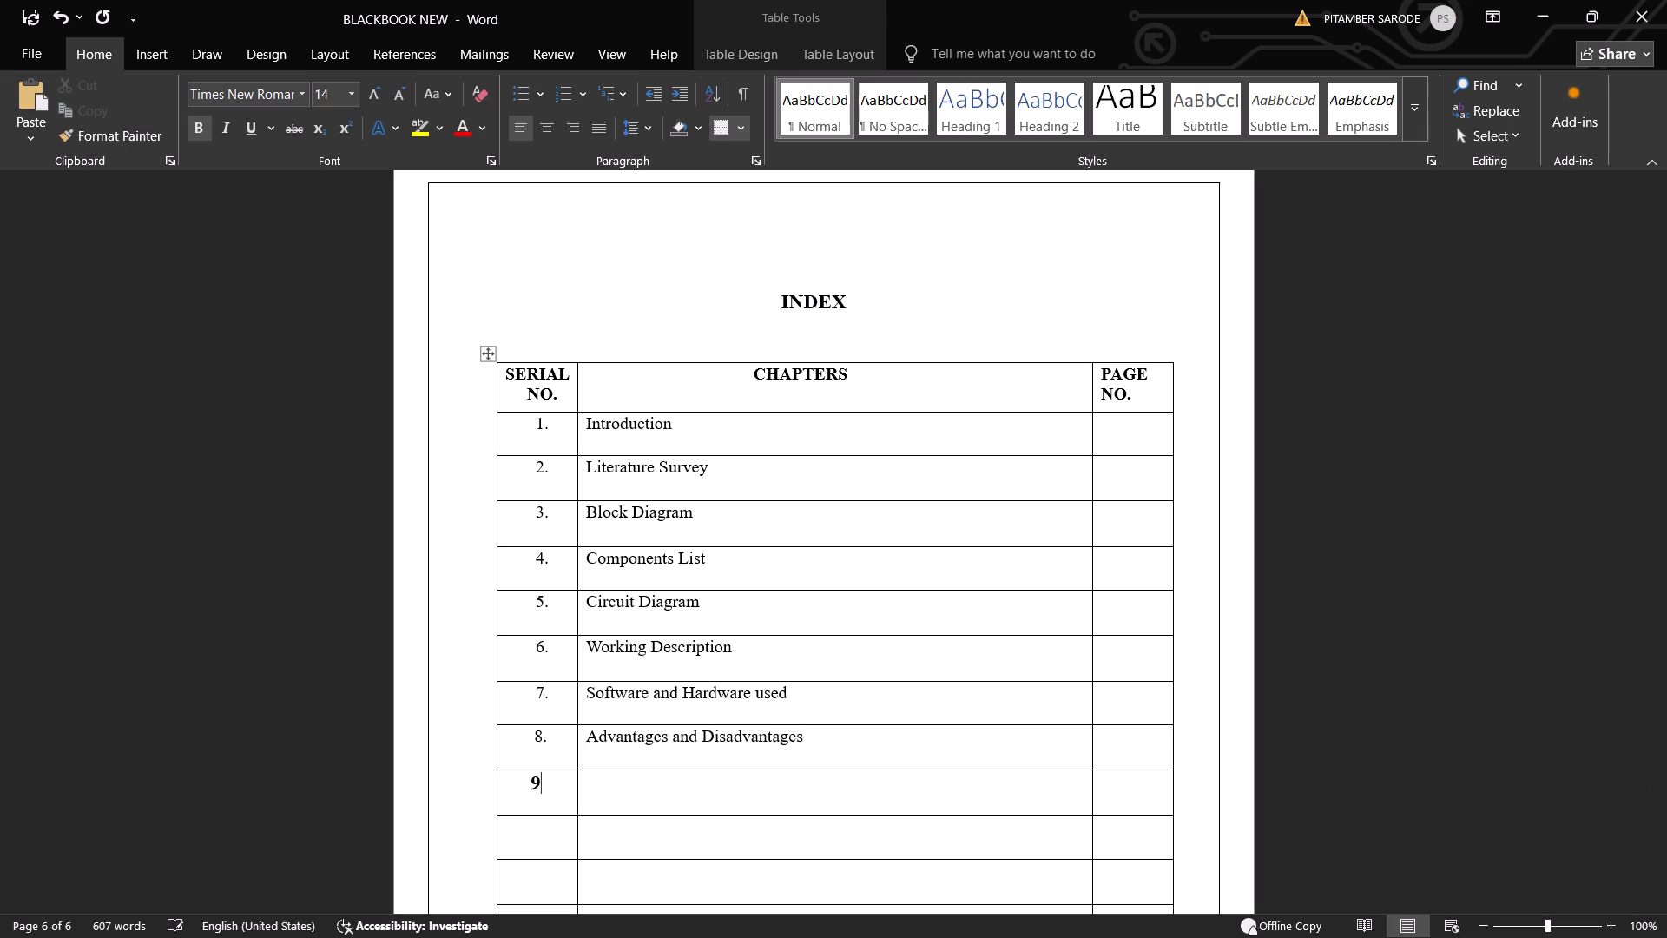
key("period")
key("BackSpace")
key("BackSpace")
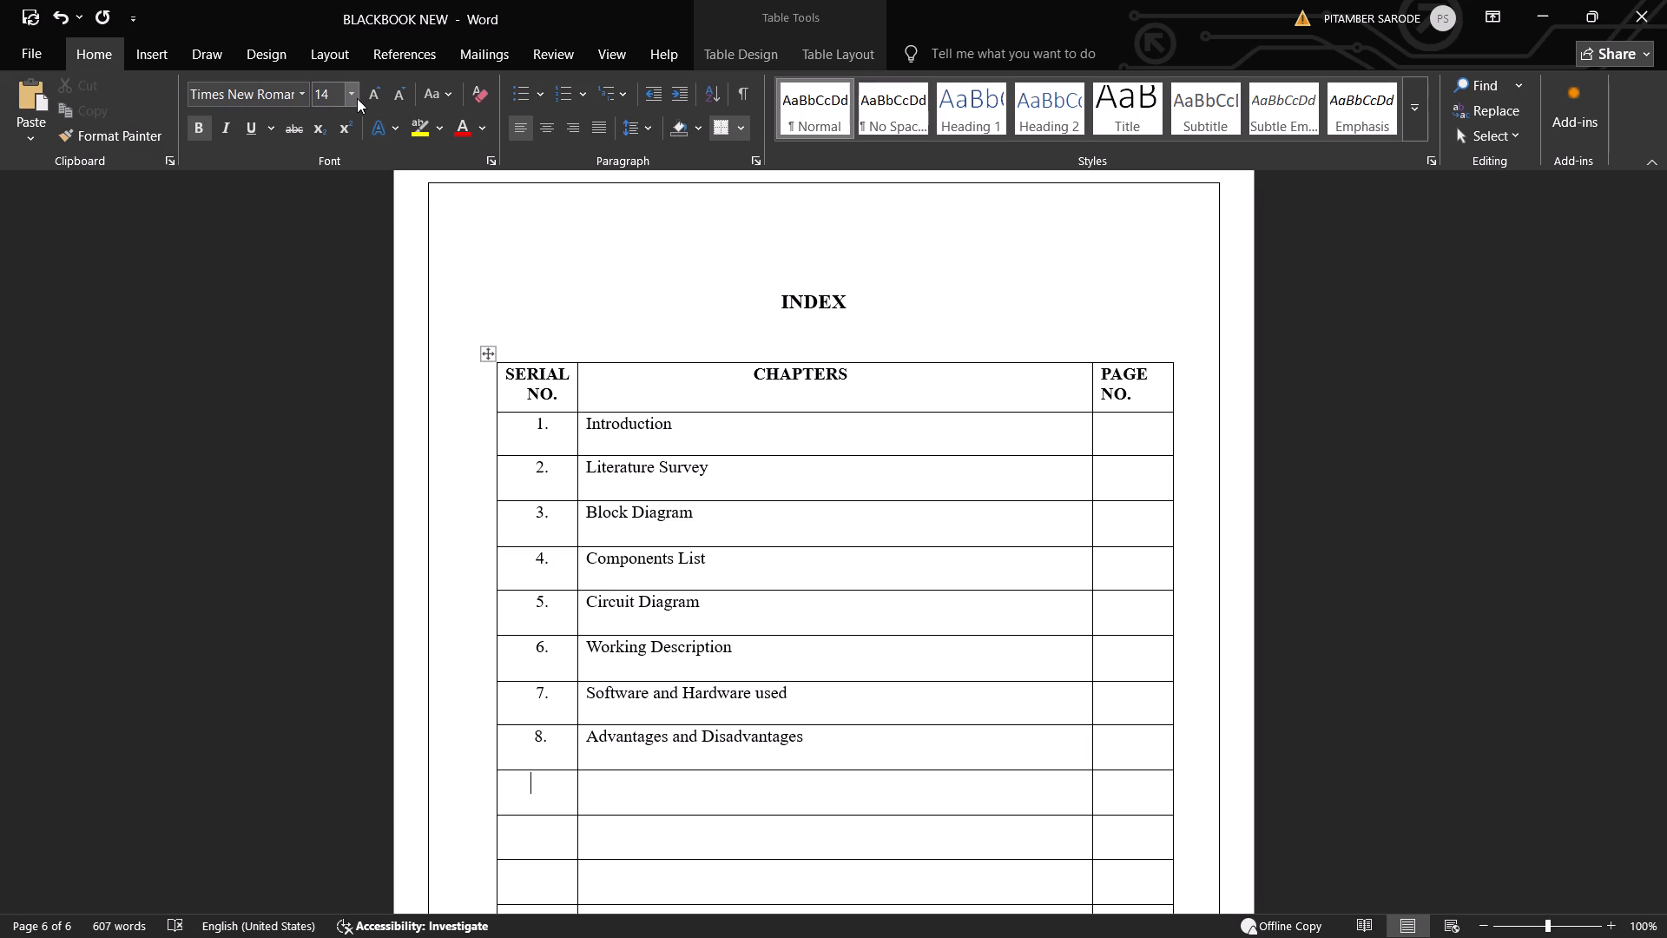
left_click(357, 98)
left_click(332, 202)
left_click(189, 129)
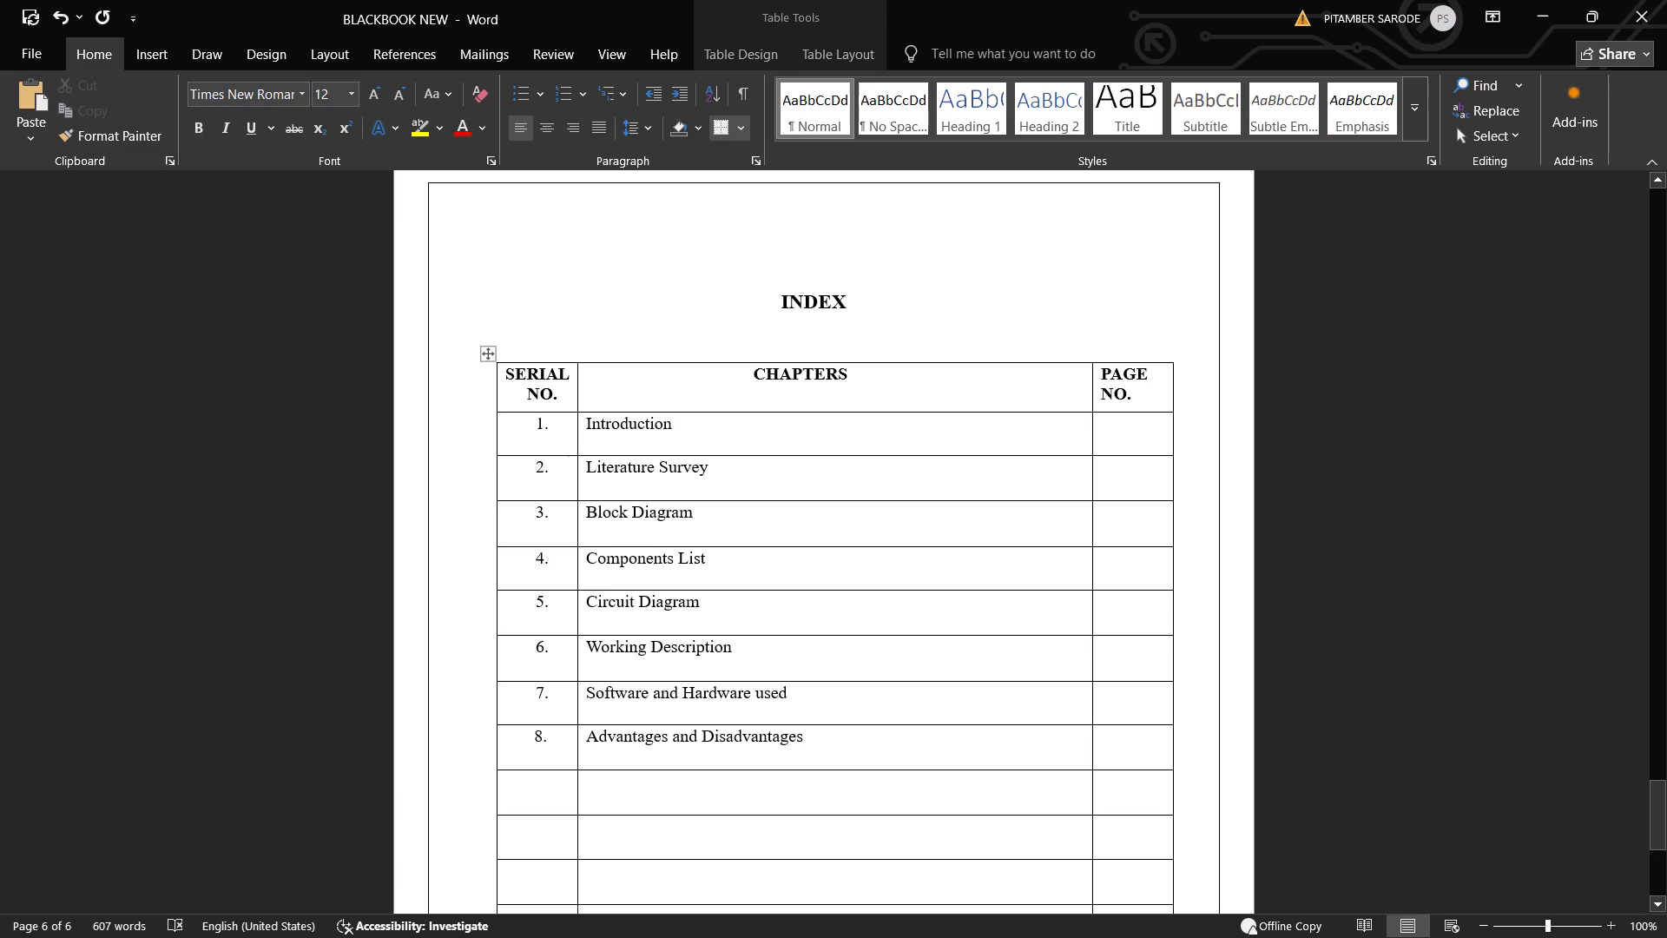
key("9")
key("period")
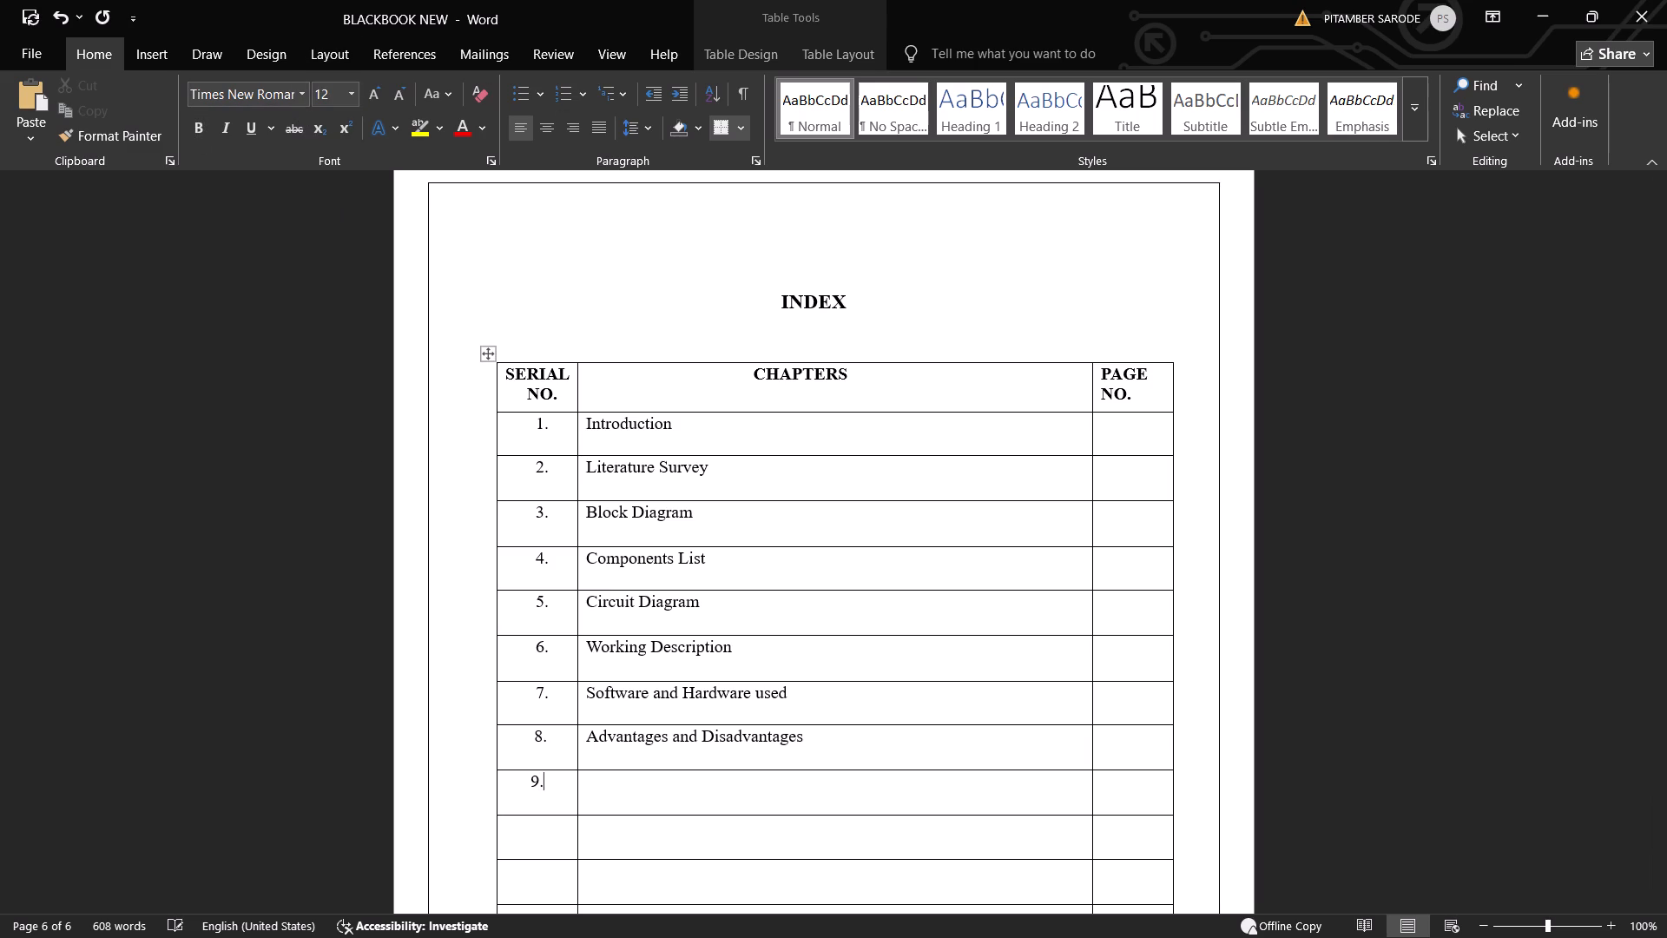
Enter "Application and Future scope" in the CHAPTERS cell beside serial number 9, in font size 12 and not bold.
key("Right")
left_click(348, 96)
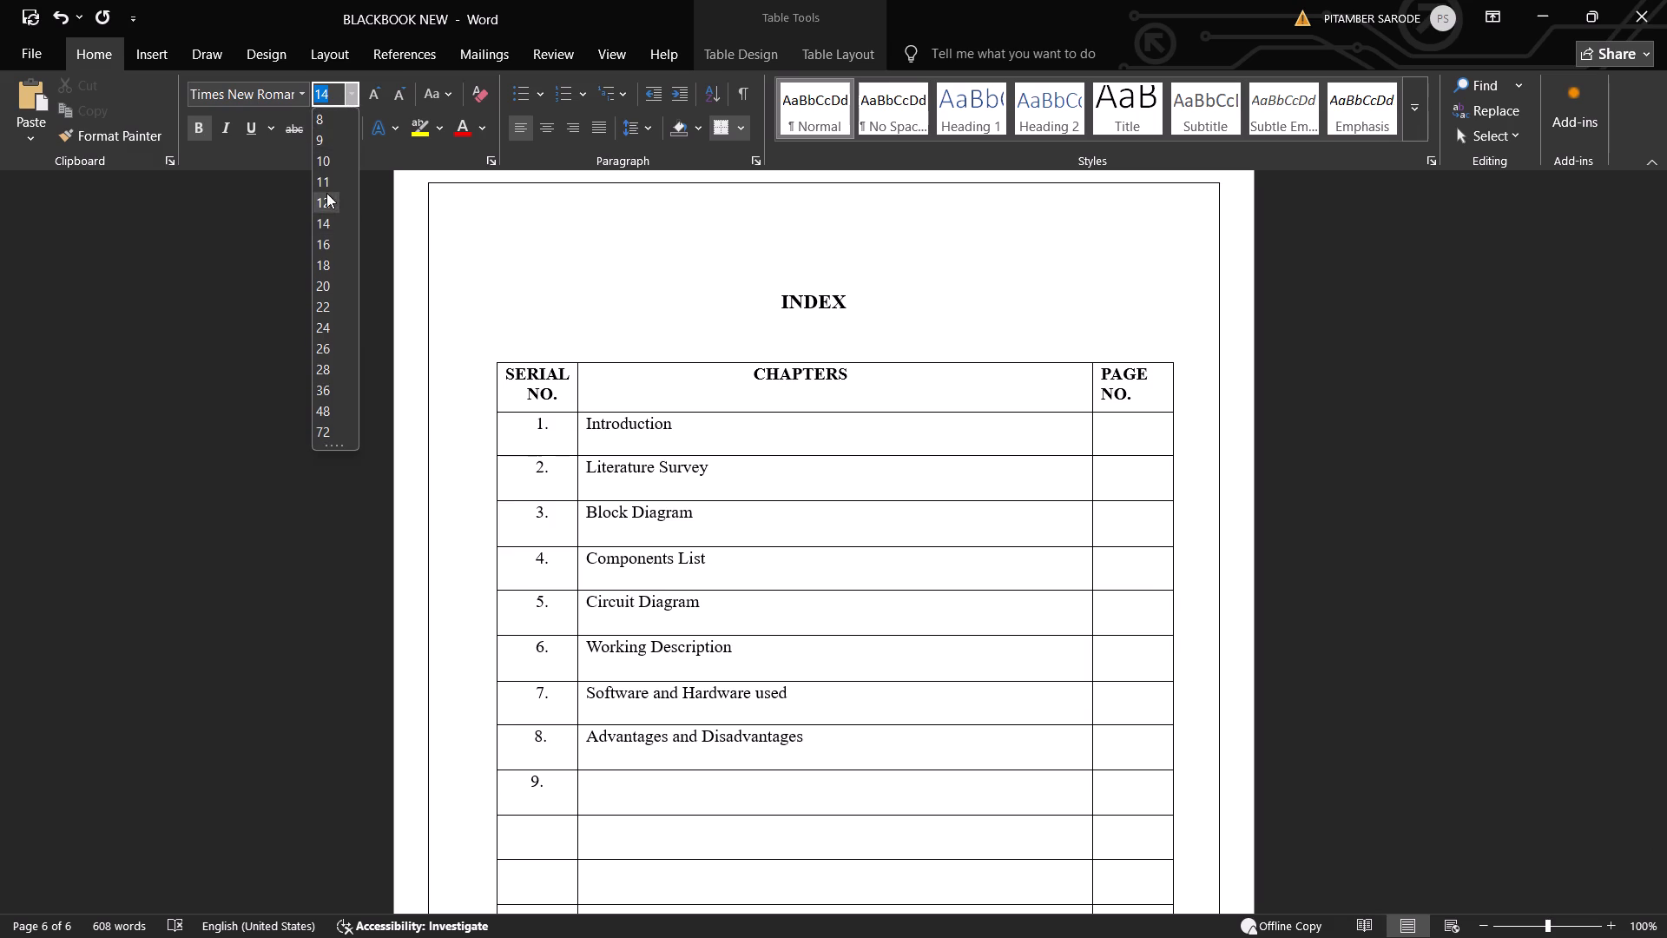
left_click(326, 195)
left_click(197, 129)
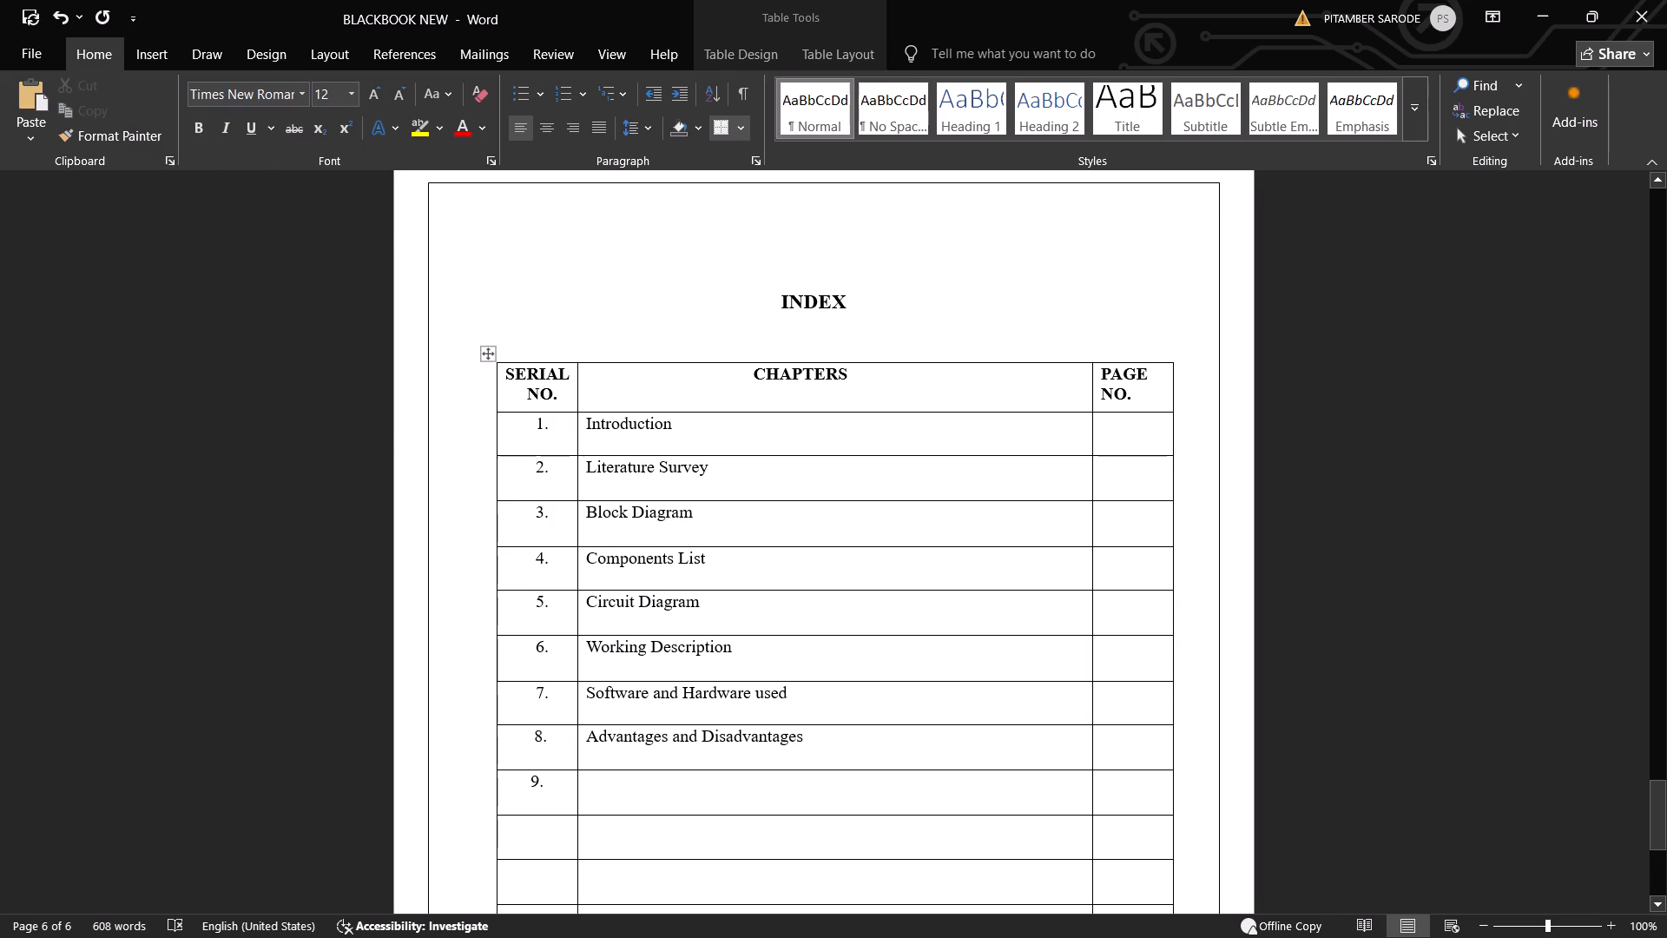
type("pplication")
key("space")
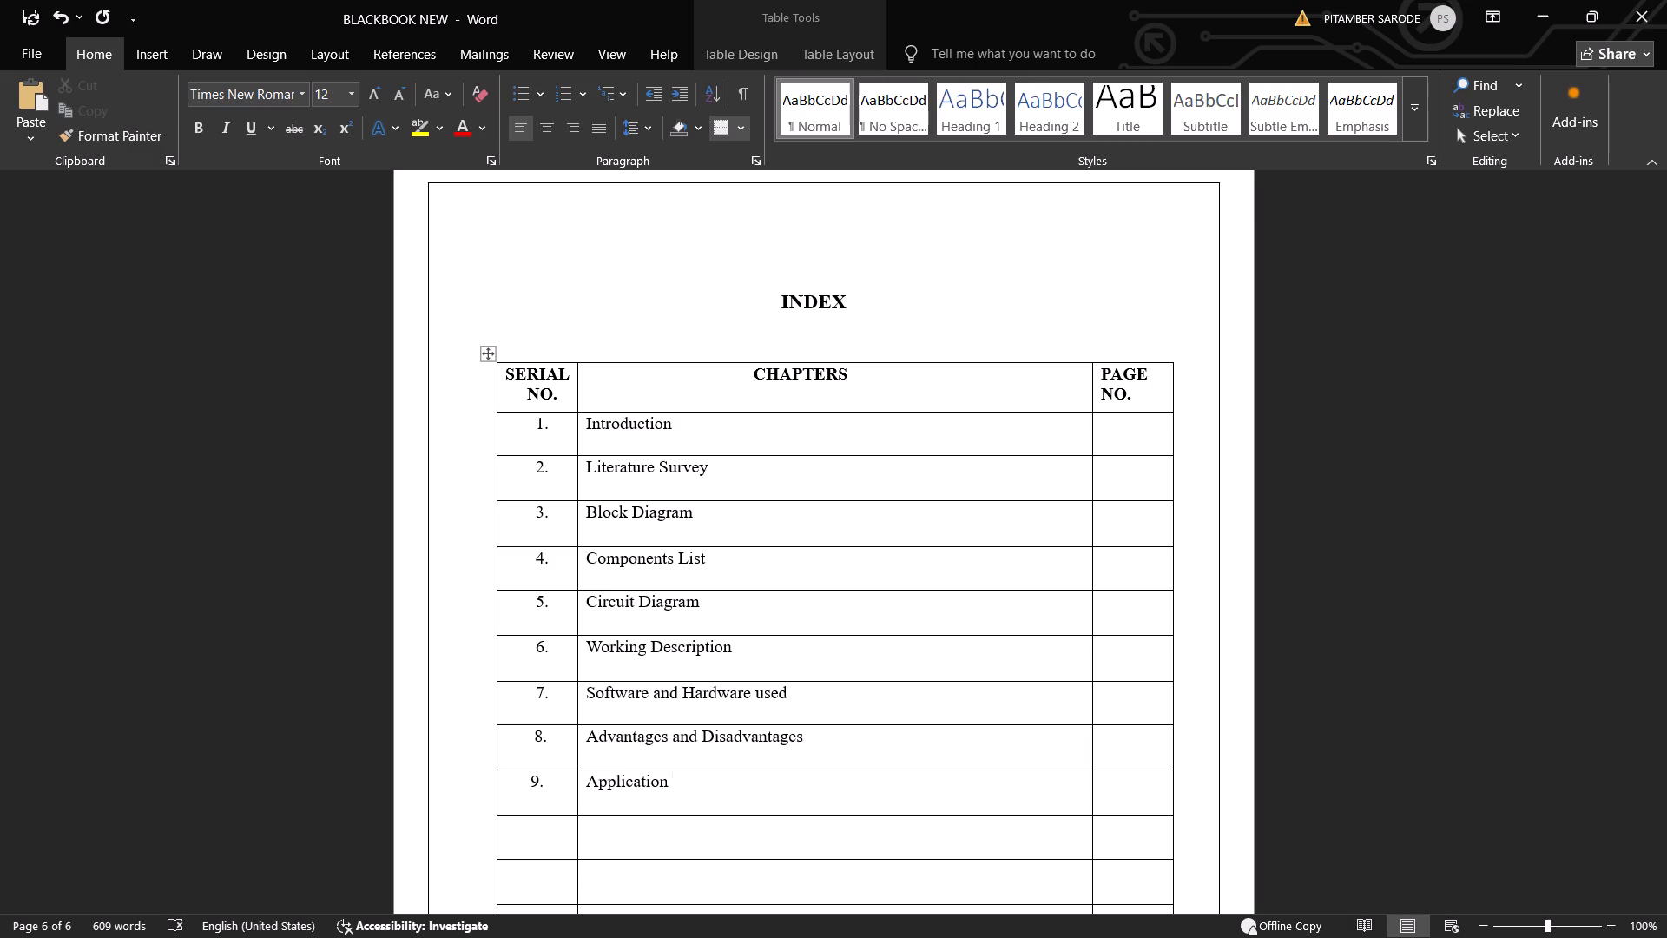
type("and")
key("space")
type("utu")
type("re")
key("space")
type("scope")
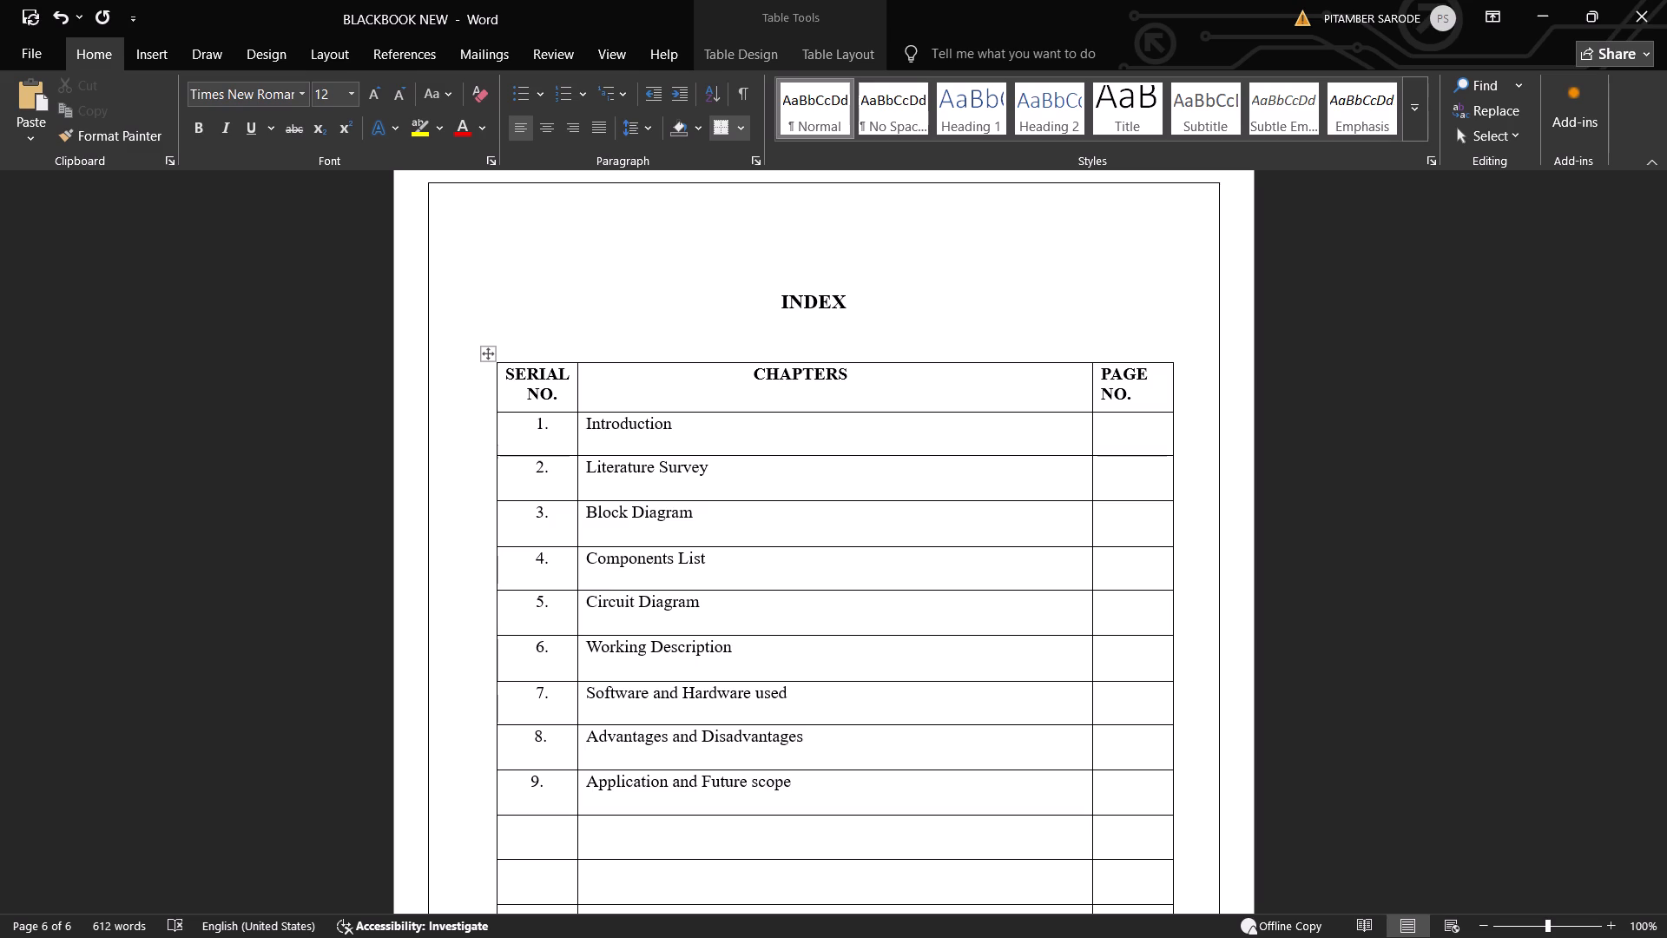
Indent the empty tenth cell under SERIAL NO. with six spaces.
left_click(531, 834)
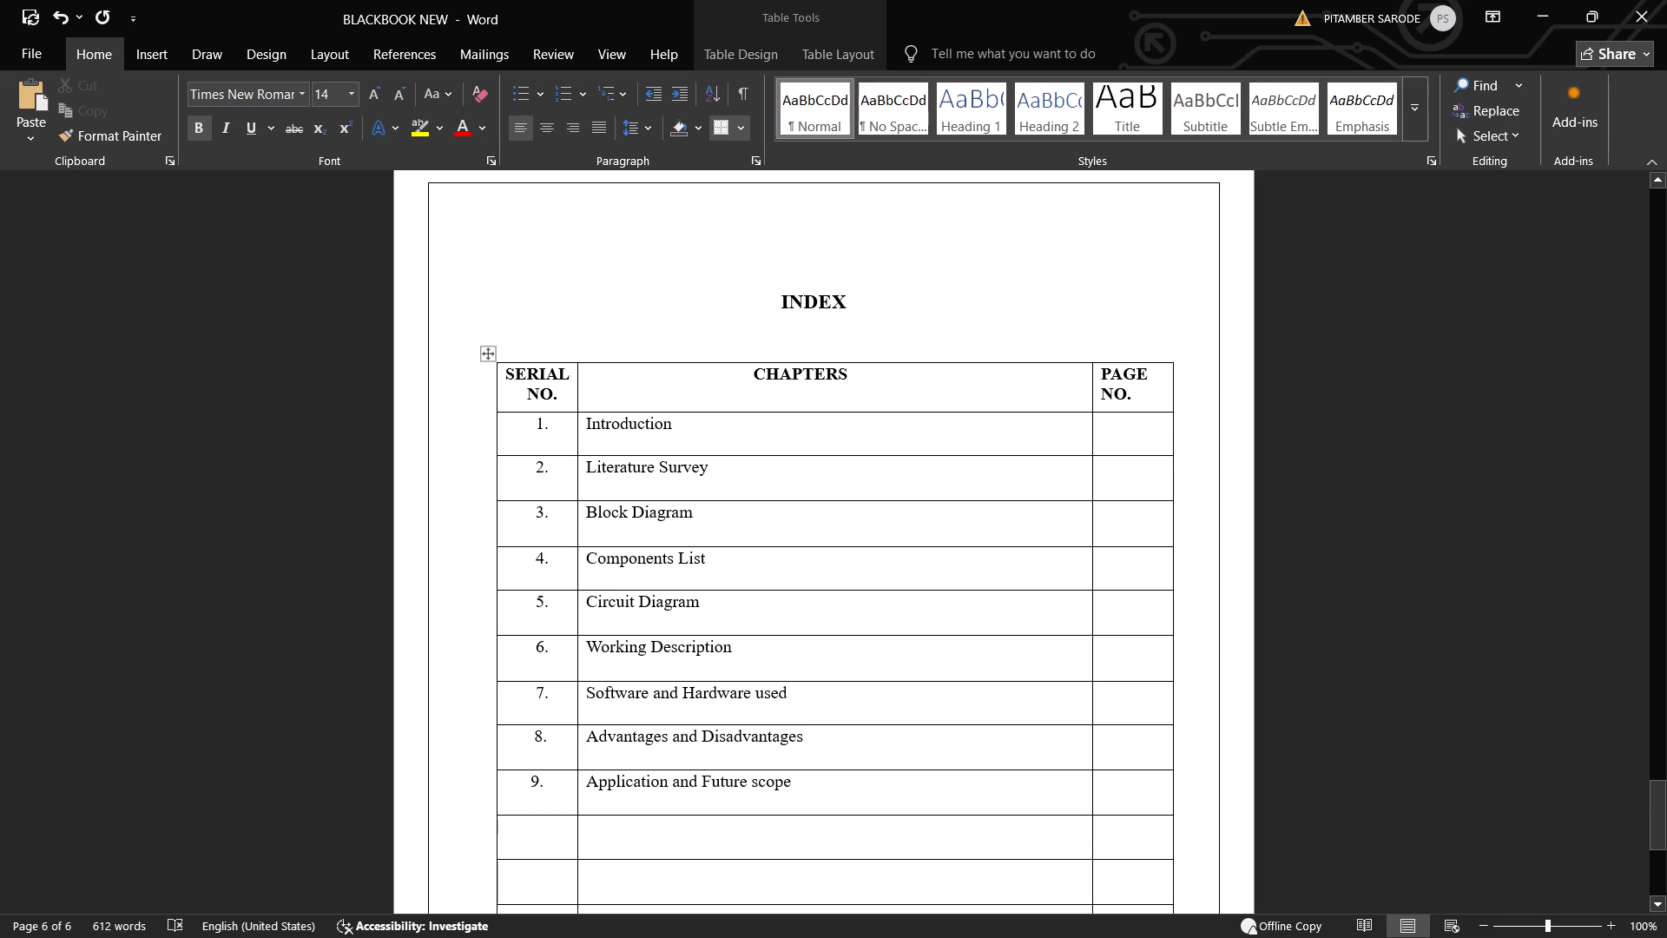
key("Return")
key("BackSpace")
key("space")
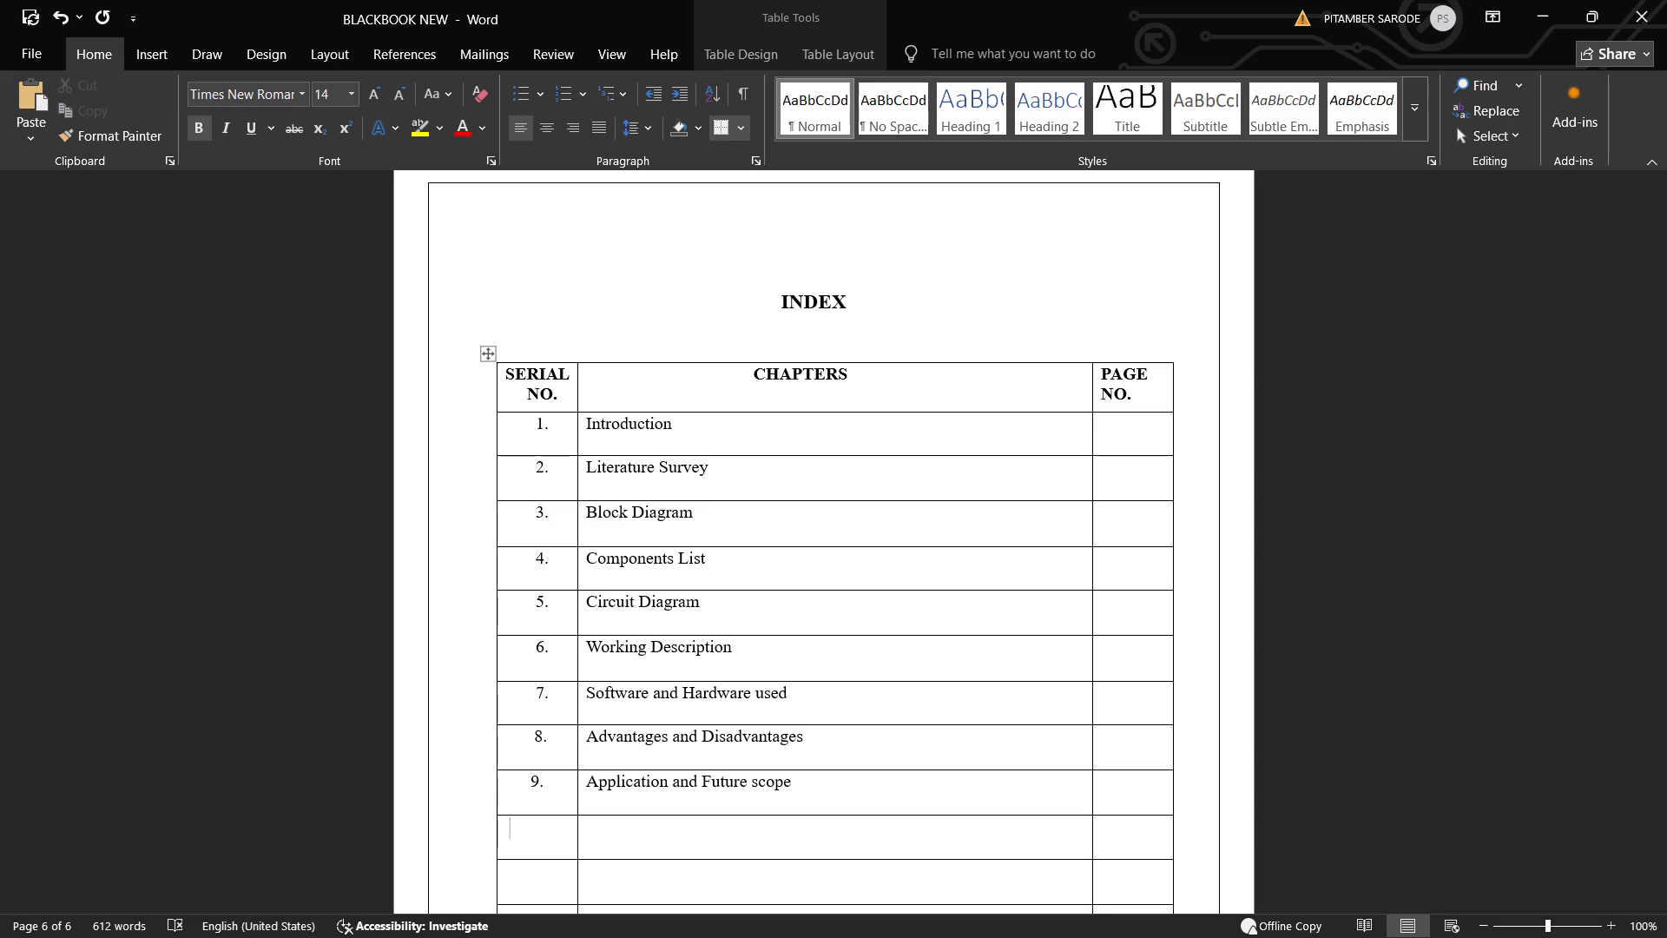
key("space")
key("space")
key("space")
key("space")
key("space")
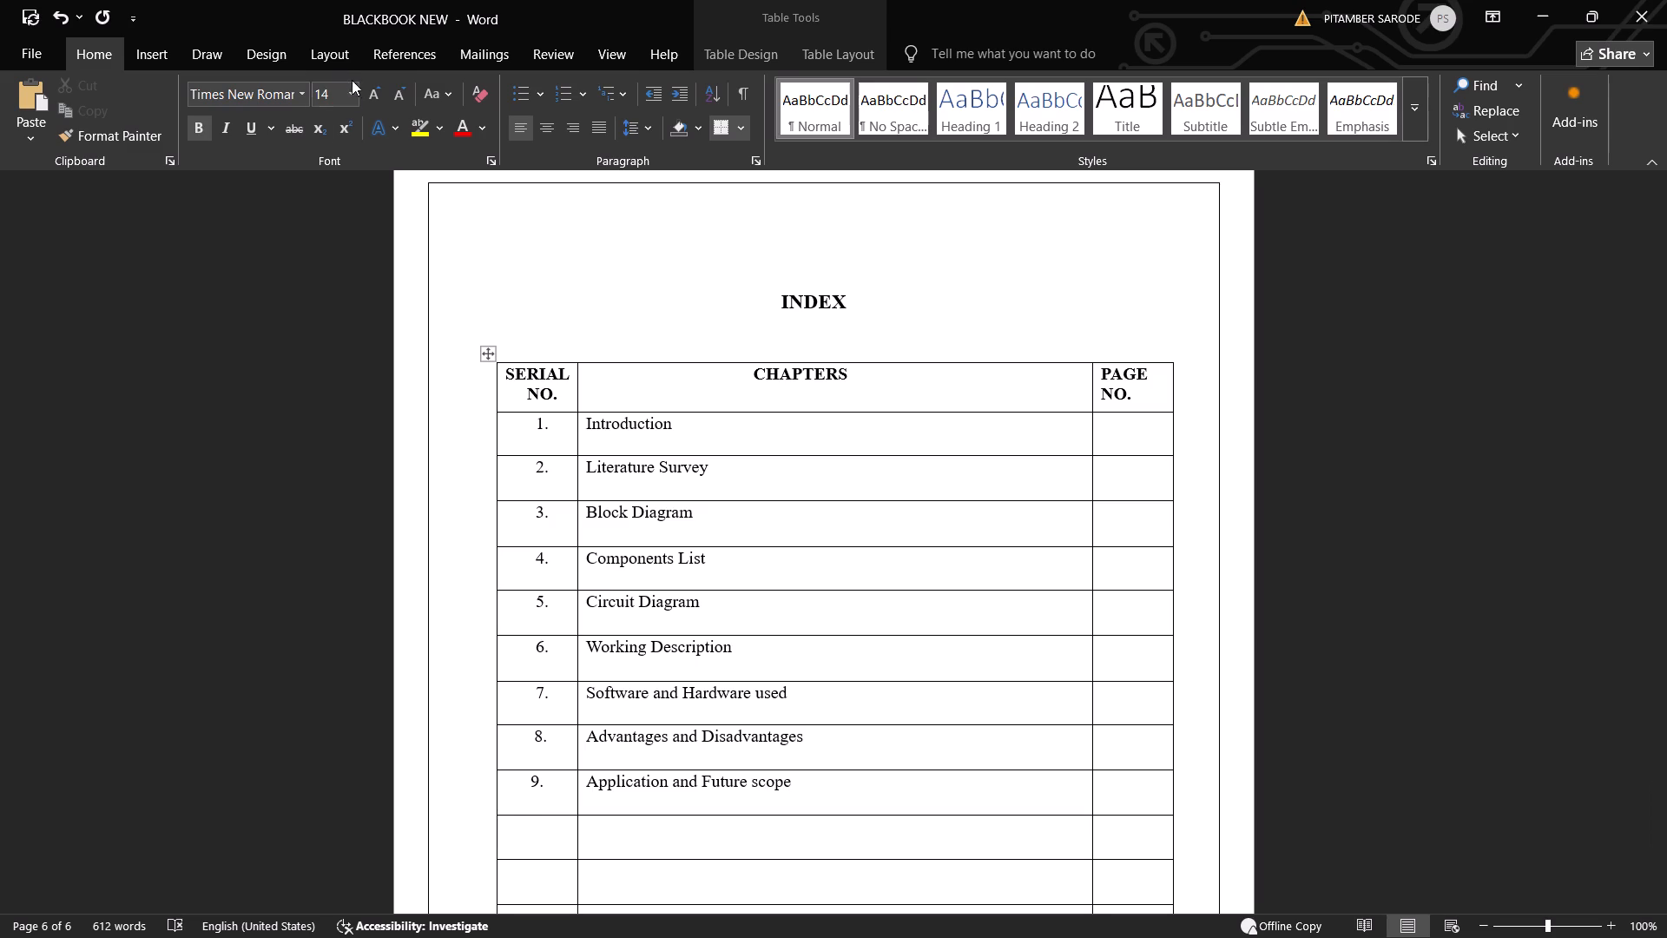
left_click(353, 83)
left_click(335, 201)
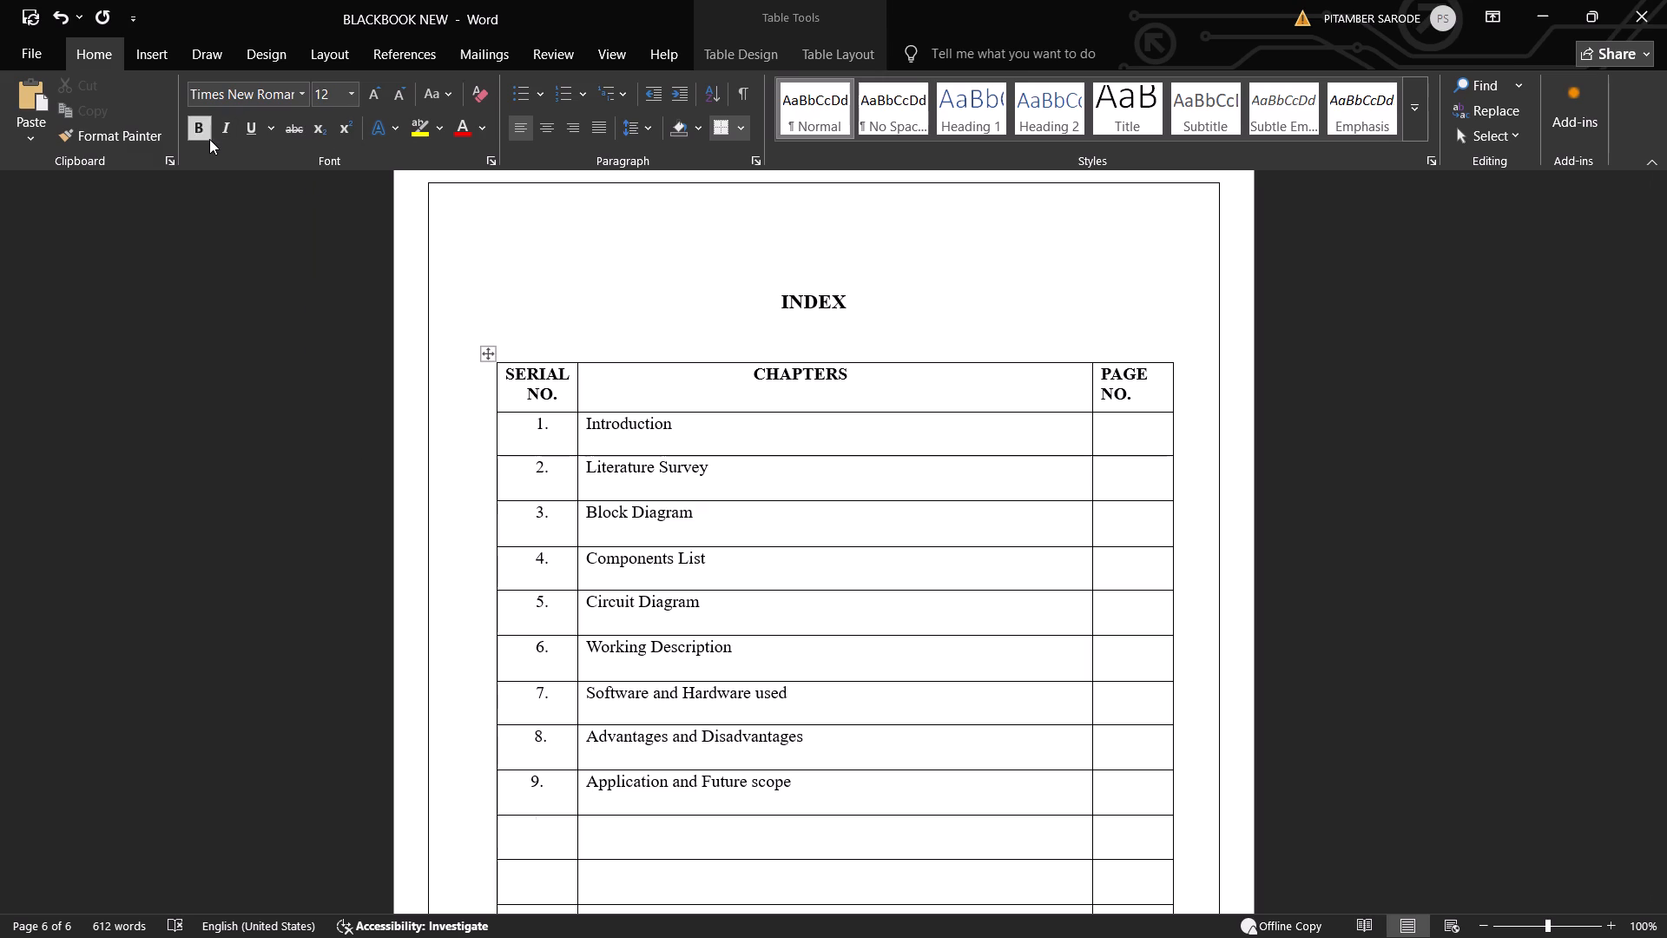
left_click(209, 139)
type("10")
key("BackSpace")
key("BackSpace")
Enter "10." in the tenth SERIAL NO. cell in font size 12, not bold, trimming the leading spaces to align it with "9.".
key("BackSpace")
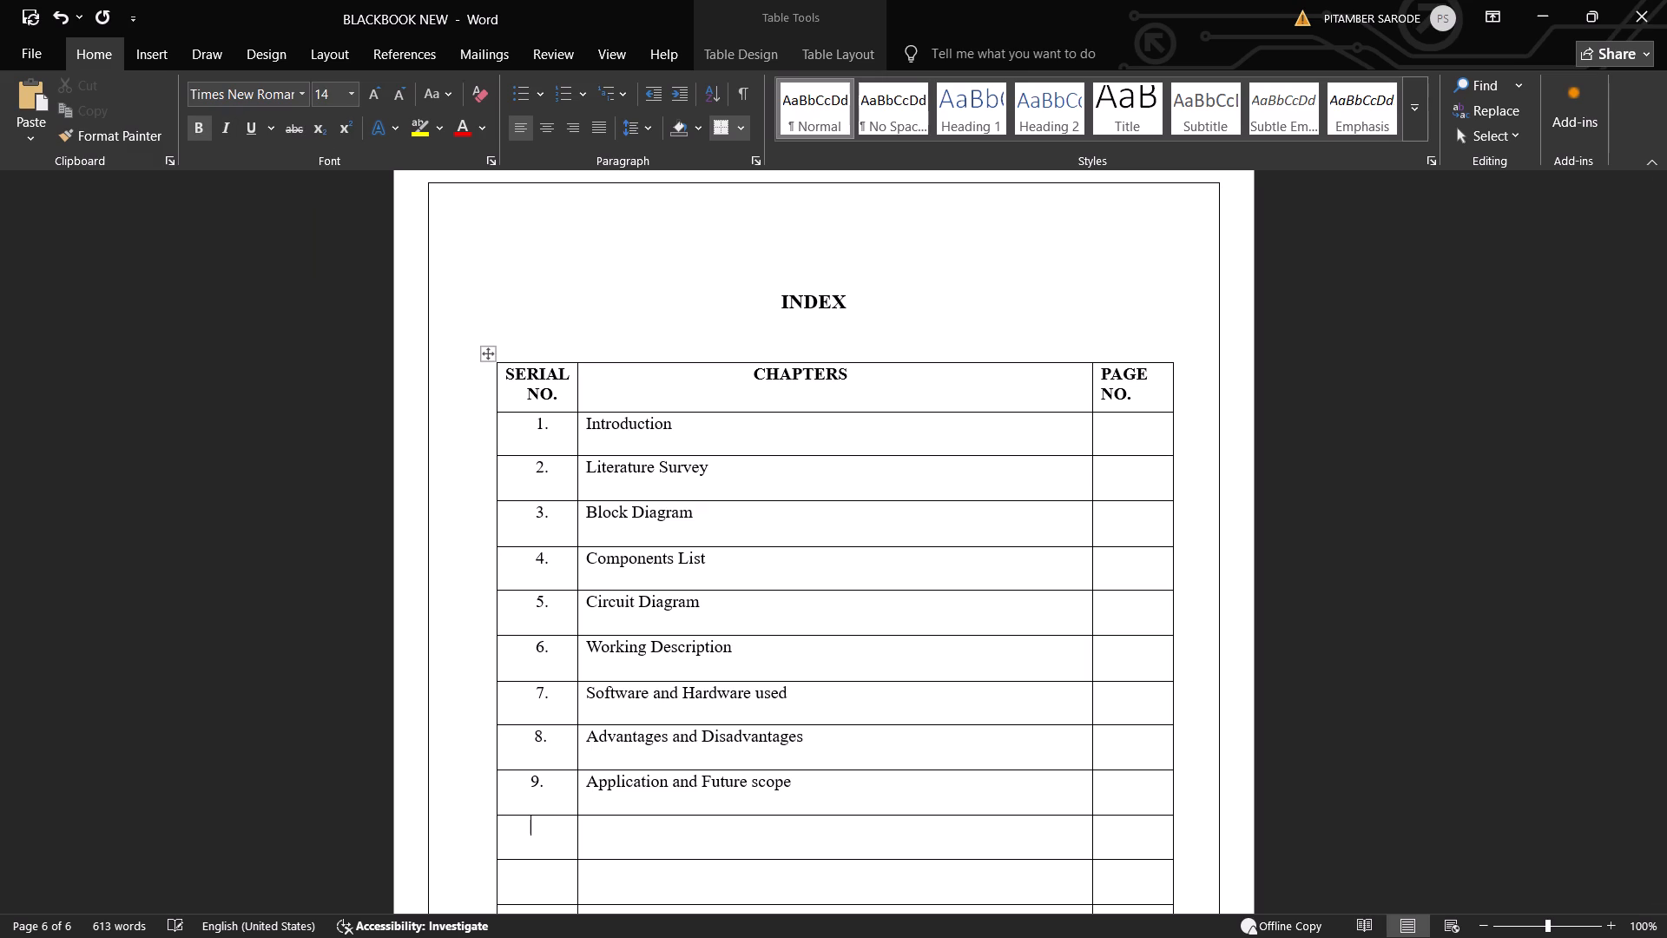
type("10.3")
key("BackSpace")
key("BackSpace")
key("BackSpace")
key("BackSpace")
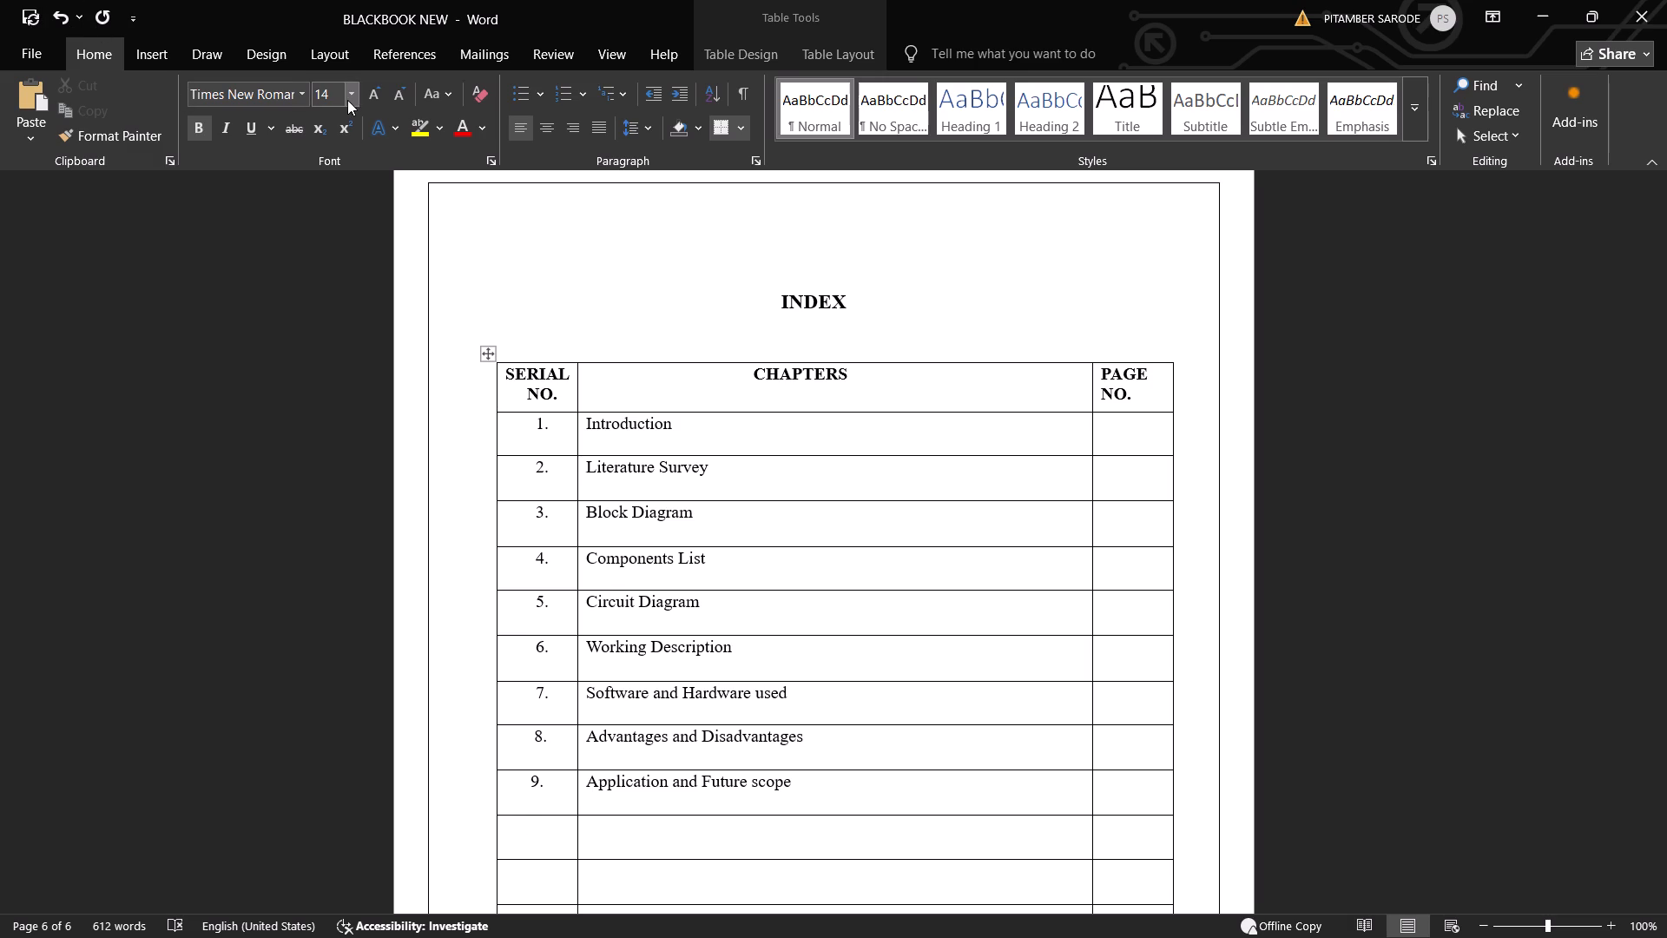
left_click(348, 100)
left_click(315, 203)
left_click(194, 123)
type("10.")
key("Right")
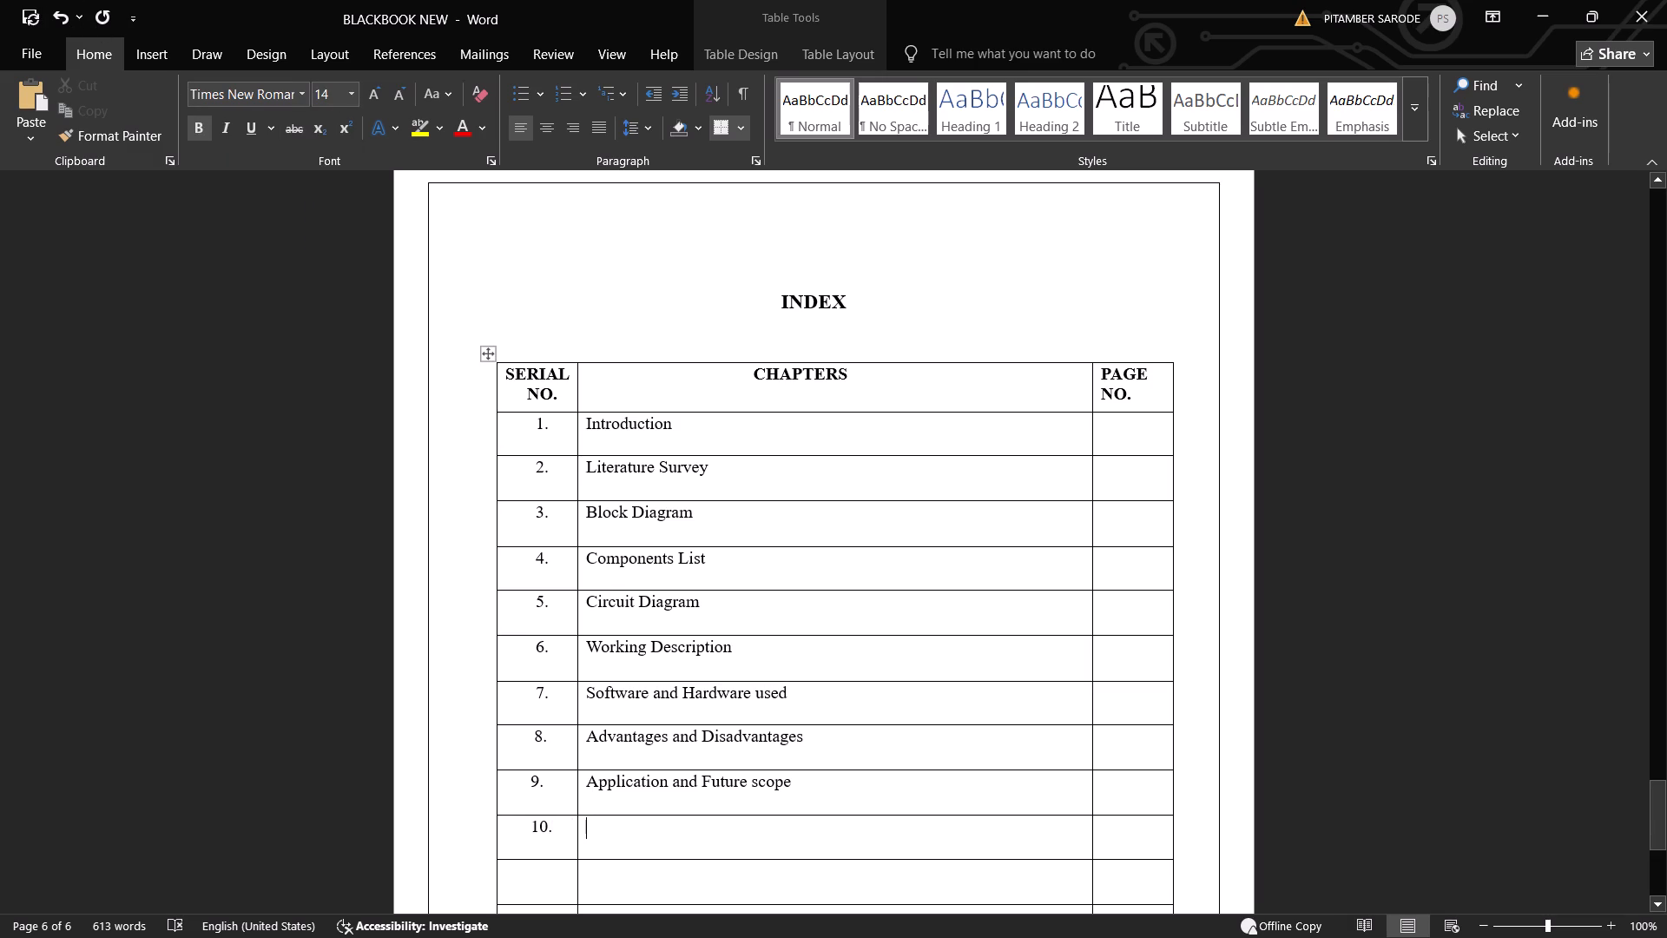
left_click(530, 824)
key("BackSpace")
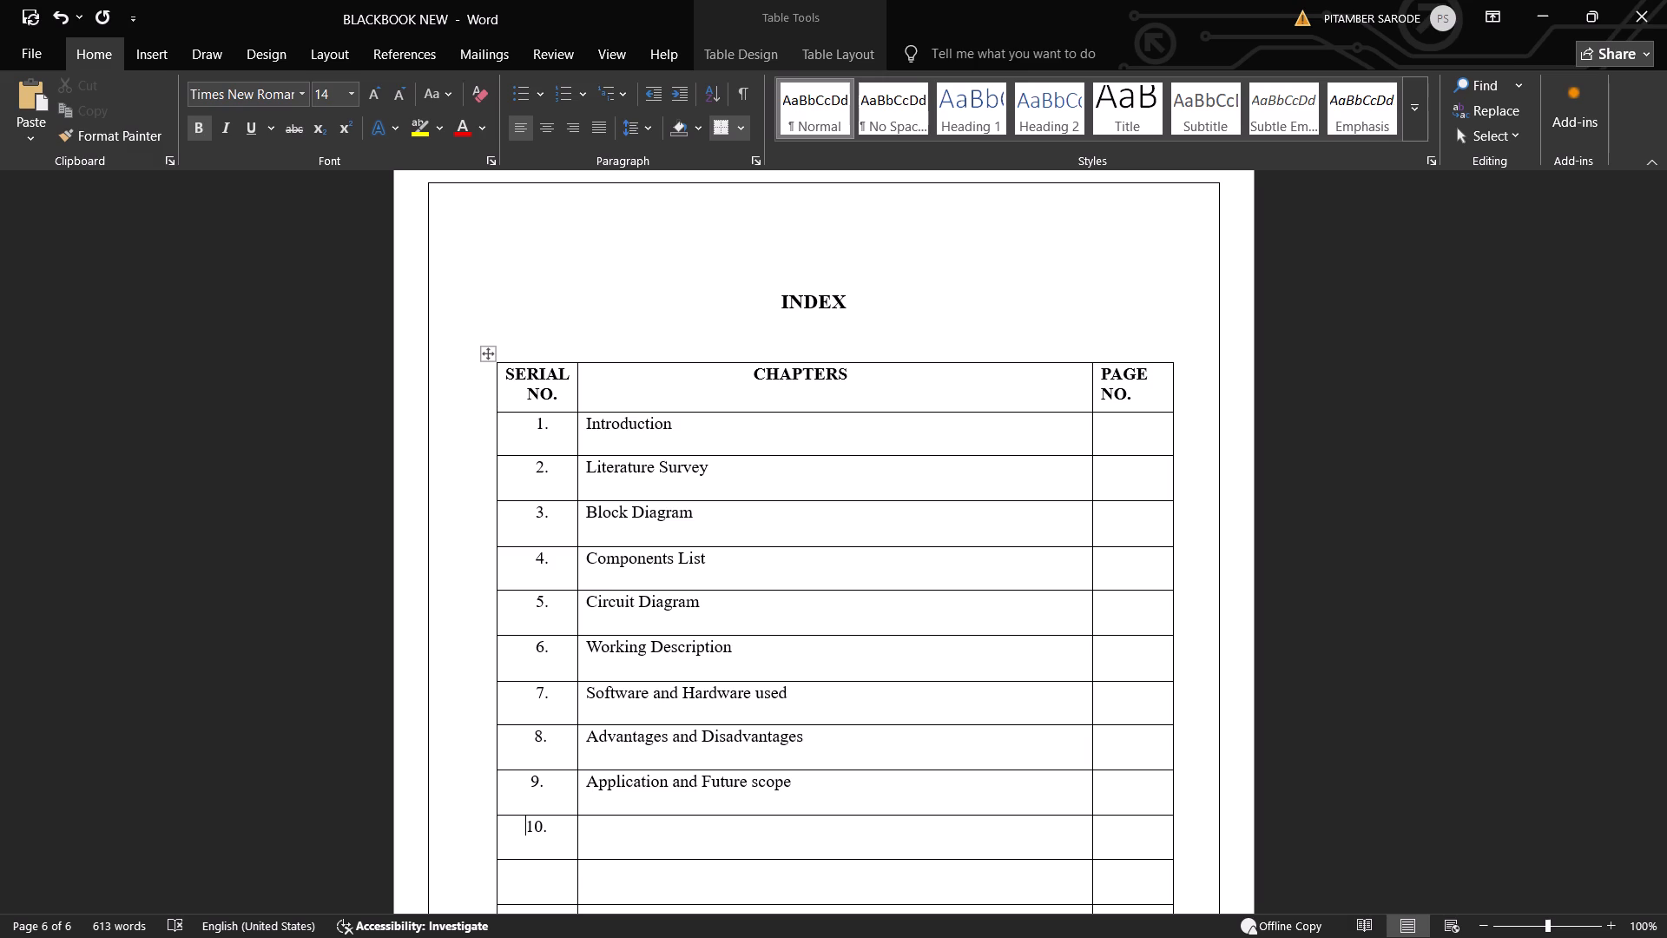
Enter "Conclusion" in the CHAPTERS cell beside serial number 10, in font size 12 and not bold.
left_click(637, 832)
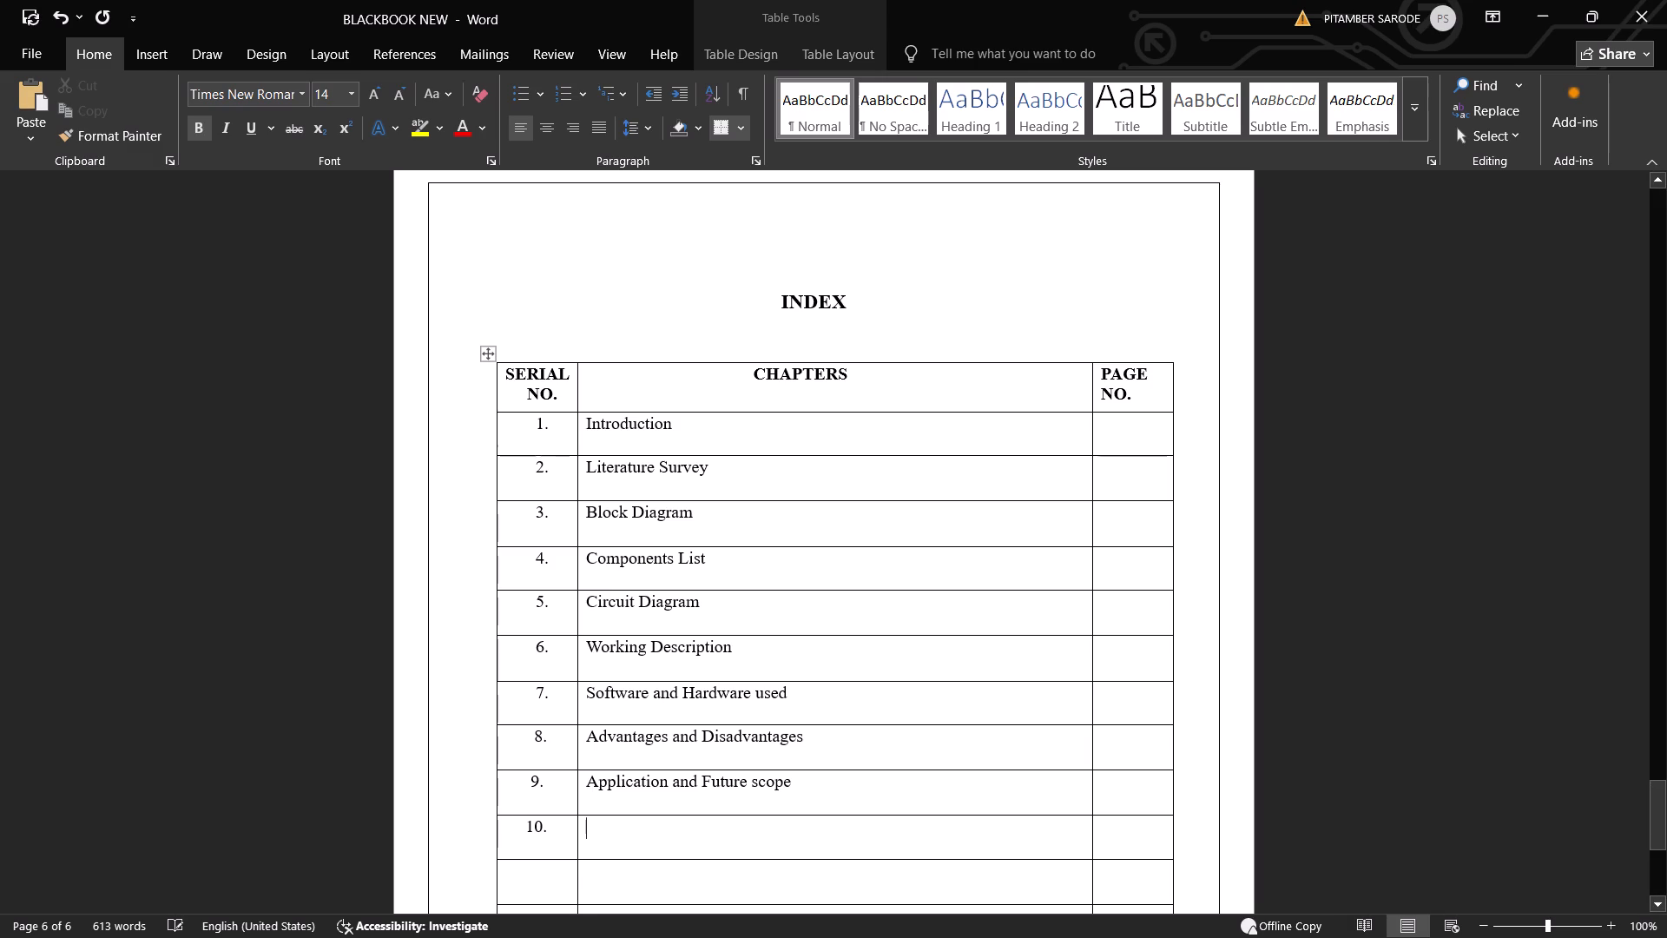
left_click(345, 88)
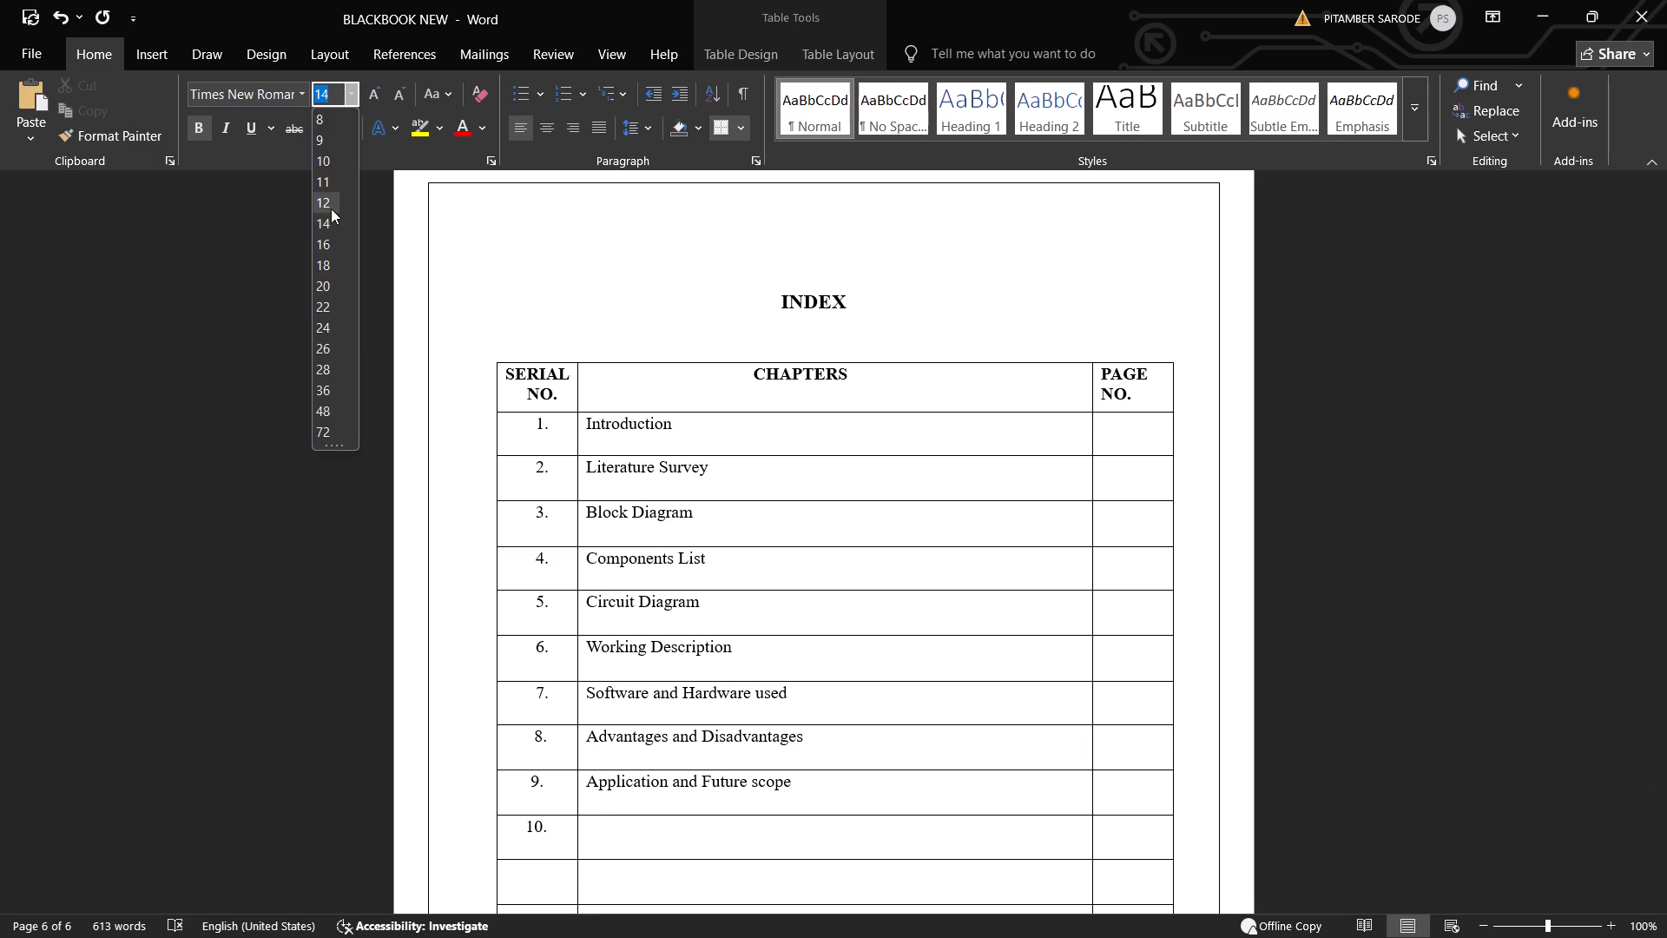
left_click(329, 204)
left_click(191, 130)
left_click(644, 831)
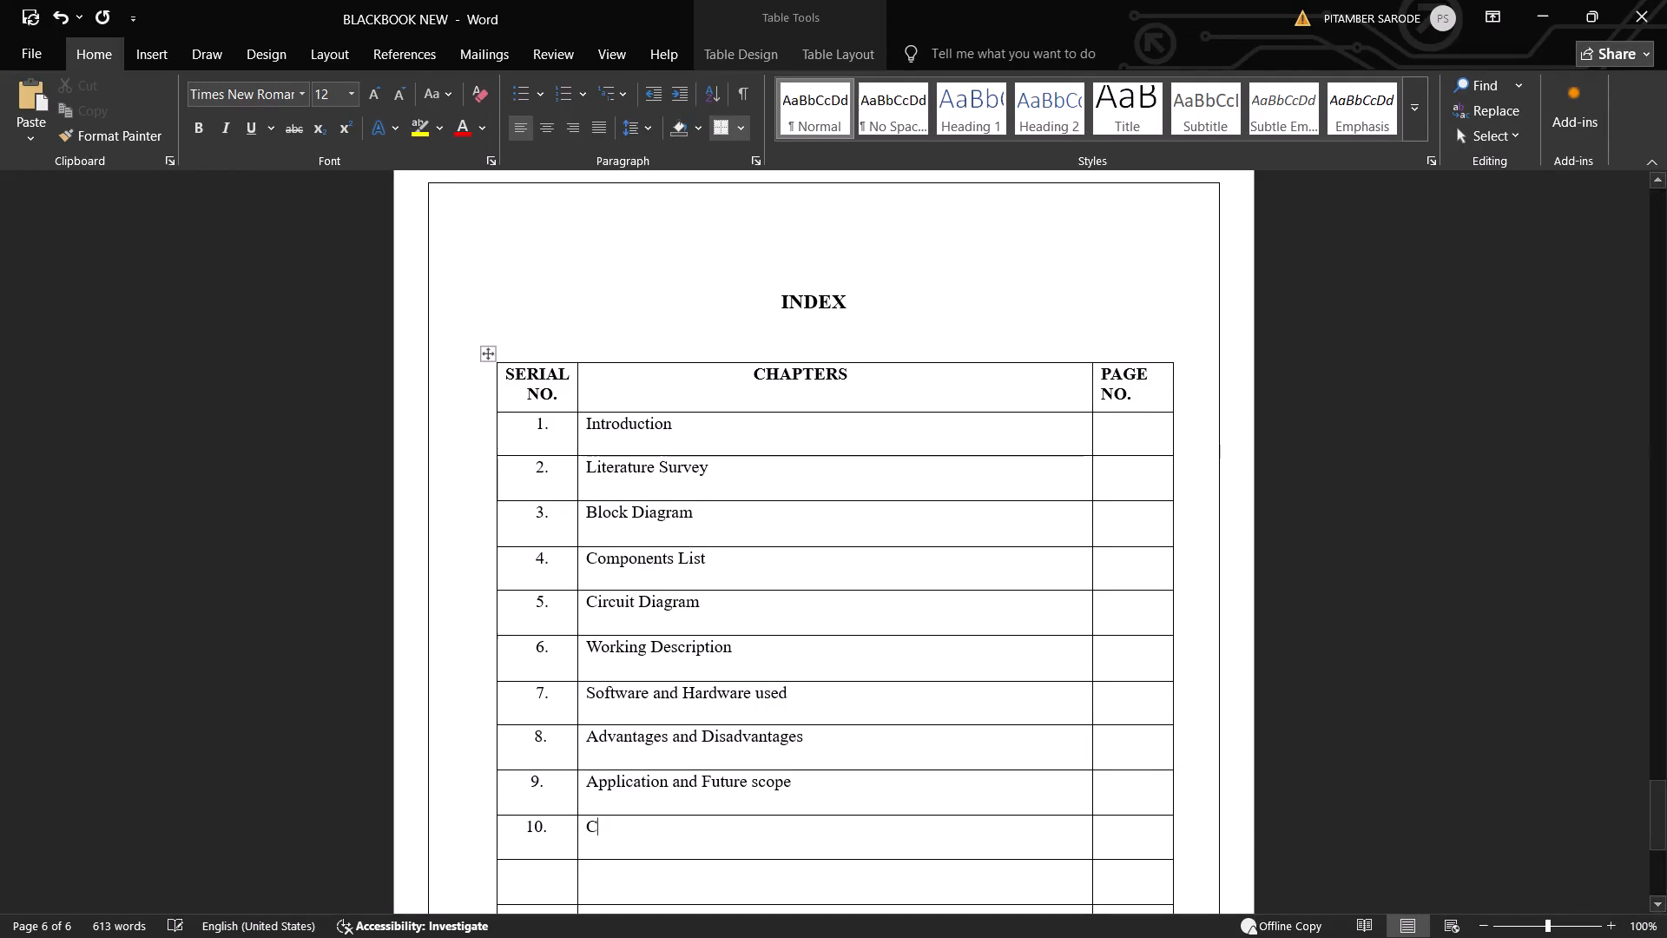
type("onclusion")
Indent the empty eleventh cell under SERIAL NO. with spaces.
scroll(642, 831, "down", 4)
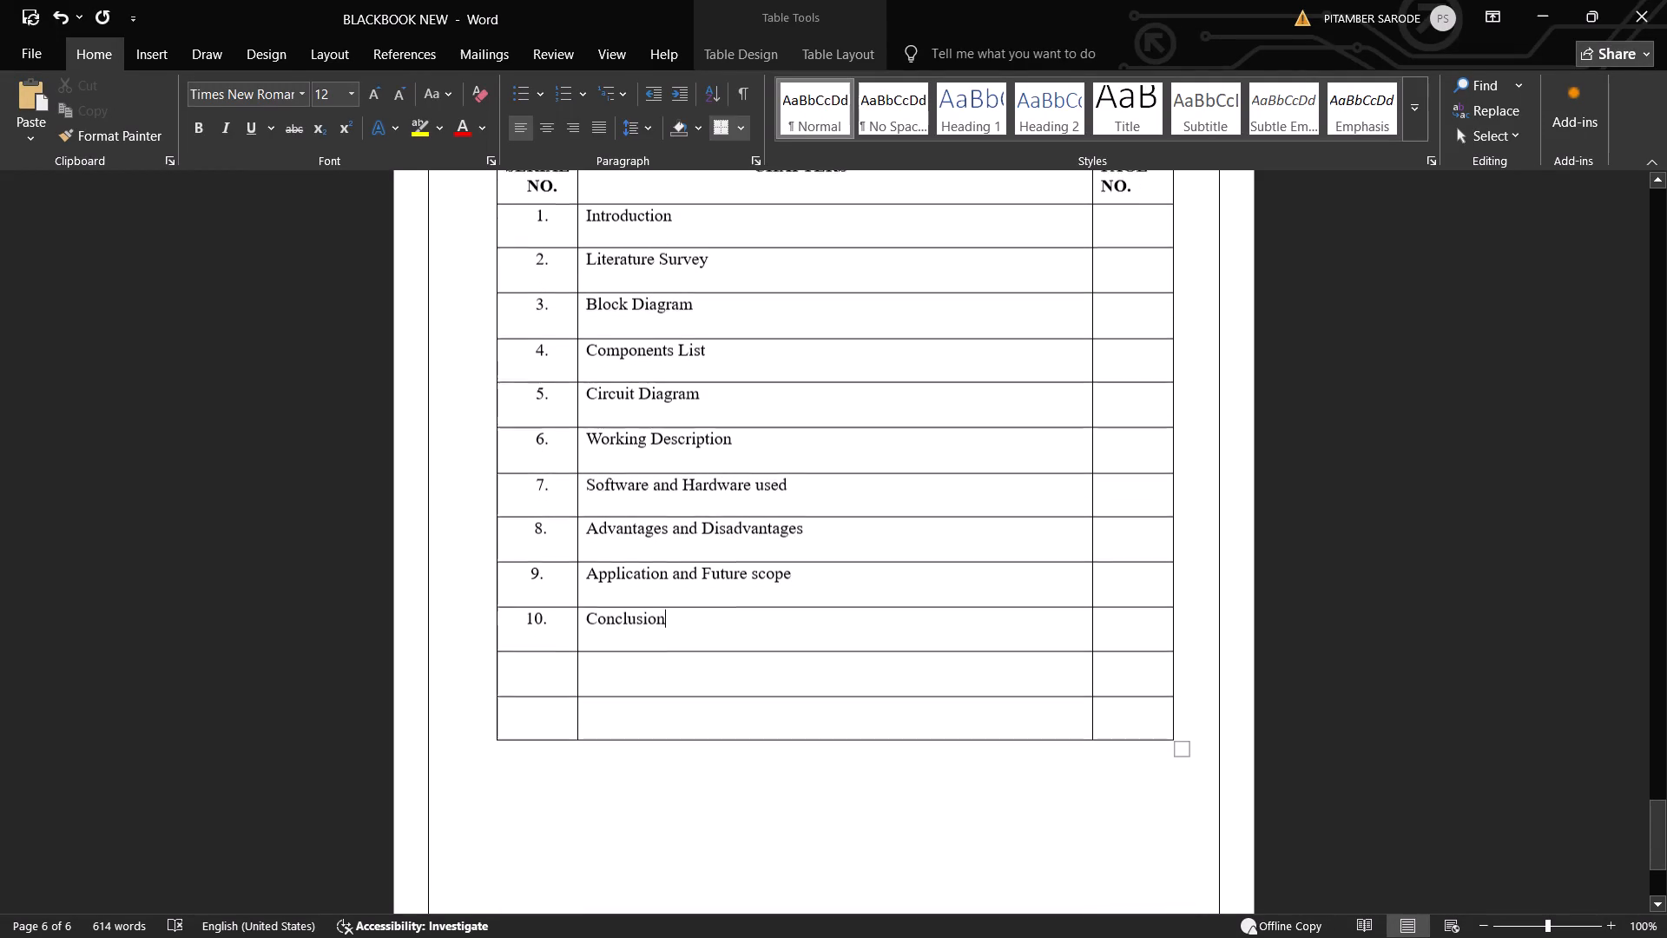
left_click(537, 685)
key("space")
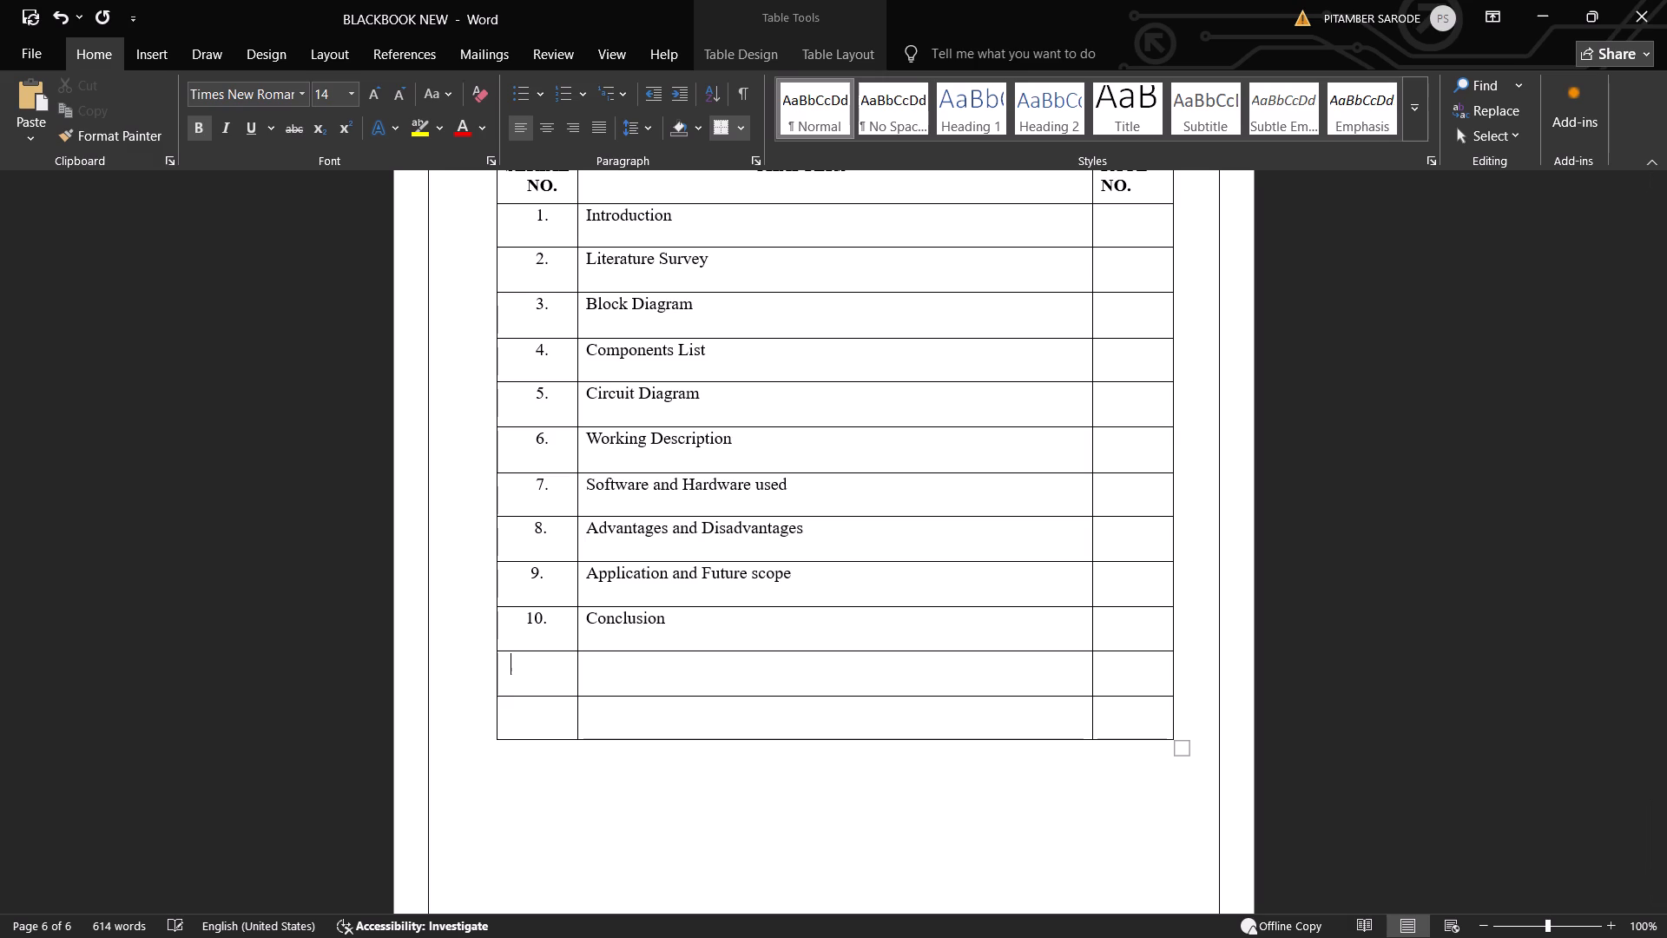
key("space")
key("BackSpace")
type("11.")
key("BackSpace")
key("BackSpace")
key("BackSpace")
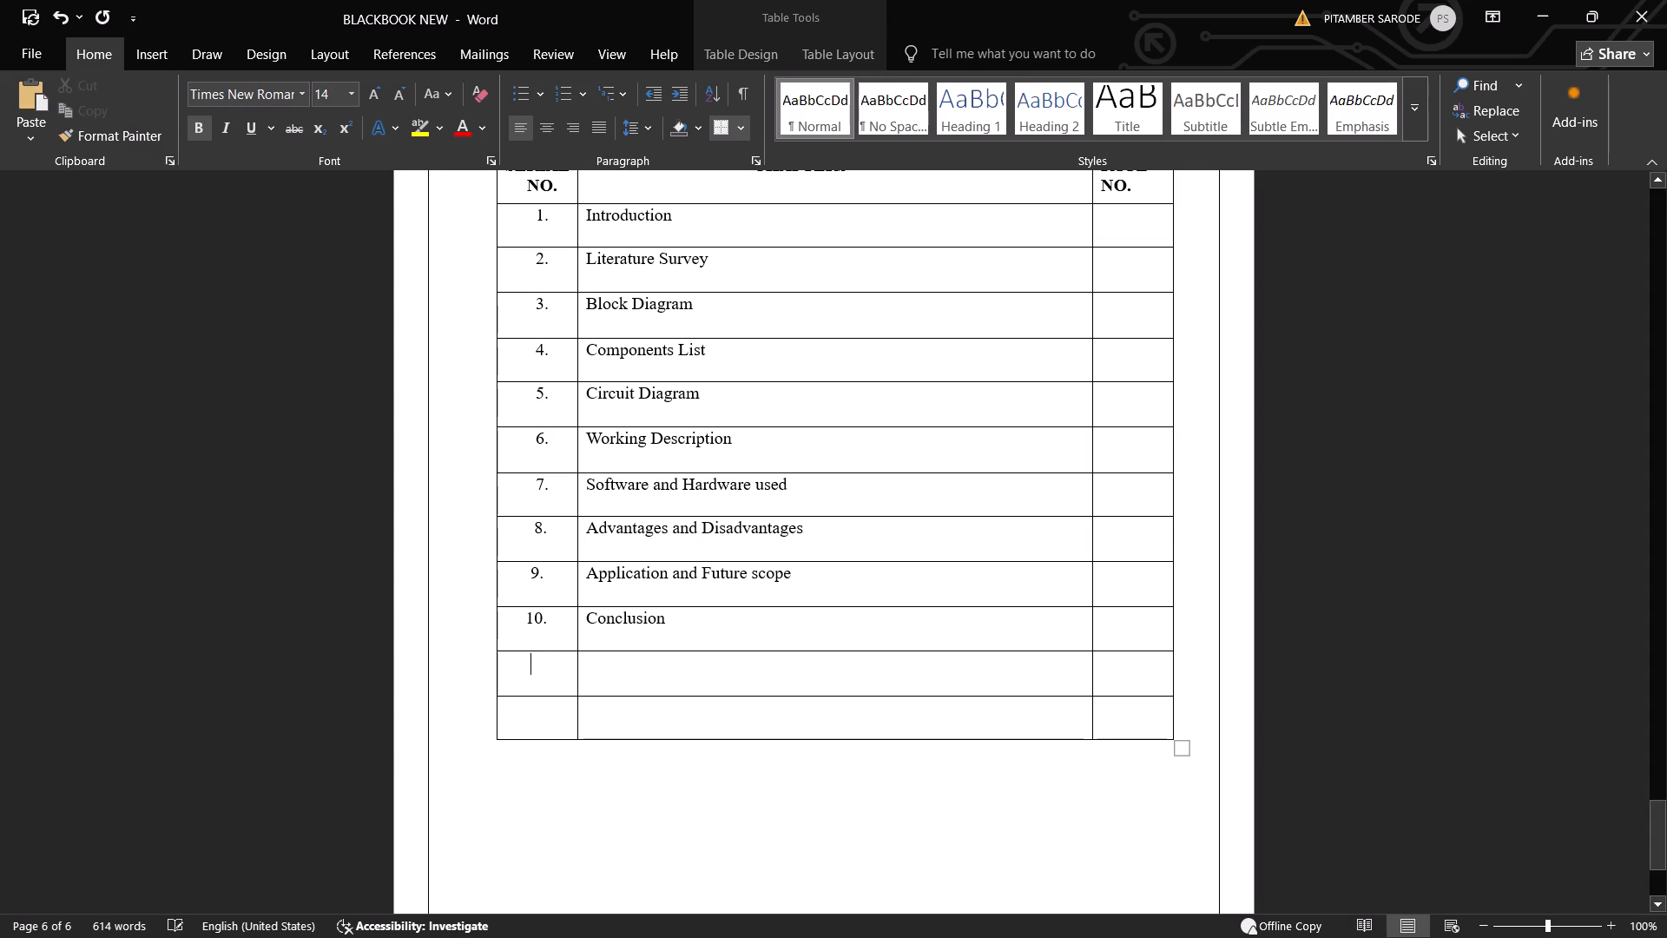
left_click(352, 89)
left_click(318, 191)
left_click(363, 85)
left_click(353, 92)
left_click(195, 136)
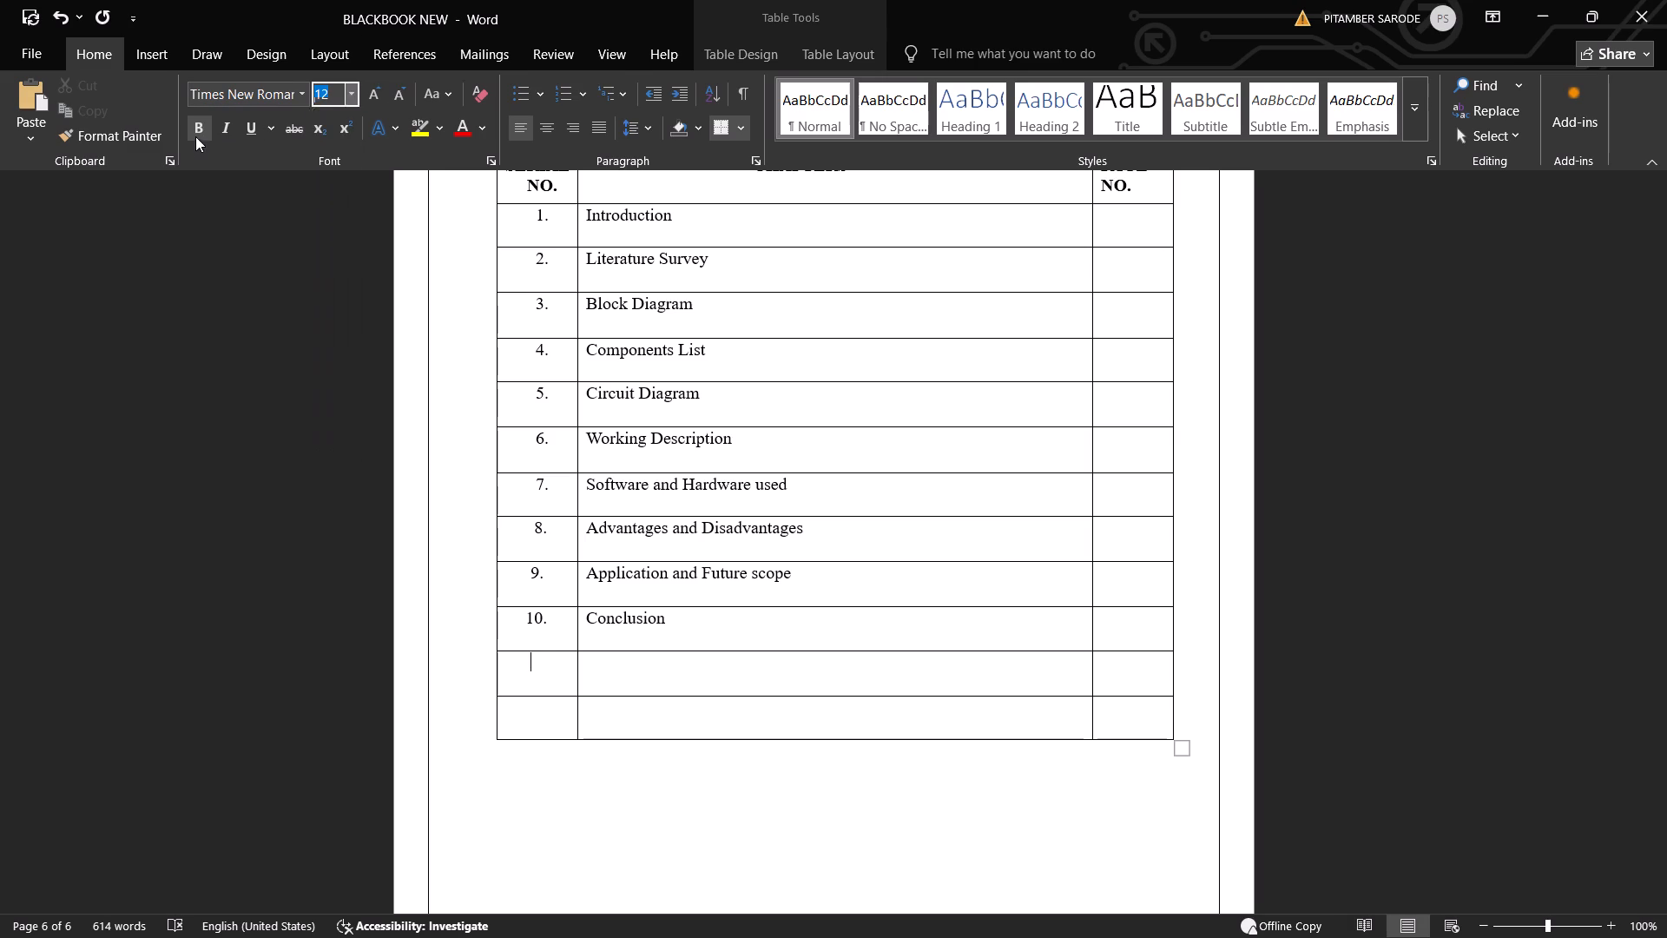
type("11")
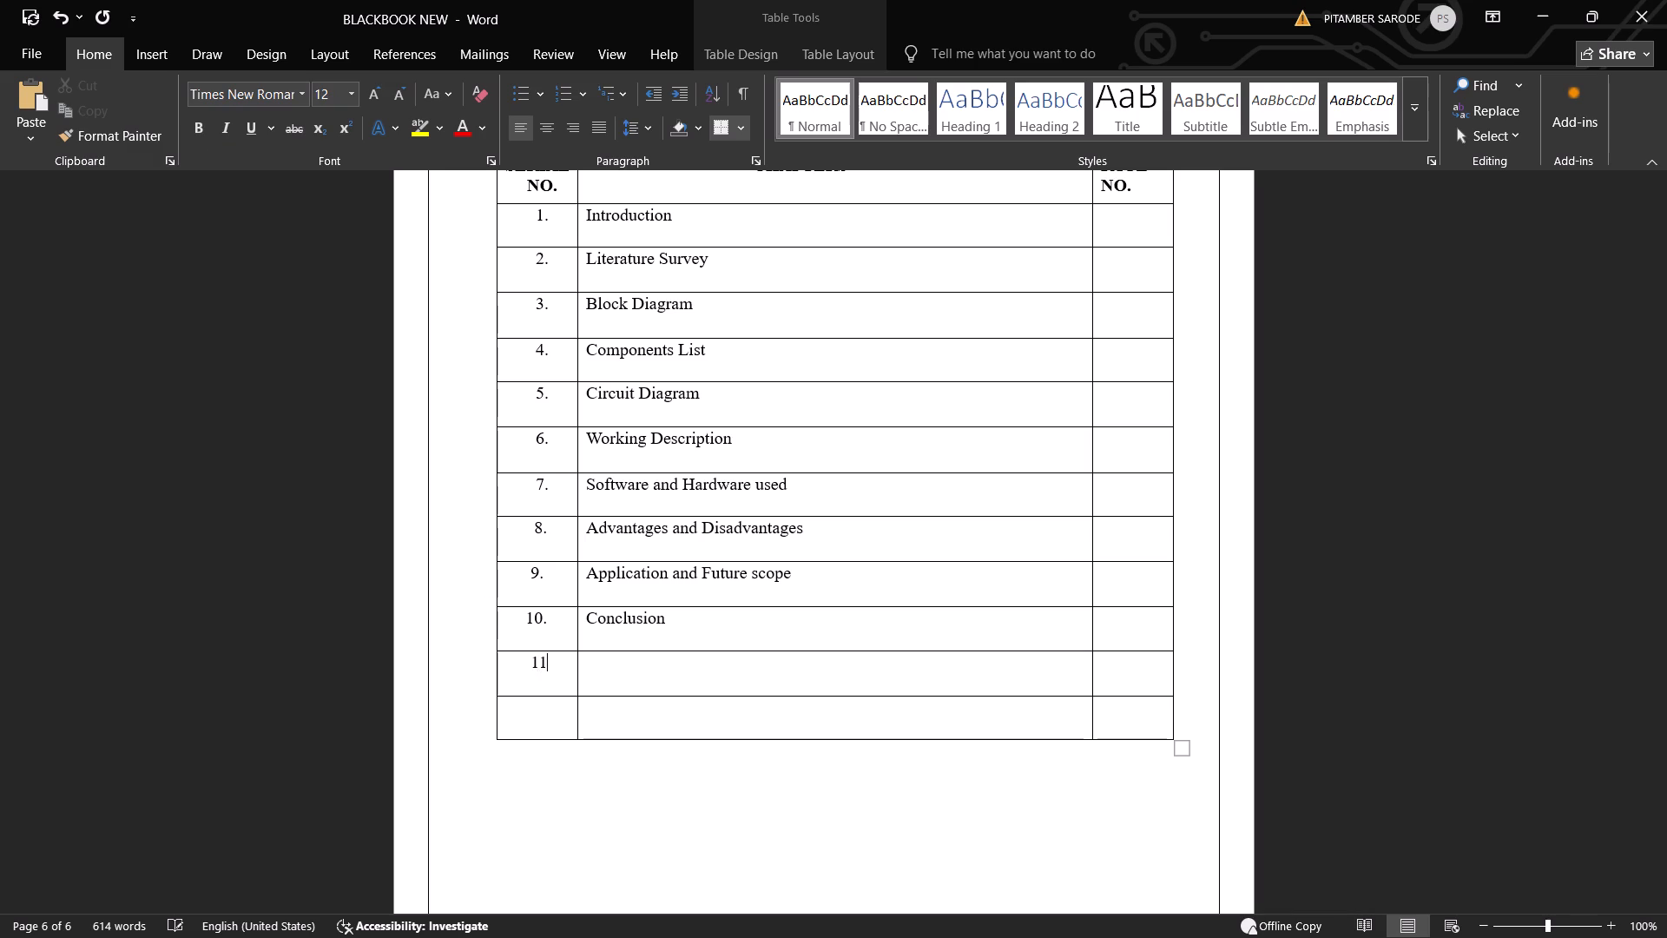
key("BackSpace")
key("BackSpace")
Remove one leading space in the eleventh SERIAL NO. cell and enter "11." in font size 12, not bold.
key("BackSpace")
type("1`")
key("BackSpace")
key("BackSpace")
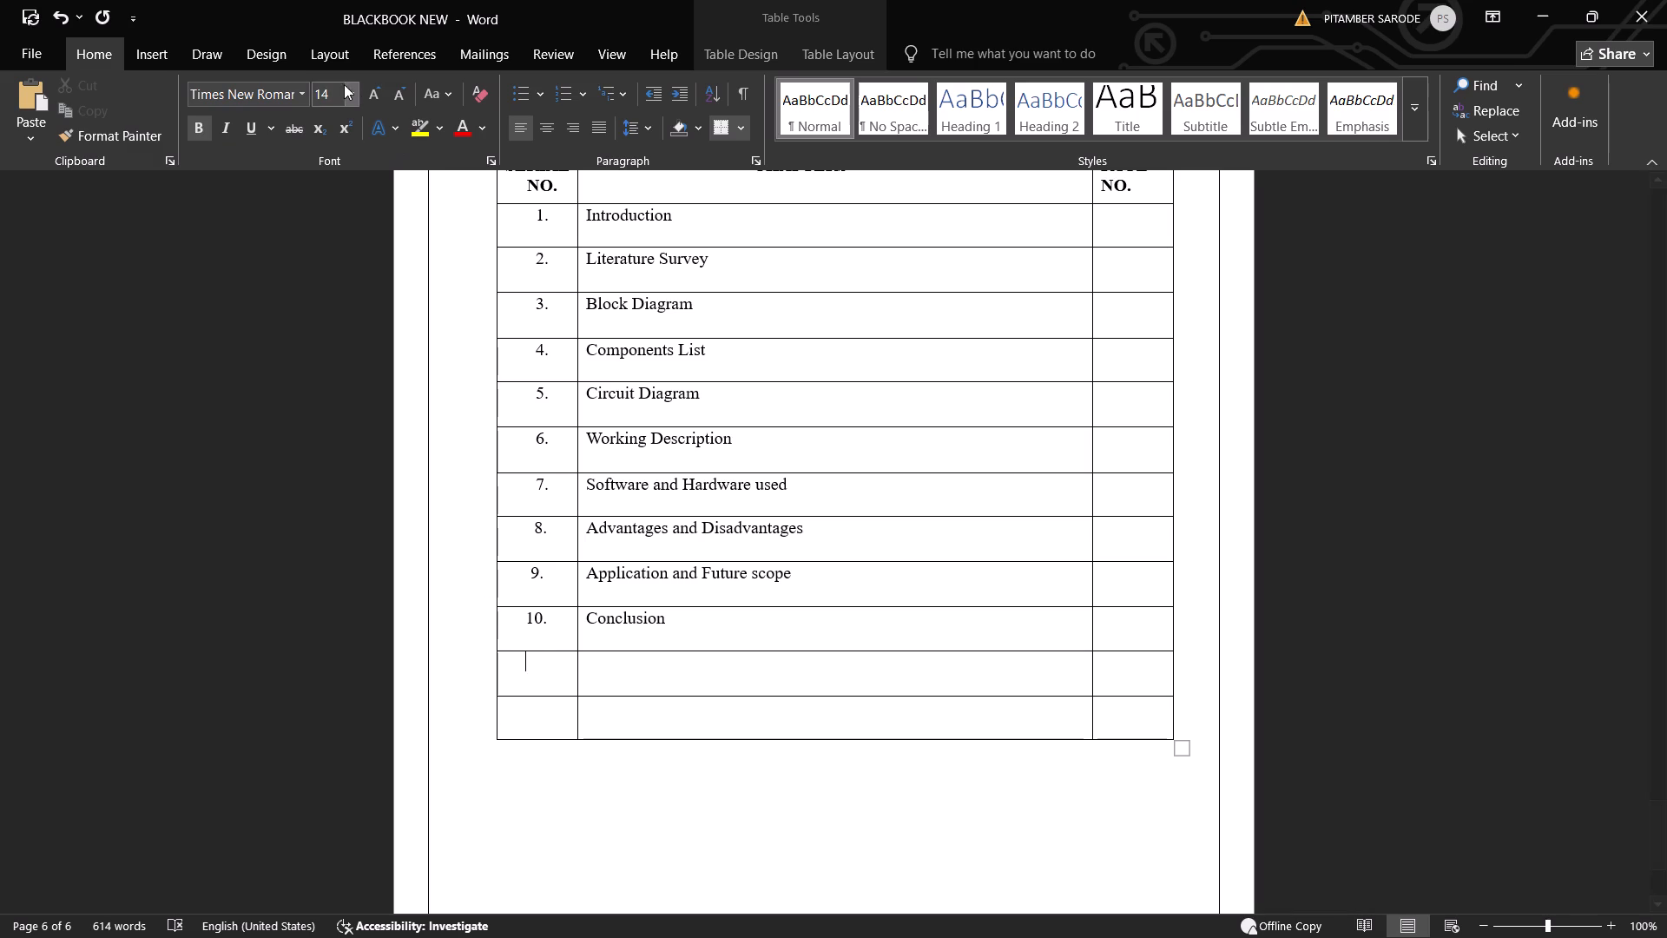
left_click(352, 86)
left_click(326, 194)
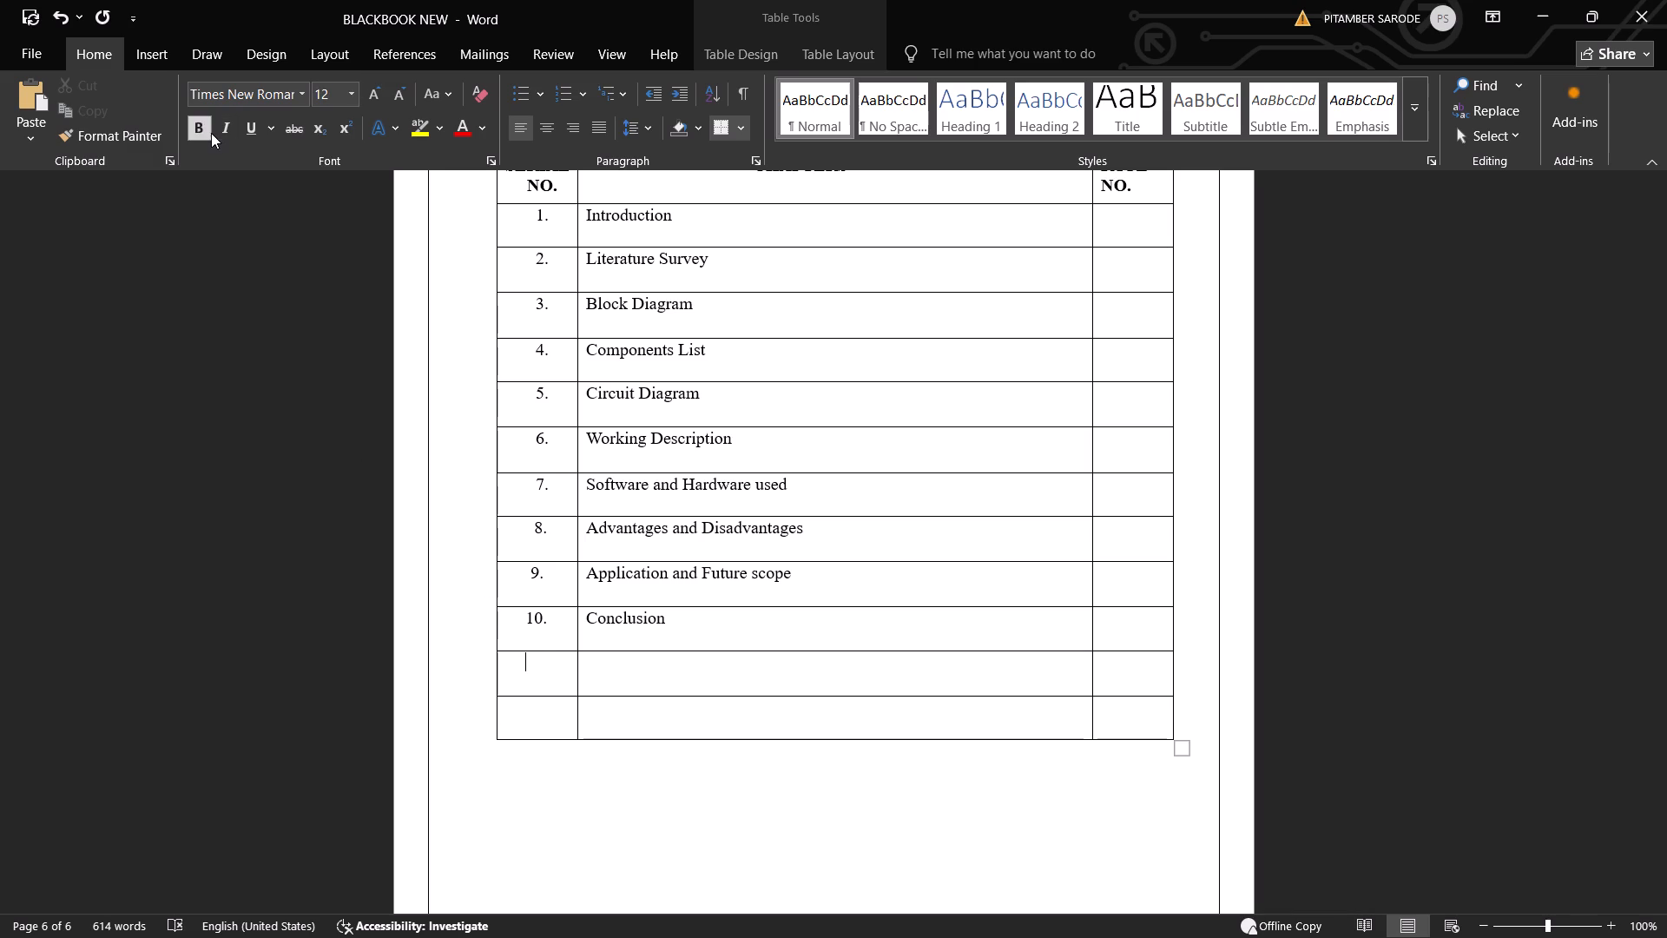
left_click(211, 133)
type("11")
key("period")
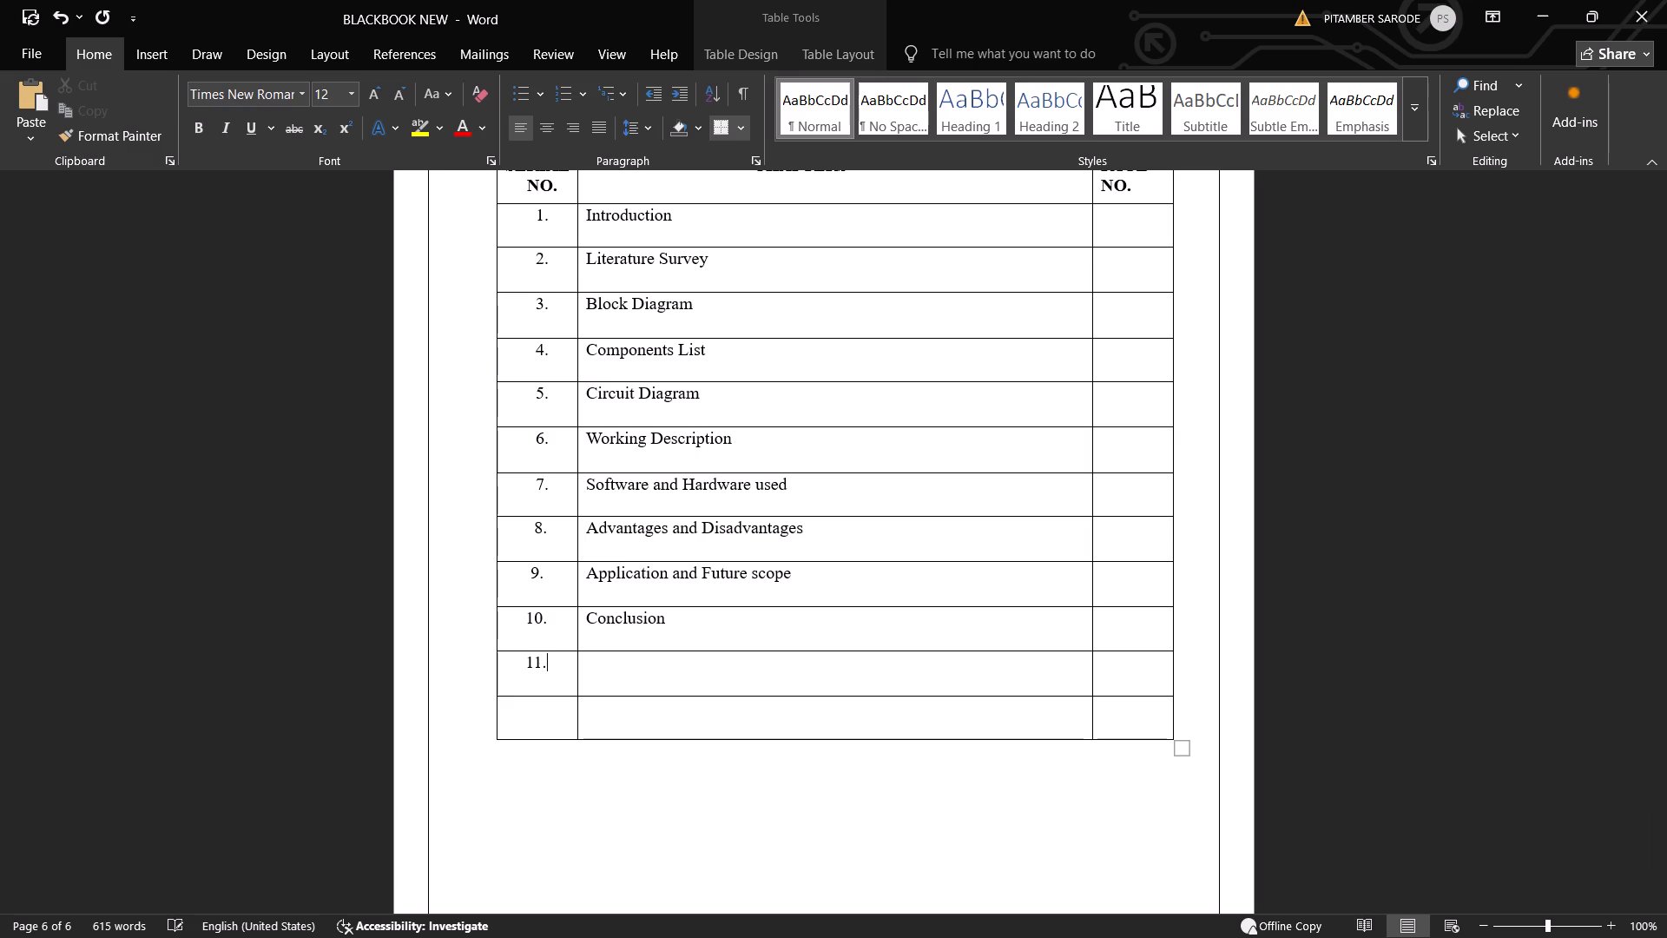
Enter "Bibliography" in the CHAPTERS cell beside serial number 11, in font size 12 and not bold.
key("Right")
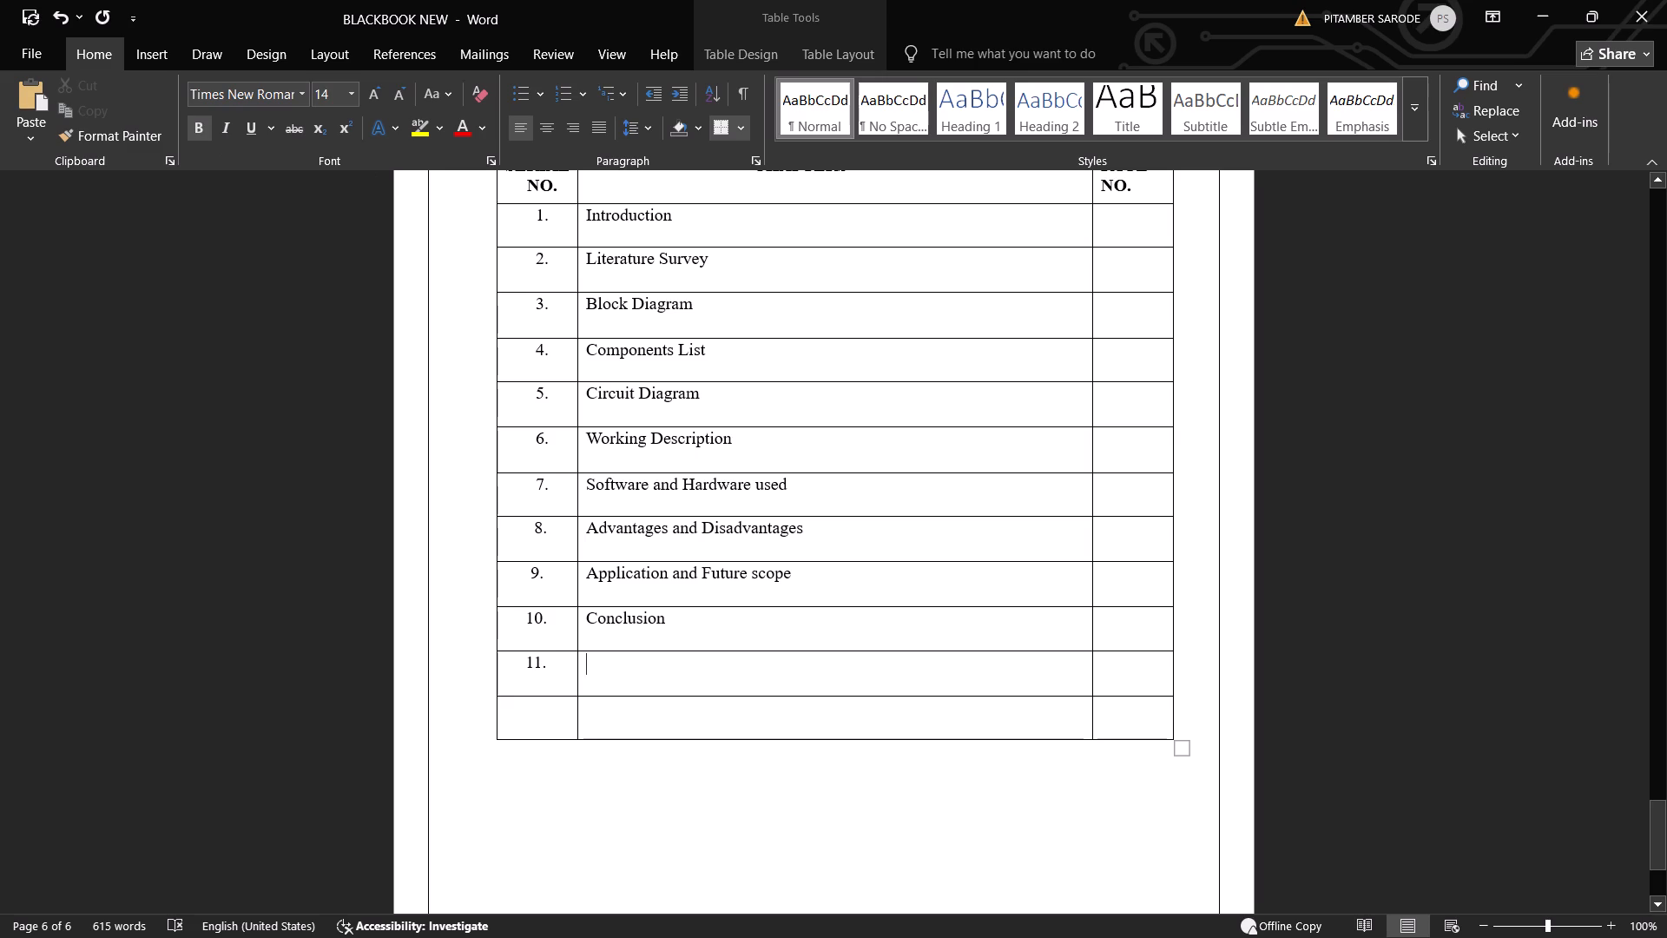
left_click(357, 94)
left_click(329, 195)
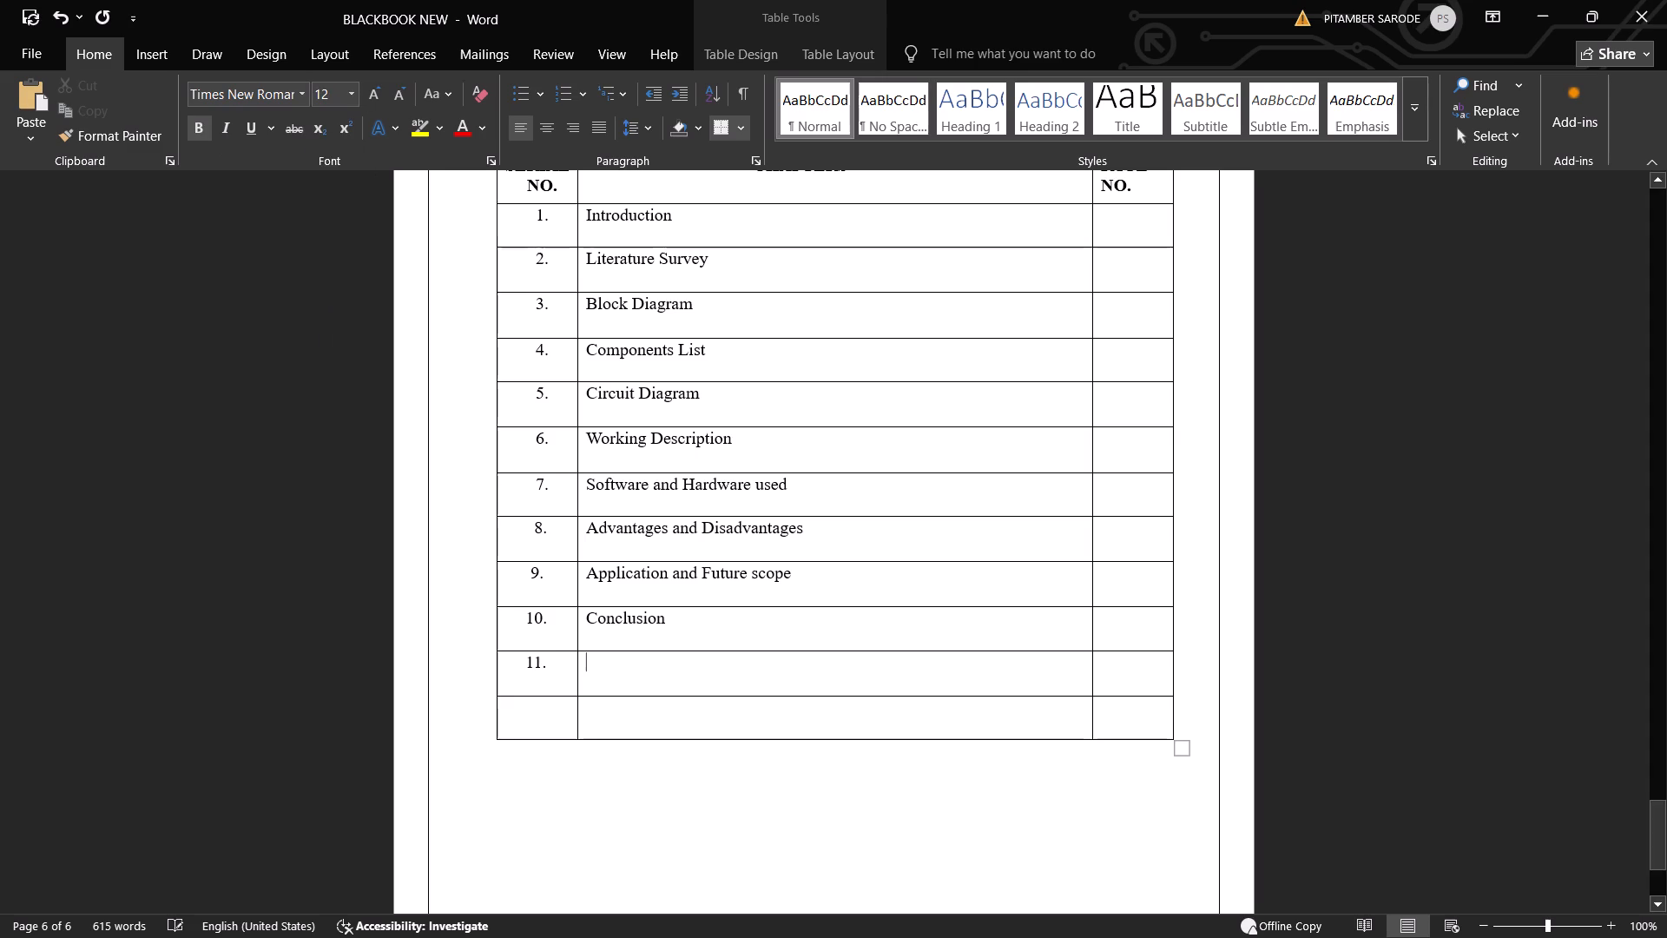
left_click(200, 138)
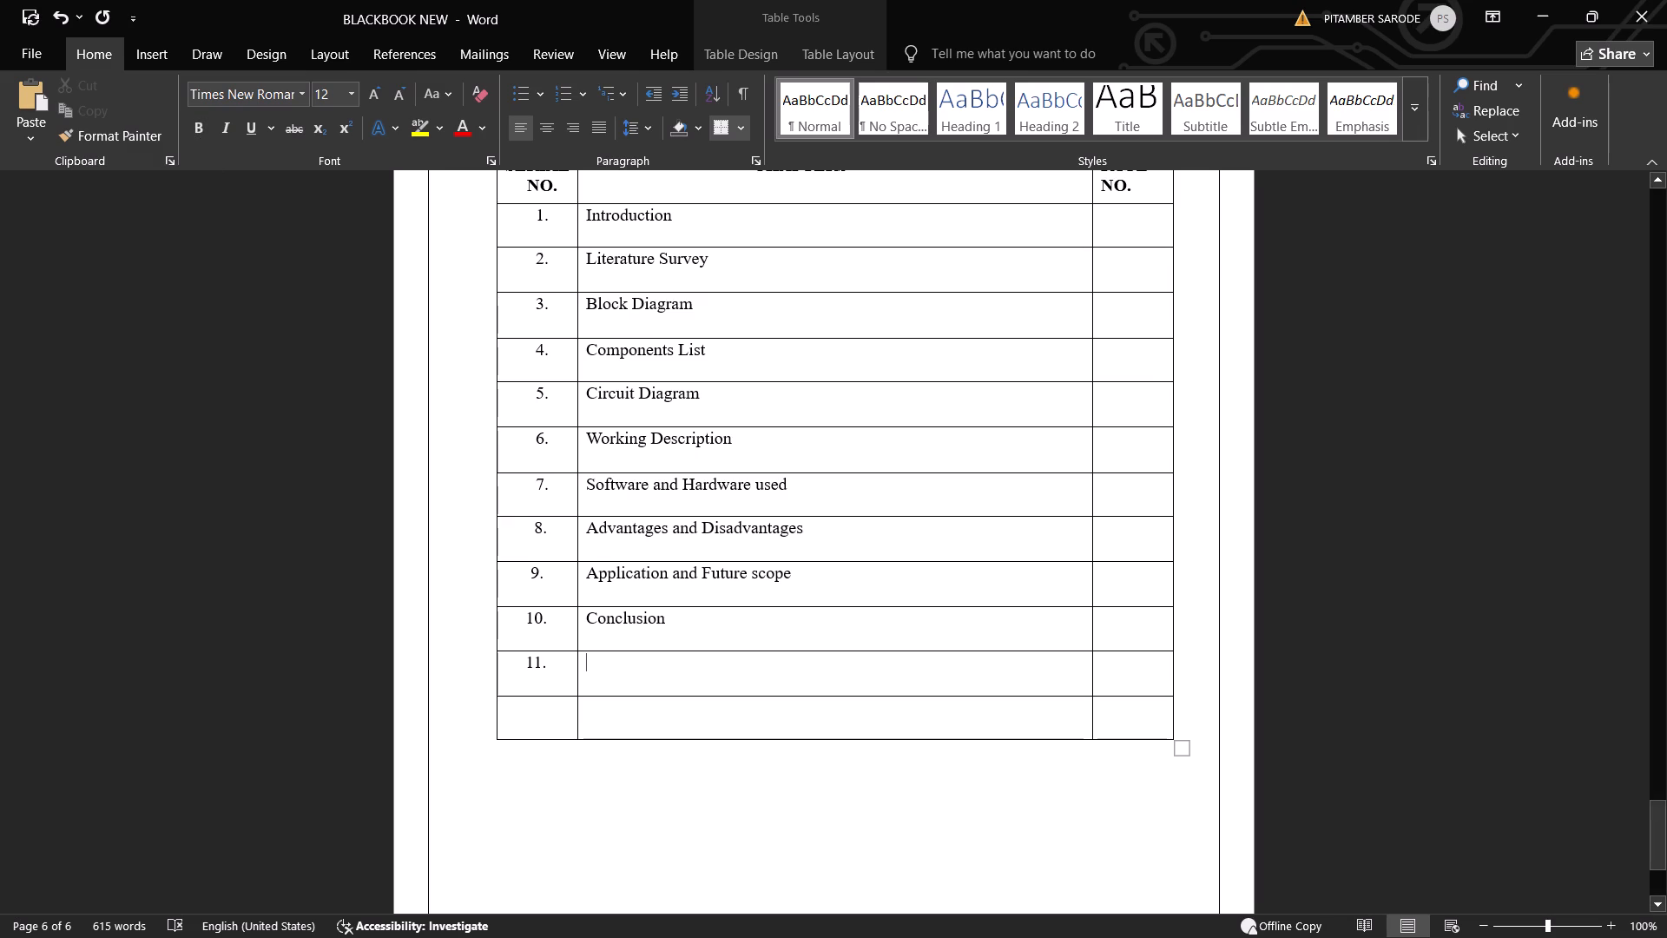
type("ib")
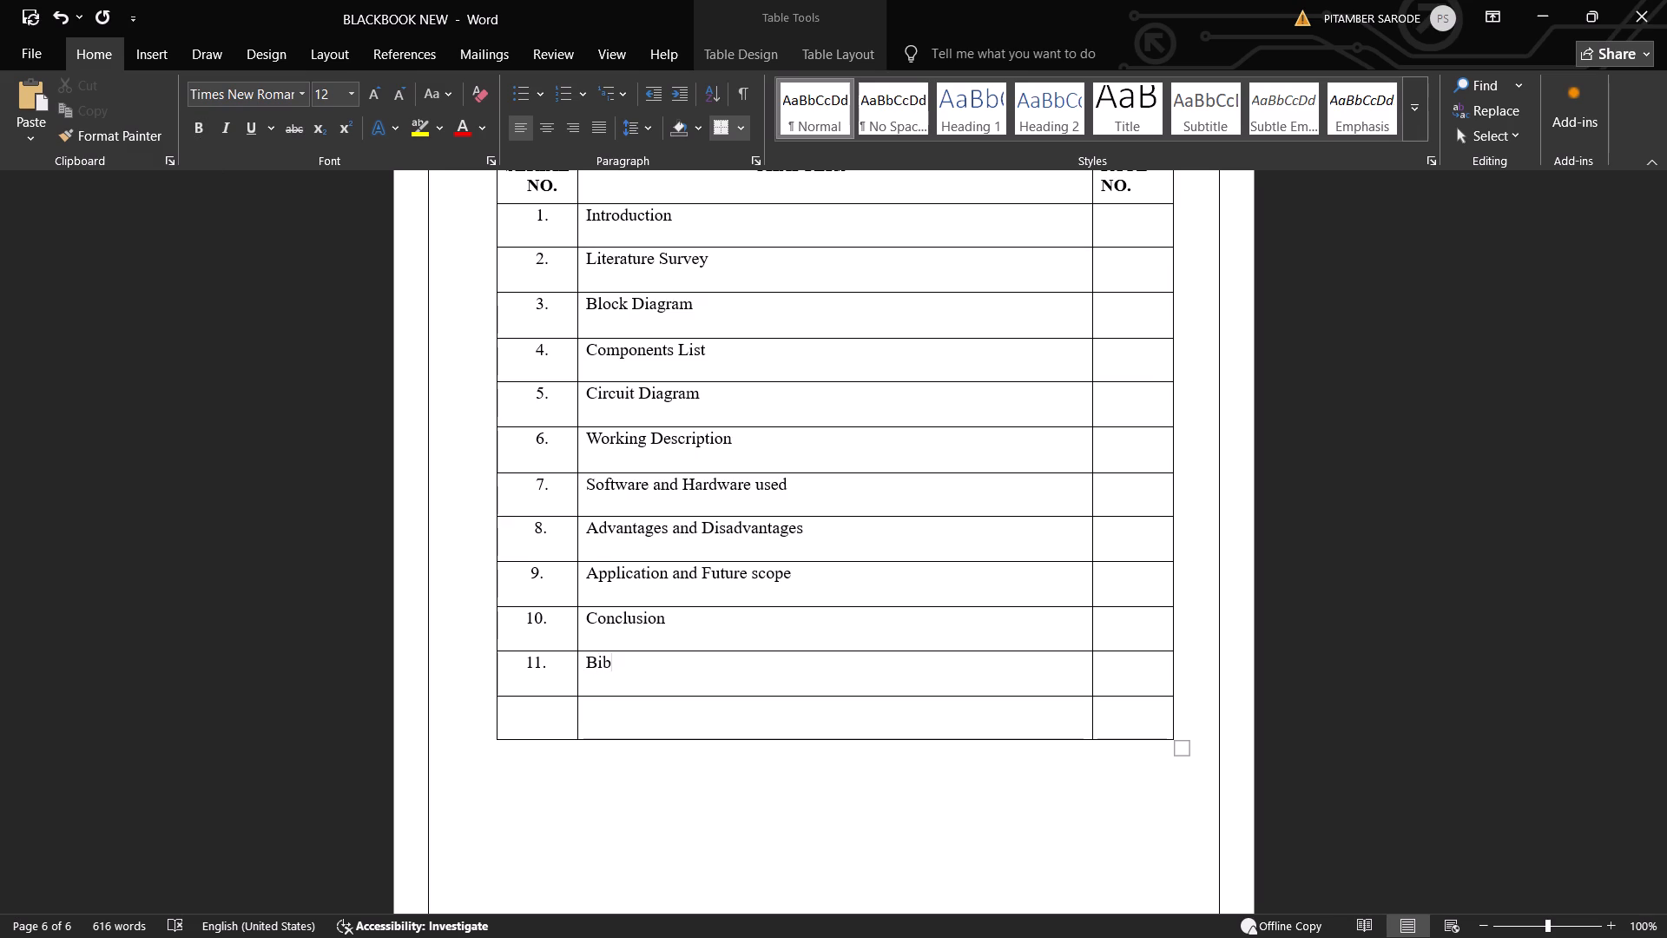
key("l")
type("io")
type("graphy")
Enter "12." in the twelfth SERIAL NO. cell, indented with spaces, in font size 12 and not bold.
left_click(536, 709)
left_click(350, 98)
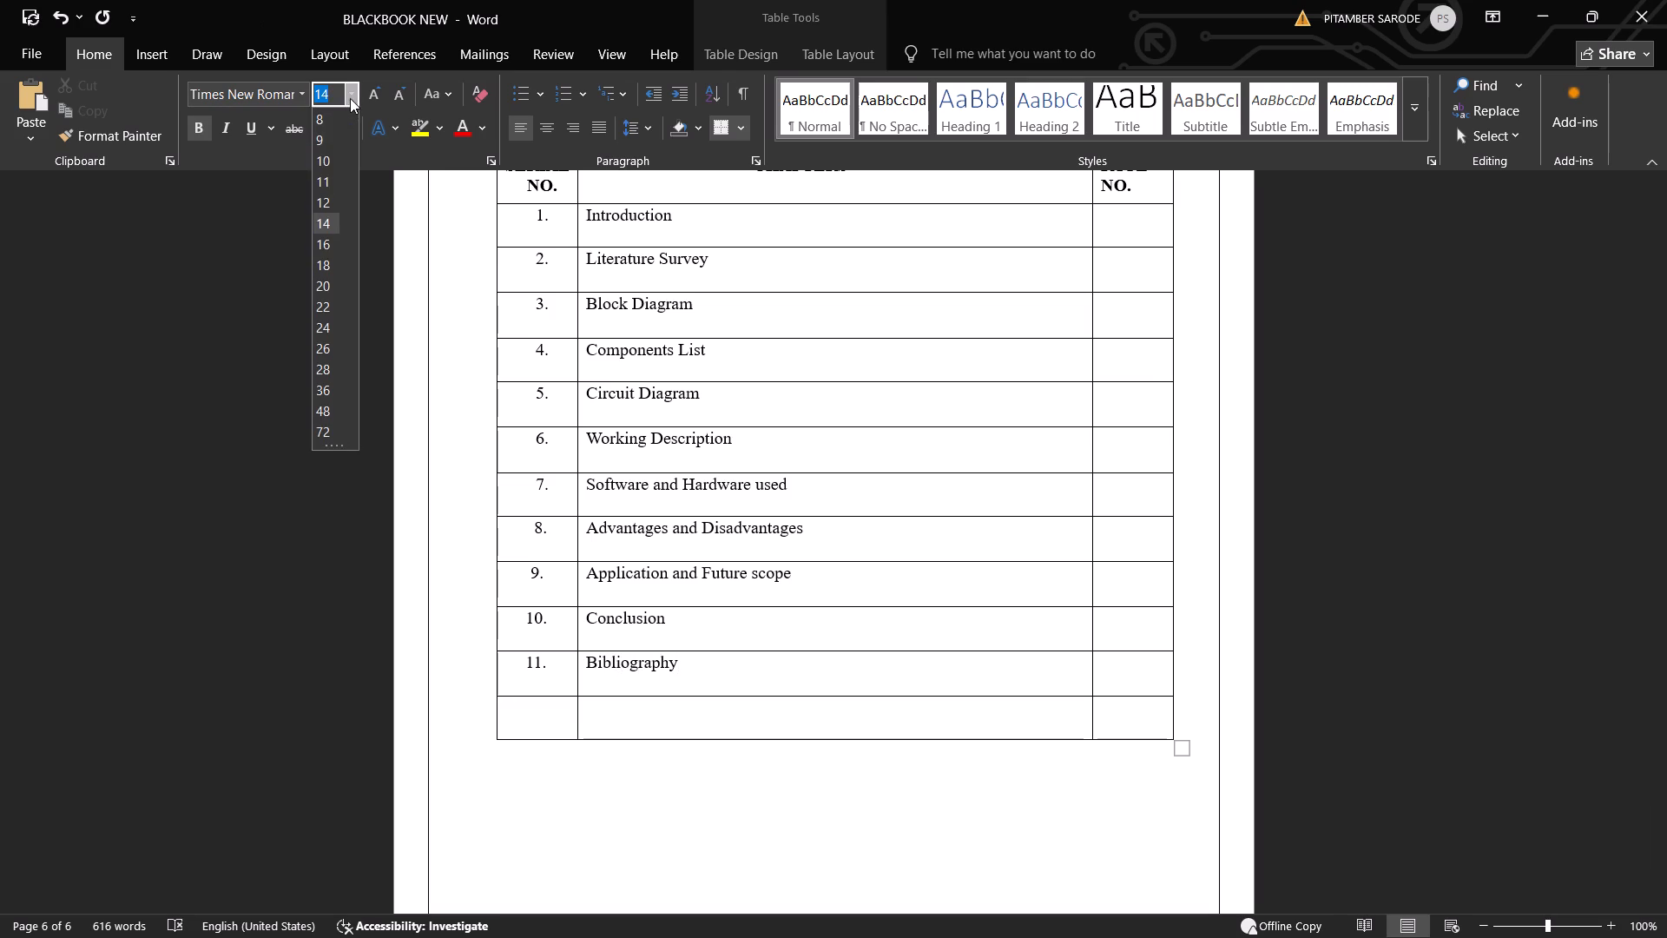
left_click(325, 200)
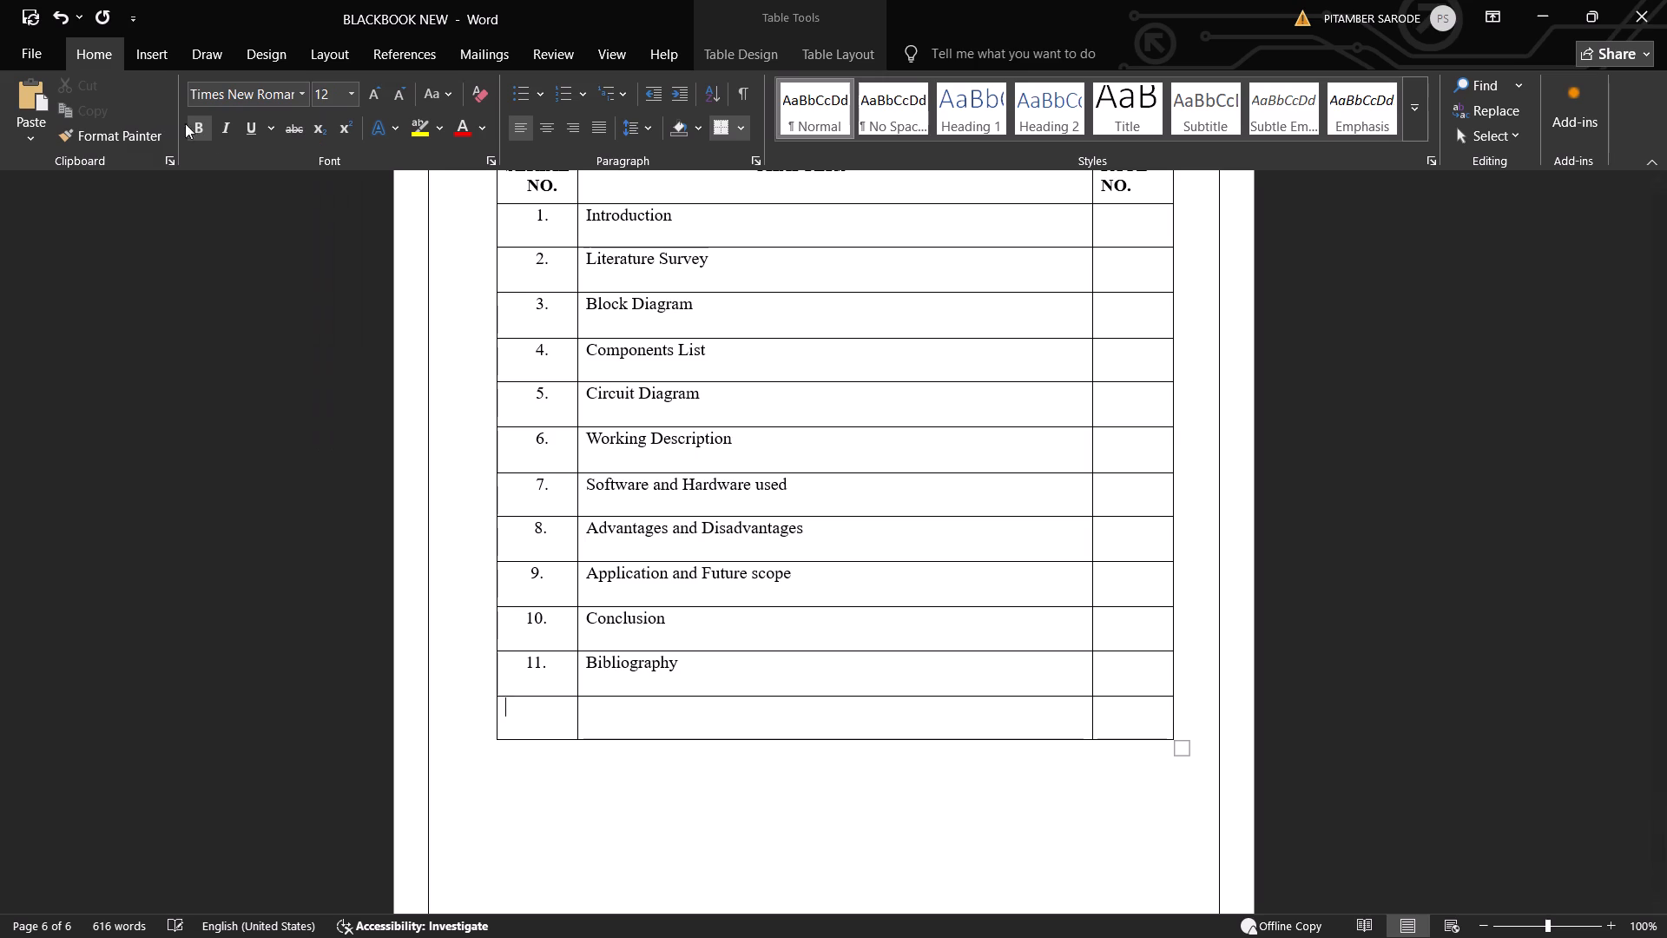
left_click(208, 130)
key("space")
key("space")
key("space")
key("space")
key("space")
key("space")
key("BackSpace")
type("12")
type(".")
key("space")
Enter "Appendix" in the CHAPTERS cell beside serial number 12, in font size 12 and not bold.
left_click(638, 716)
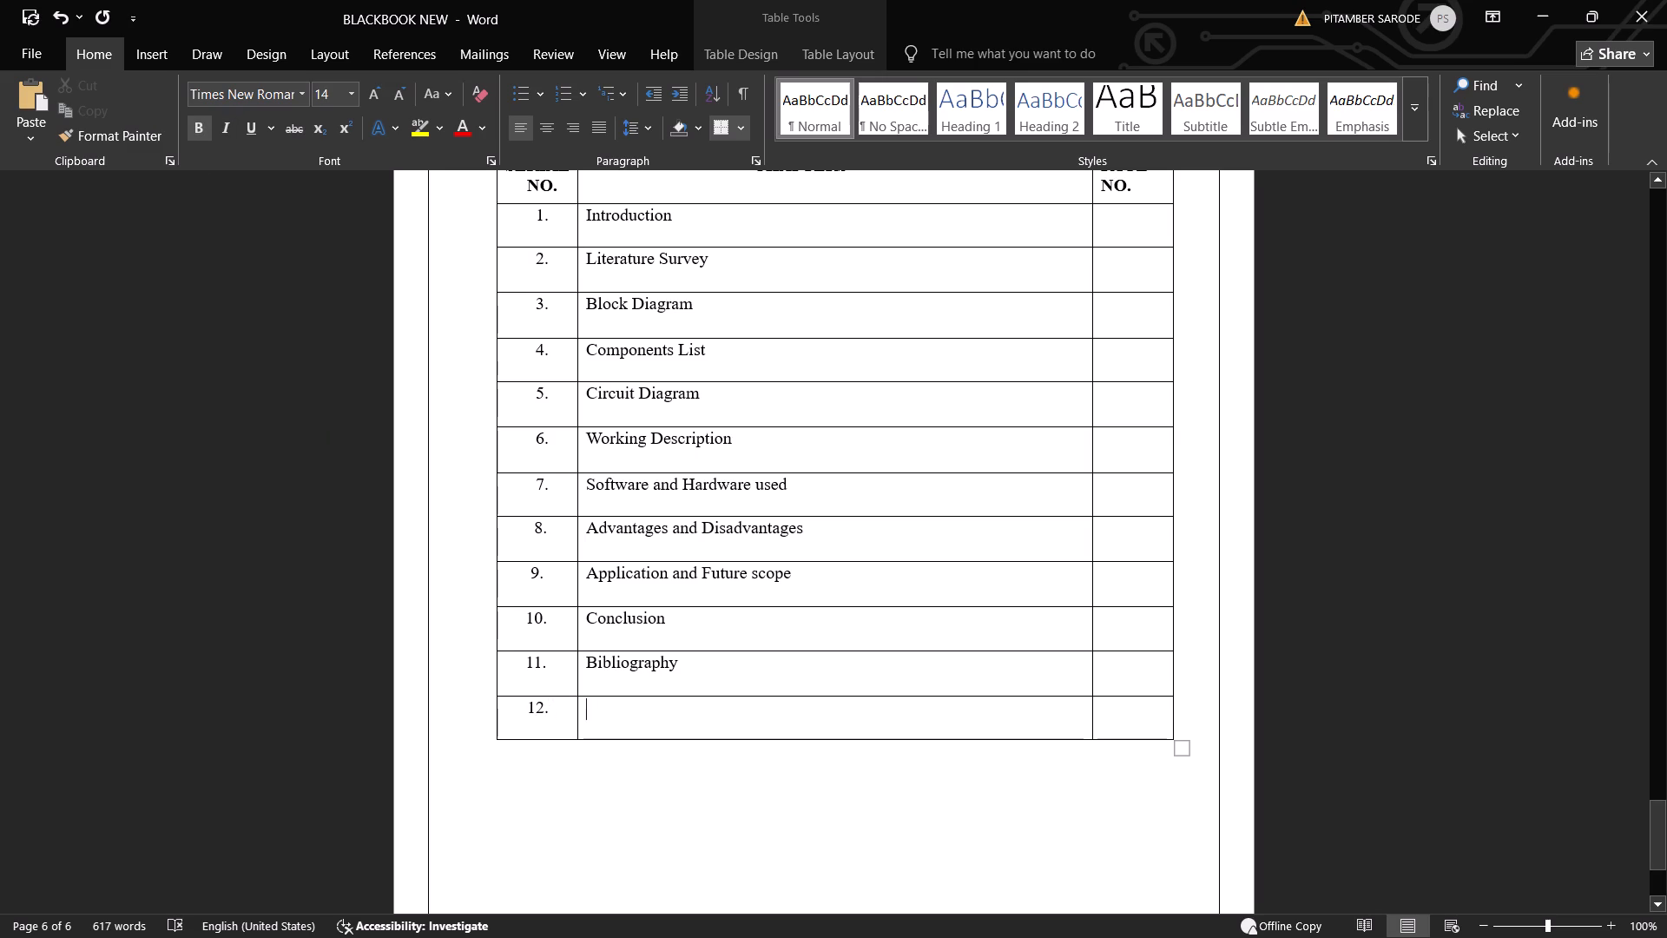
left_click(353, 91)
left_click(332, 194)
left_click(194, 125)
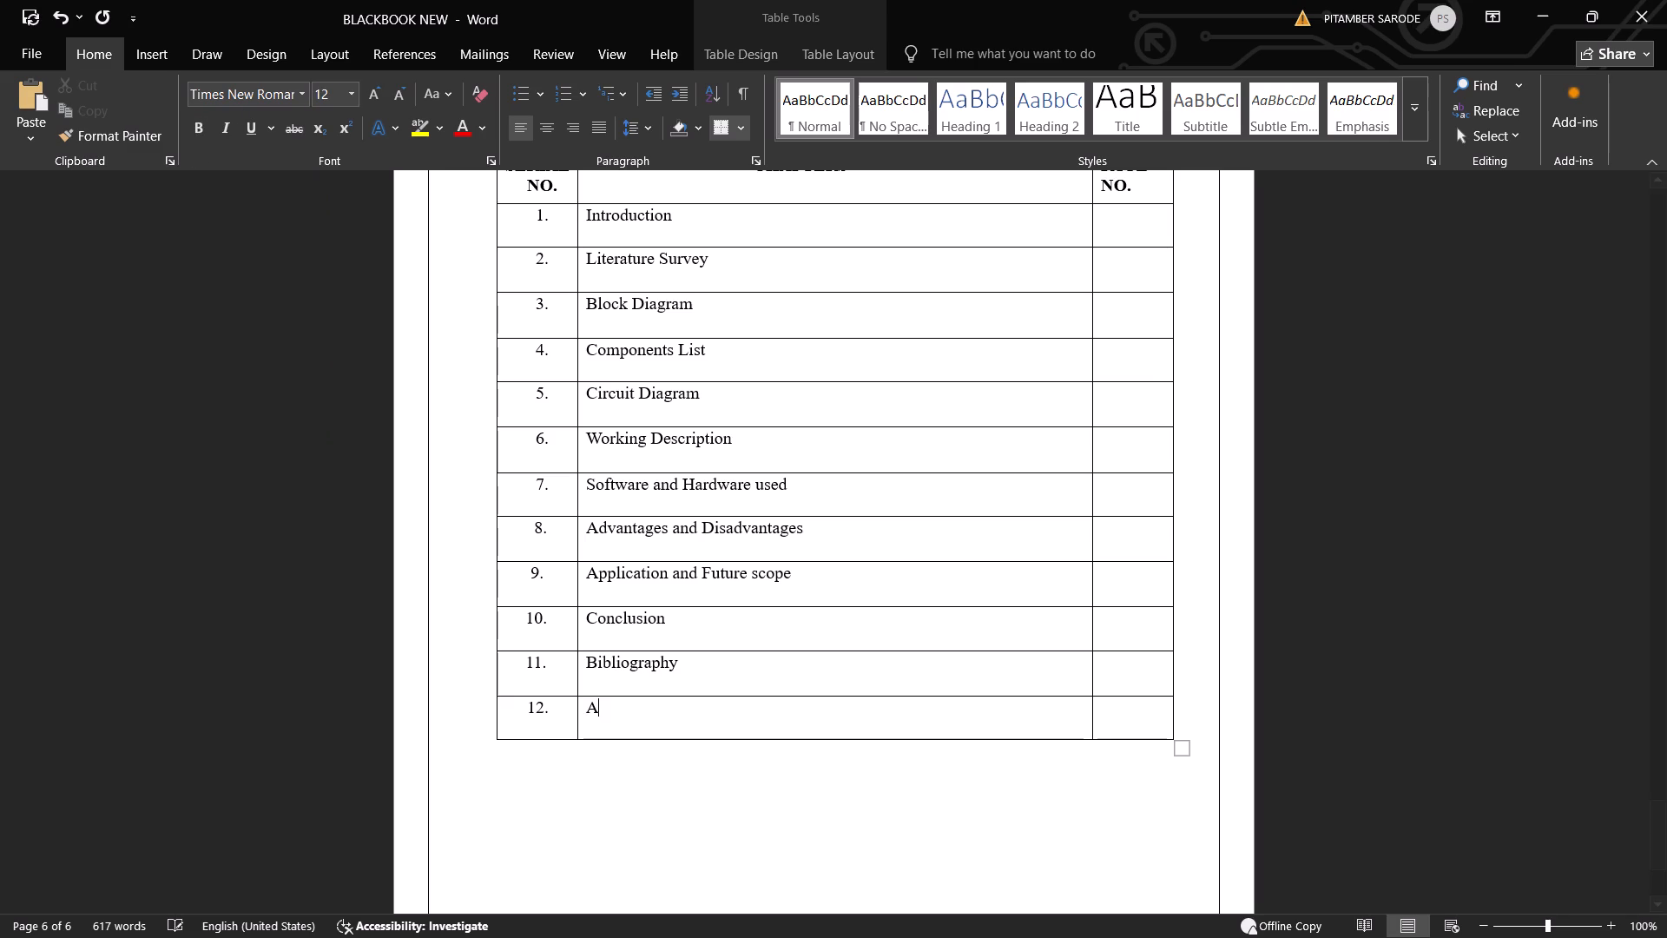
type("ppendix")
Insert a page break below the index table to start a new page.
scroll(683, 647, "down", 16)
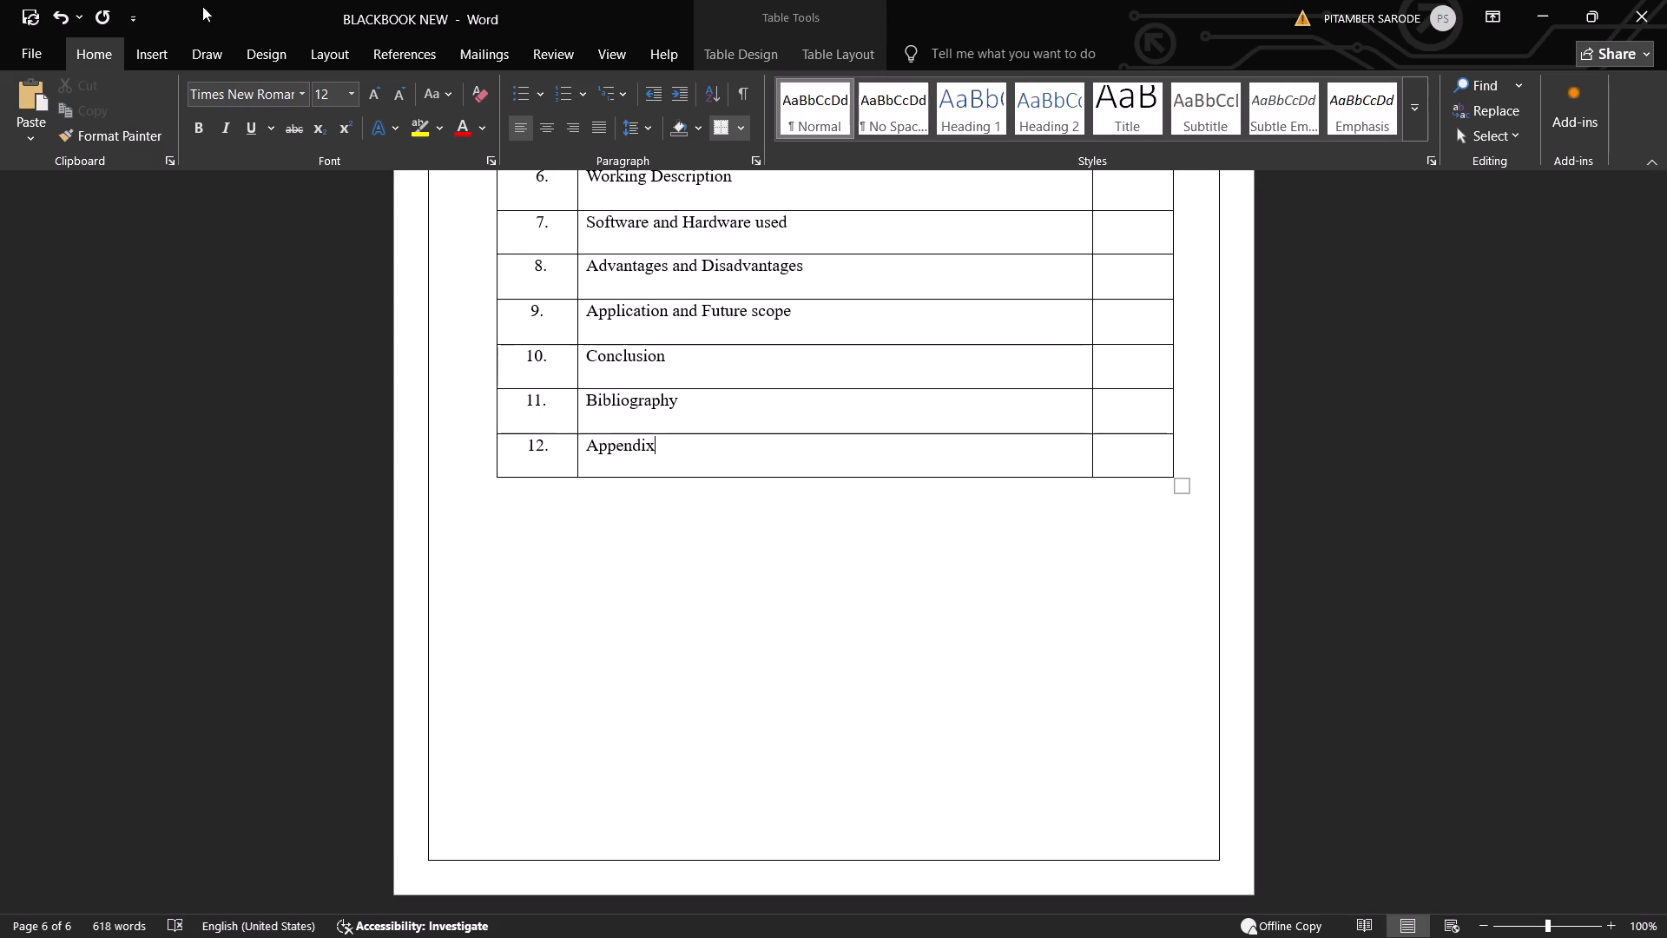
scroll(625, 561, "down", 7)
left_click(686, 527)
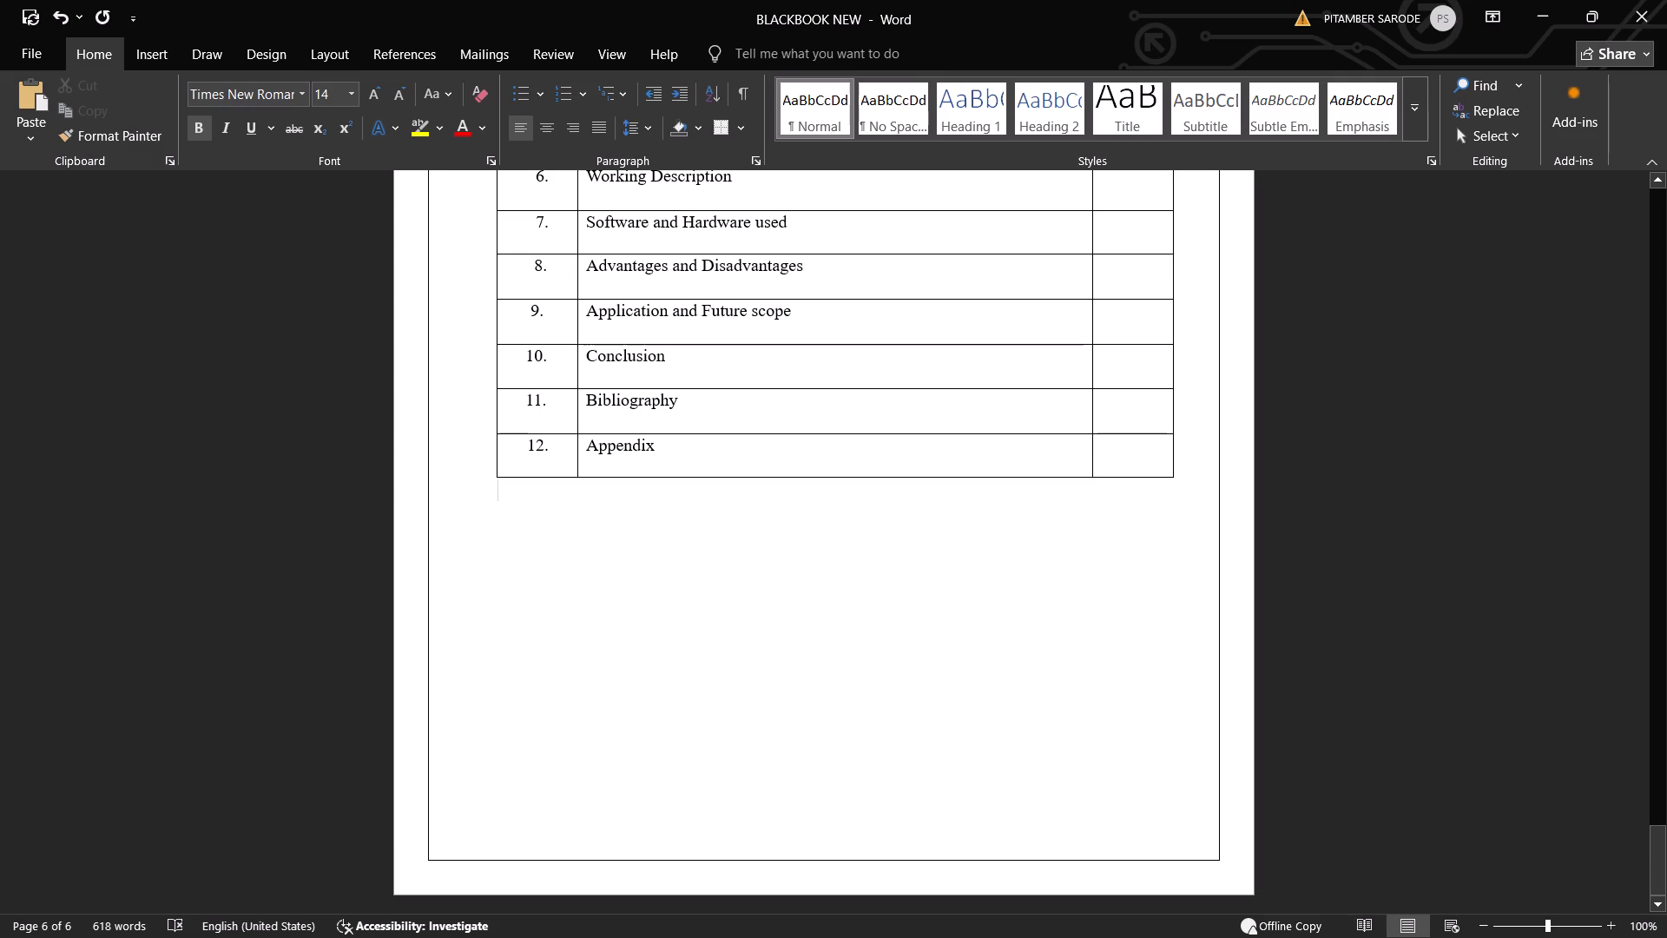
key("ctrl+Return")
scroll(708, 516, "down", 12)
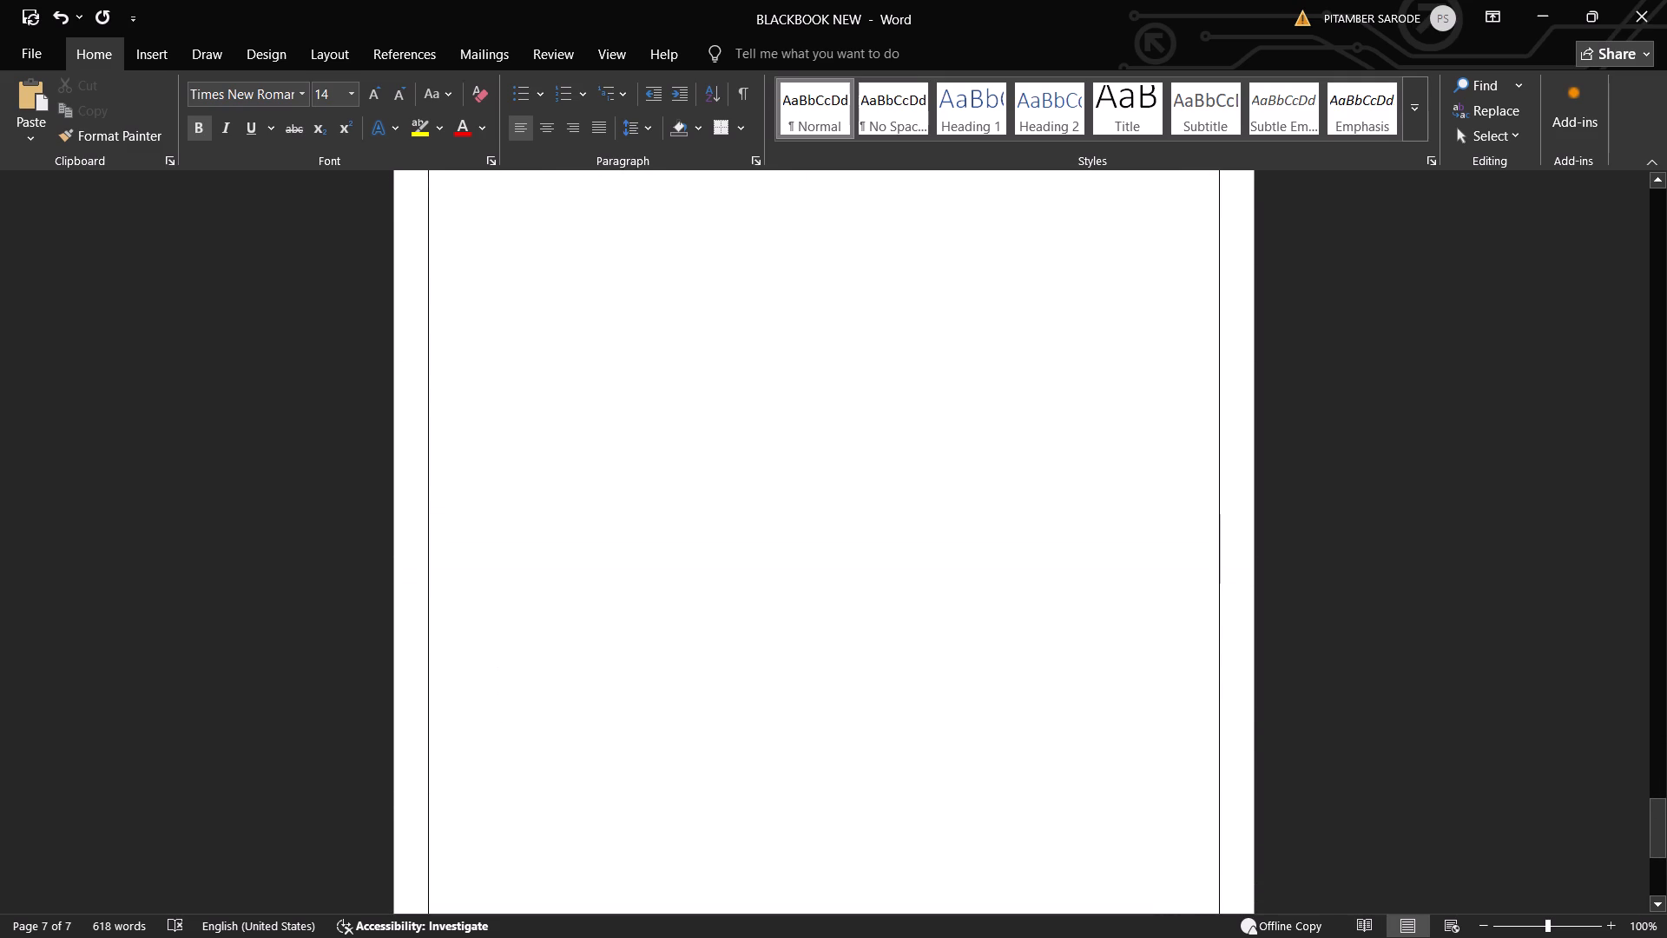
scroll(755, 469, "up", 3)
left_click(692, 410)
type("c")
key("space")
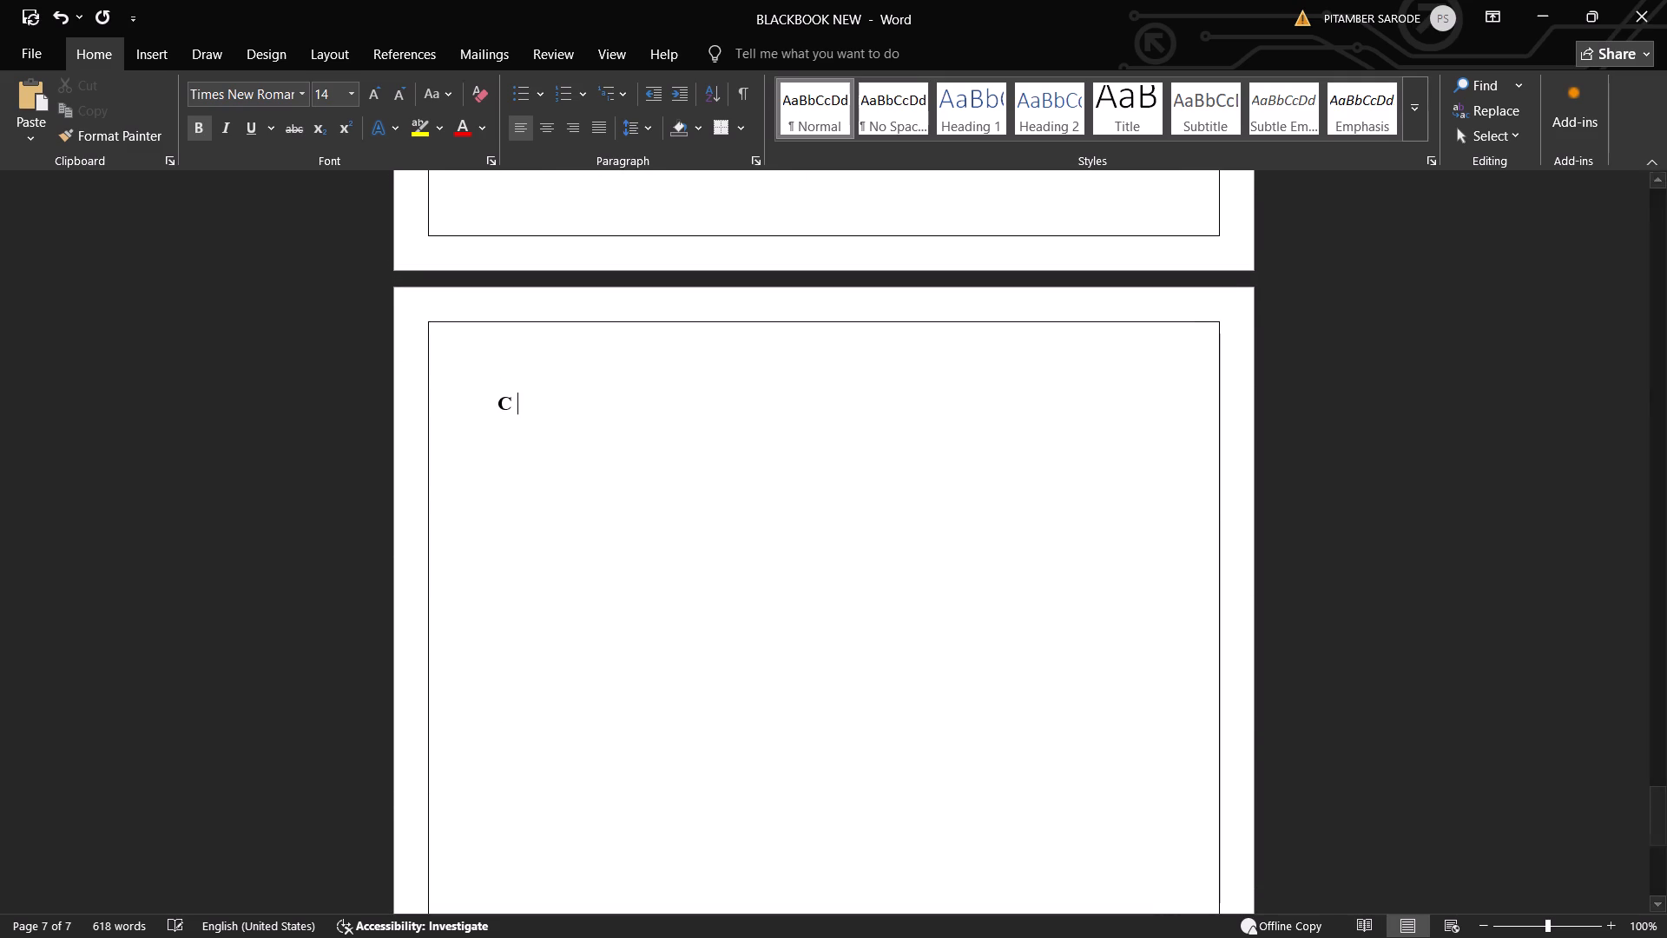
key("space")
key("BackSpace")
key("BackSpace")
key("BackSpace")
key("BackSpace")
Fill part of the new page's first line with spaces and start a second line below it.
key("space")
key("space")
key("space")
key("space")
key("space")
key("space")
key("space")
key("space")
key("space")
key("space")
key("space")
key("space")
key("space")
key("space")
key("space")
key("space")
key("space")
key("space")
key("space")
key("space")
key("space")
key("space")
key("space")
key("space")
key("space")
key("space")
key("space")
key("space")
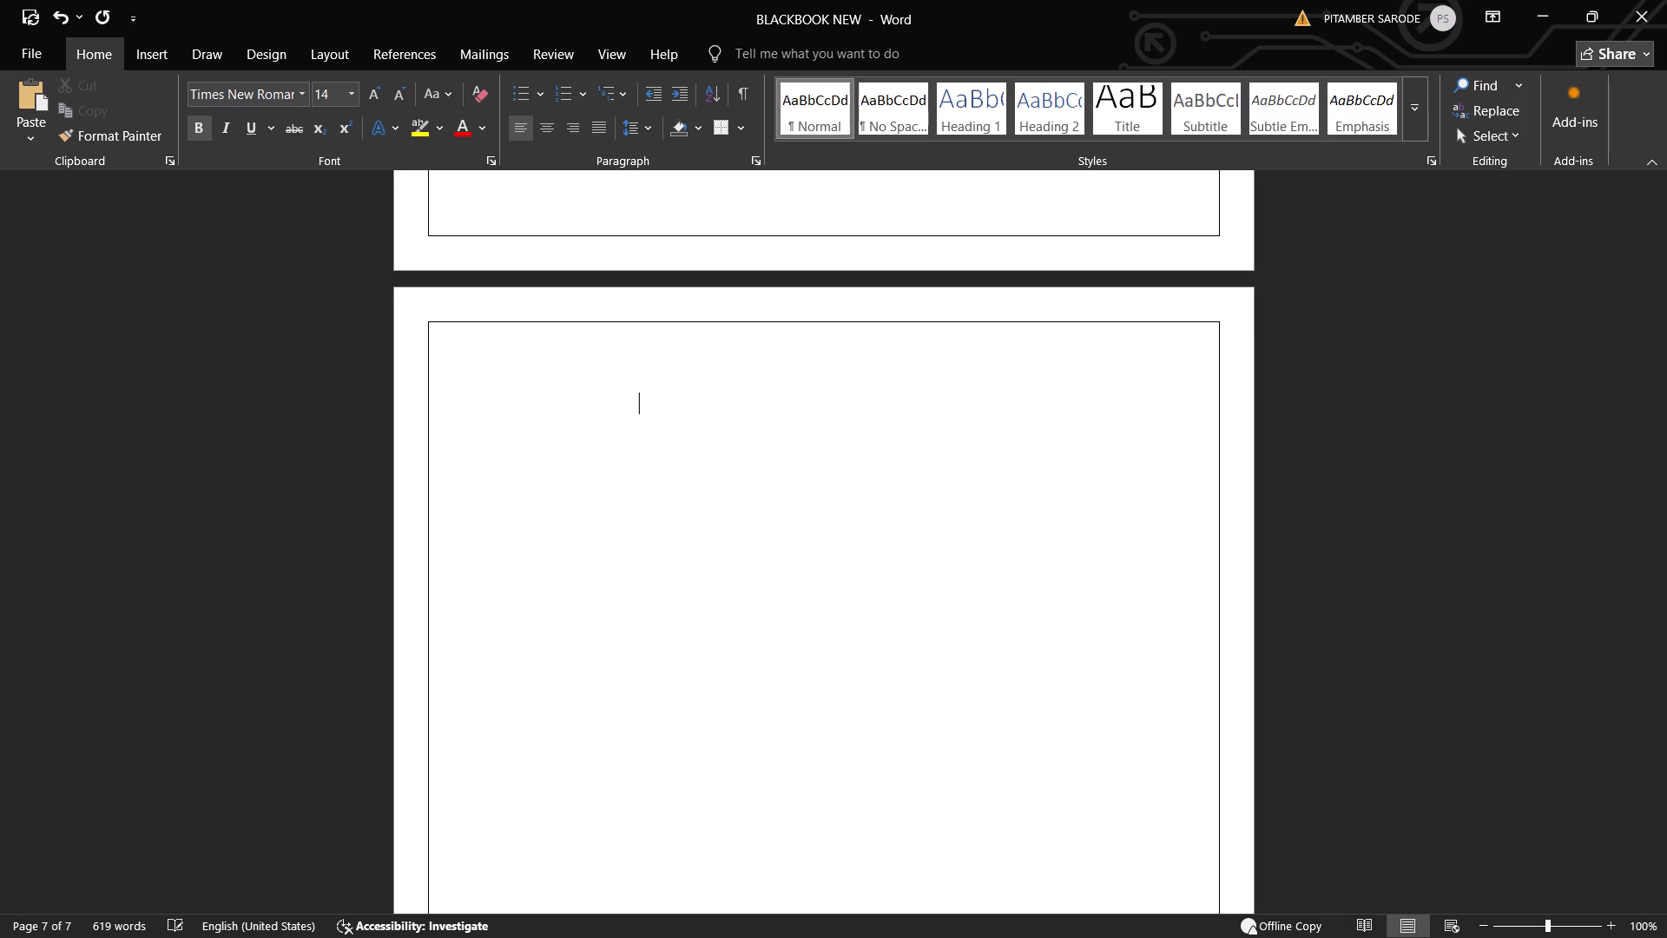
key("space")
key("space")
key("space")
key("space")
key("space")
key("Return")
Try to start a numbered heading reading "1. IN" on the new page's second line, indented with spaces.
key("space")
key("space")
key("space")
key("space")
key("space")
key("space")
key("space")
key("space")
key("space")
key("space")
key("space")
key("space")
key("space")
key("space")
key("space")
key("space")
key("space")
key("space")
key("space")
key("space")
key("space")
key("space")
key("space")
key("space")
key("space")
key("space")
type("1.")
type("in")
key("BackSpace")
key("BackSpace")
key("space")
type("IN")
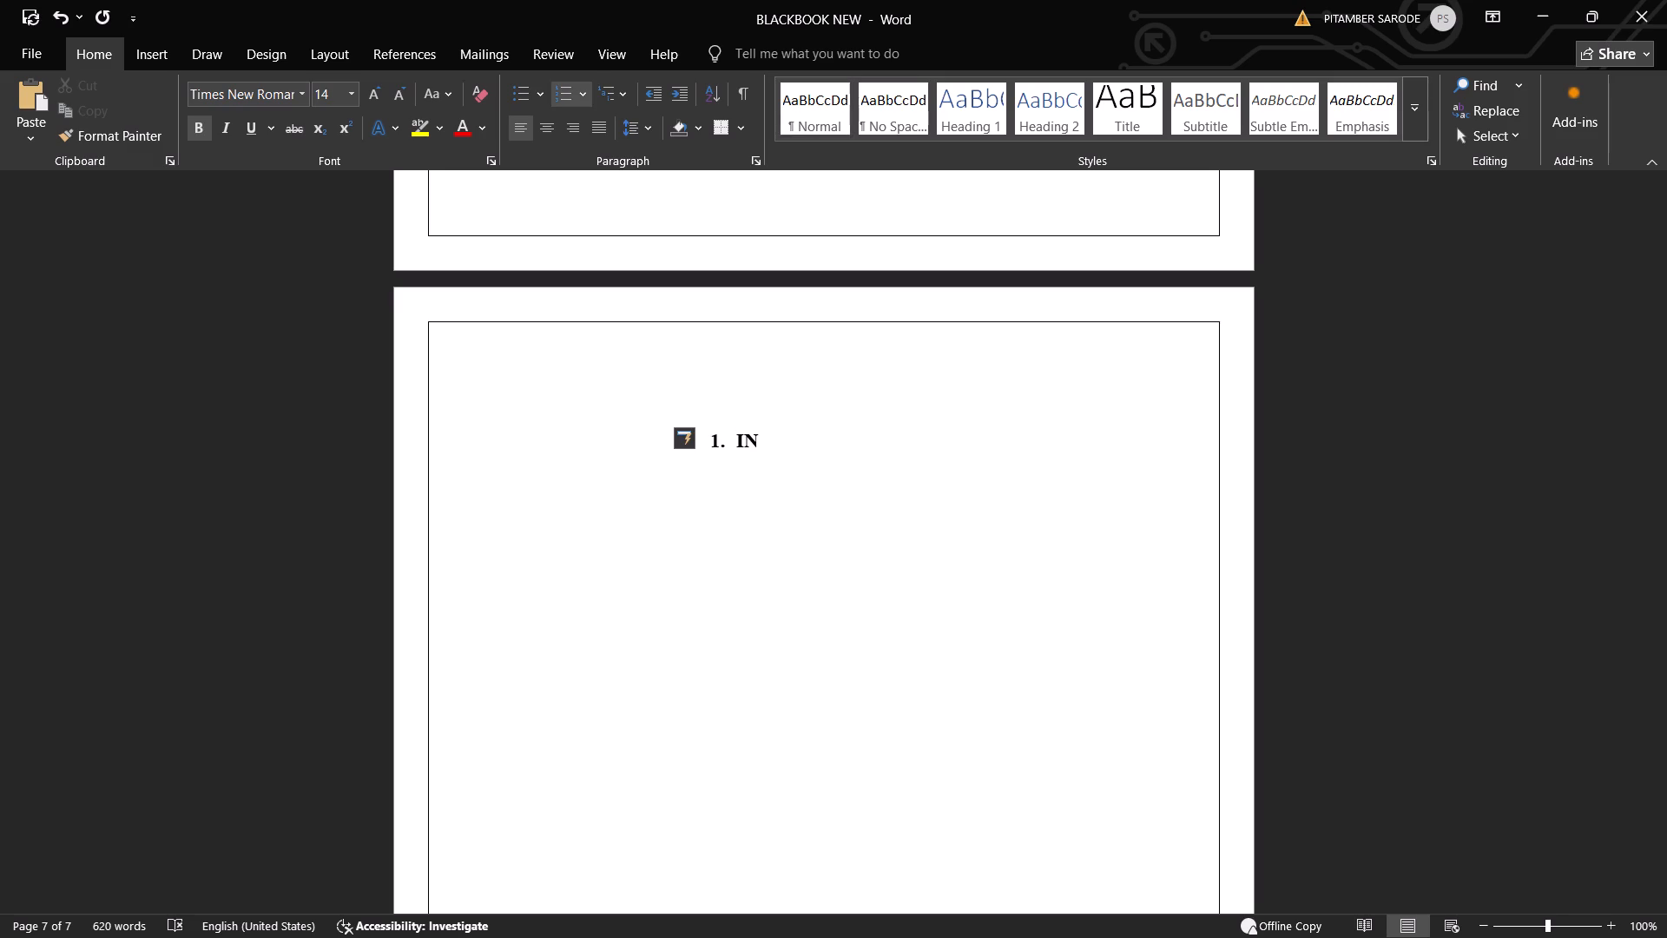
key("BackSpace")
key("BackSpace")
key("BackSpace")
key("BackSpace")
Indent the new page's second line with spaces to about the middle and enter the bold numbered heading "1. INTRODUCTION".
key("space")
key("space")
key("space")
key("space")
key("space")
key("space")
key("space")
key("space")
key("space")
key("space")
key("space")
key("space")
key("space")
key("space")
key("space")
key("space")
key("space")
key("space")
key("space")
key("space")
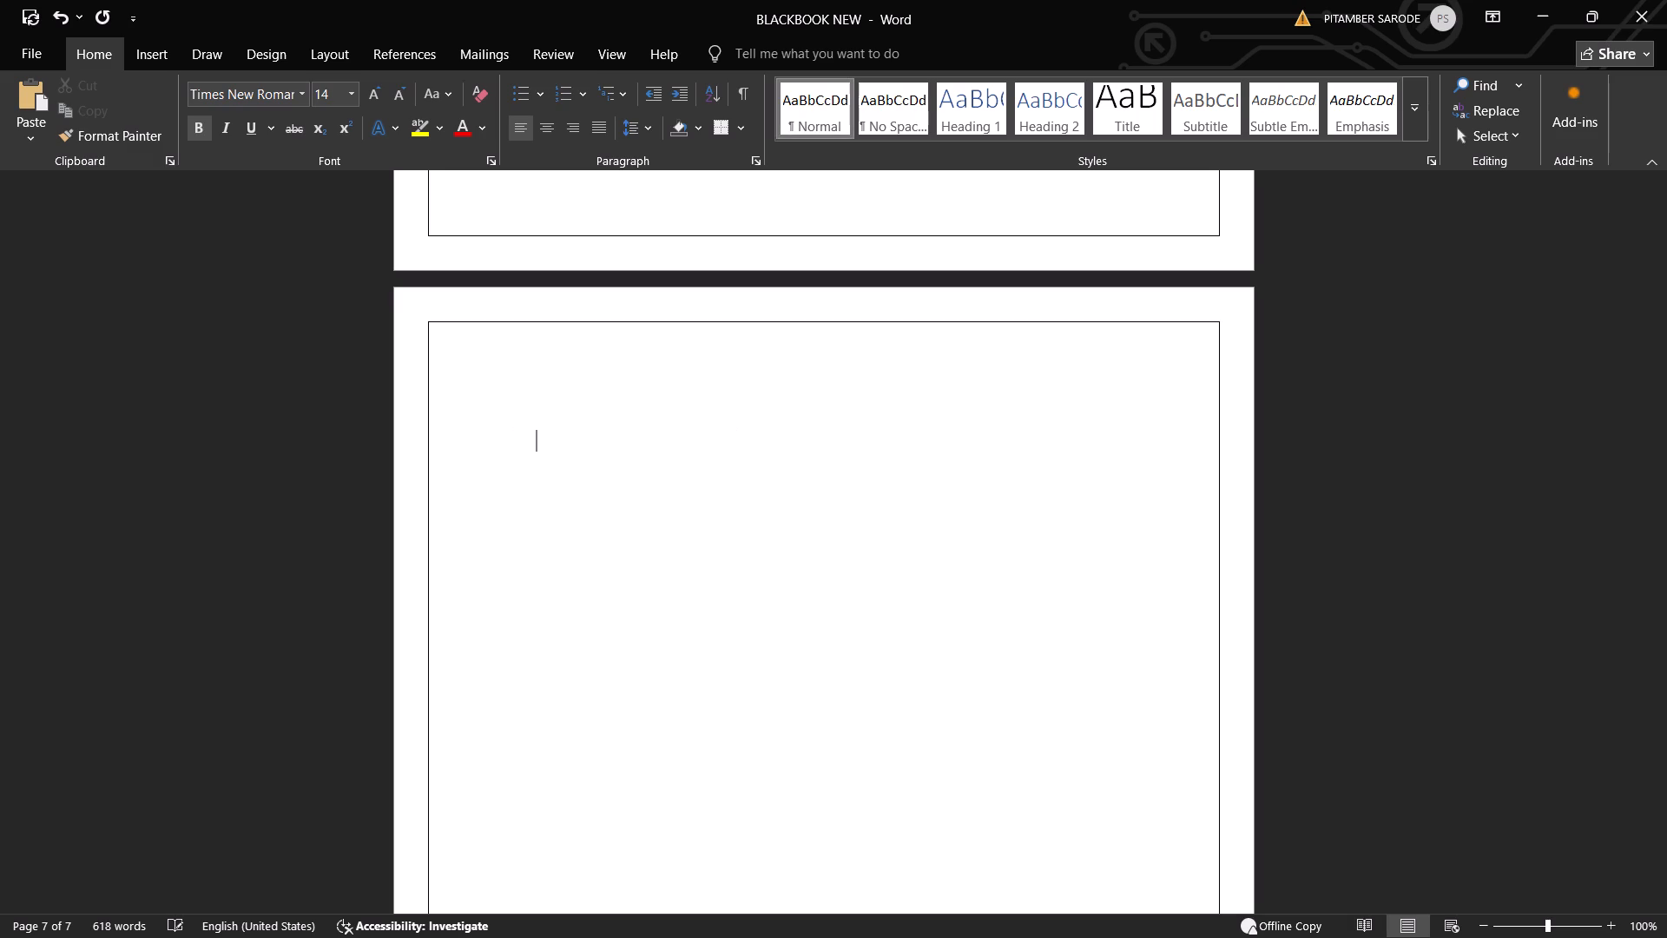
key("1")
type(".")
key("space")
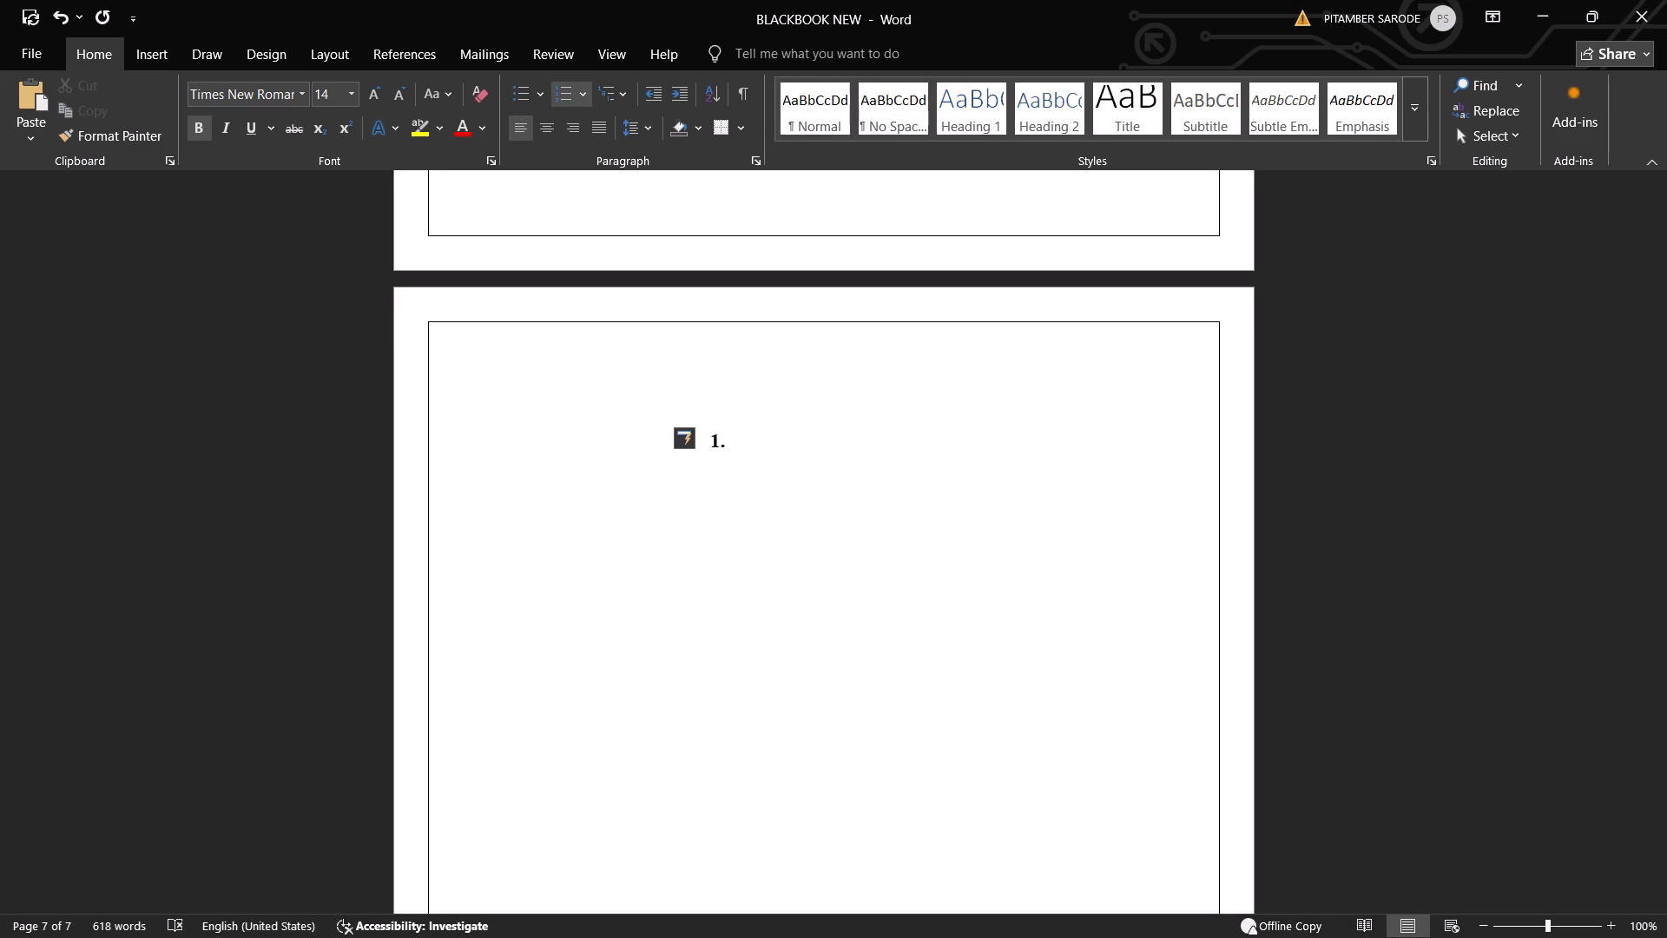
type("INTRODUCTION")
End the numbering after the "INTRODUCTION" heading and add an empty unnumbered line below it for the body text.
key("Return")
key("BackSpace")
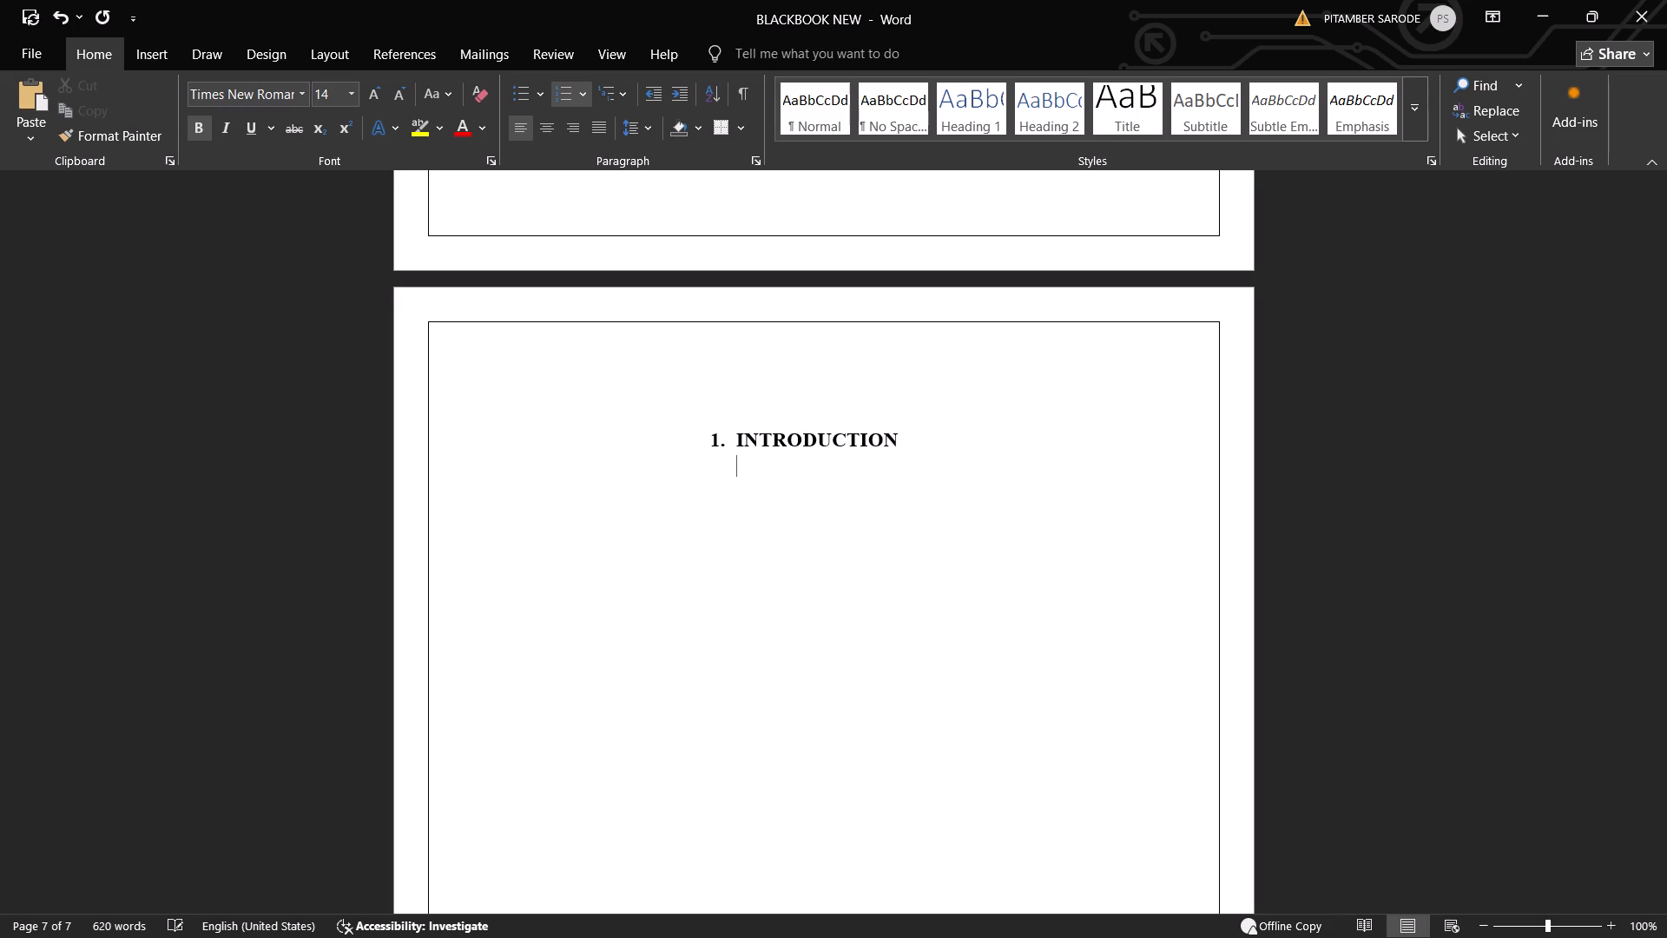
left_click(966, 453)
left_click(924, 436)
key("Return")
key("Return")
key("Return")
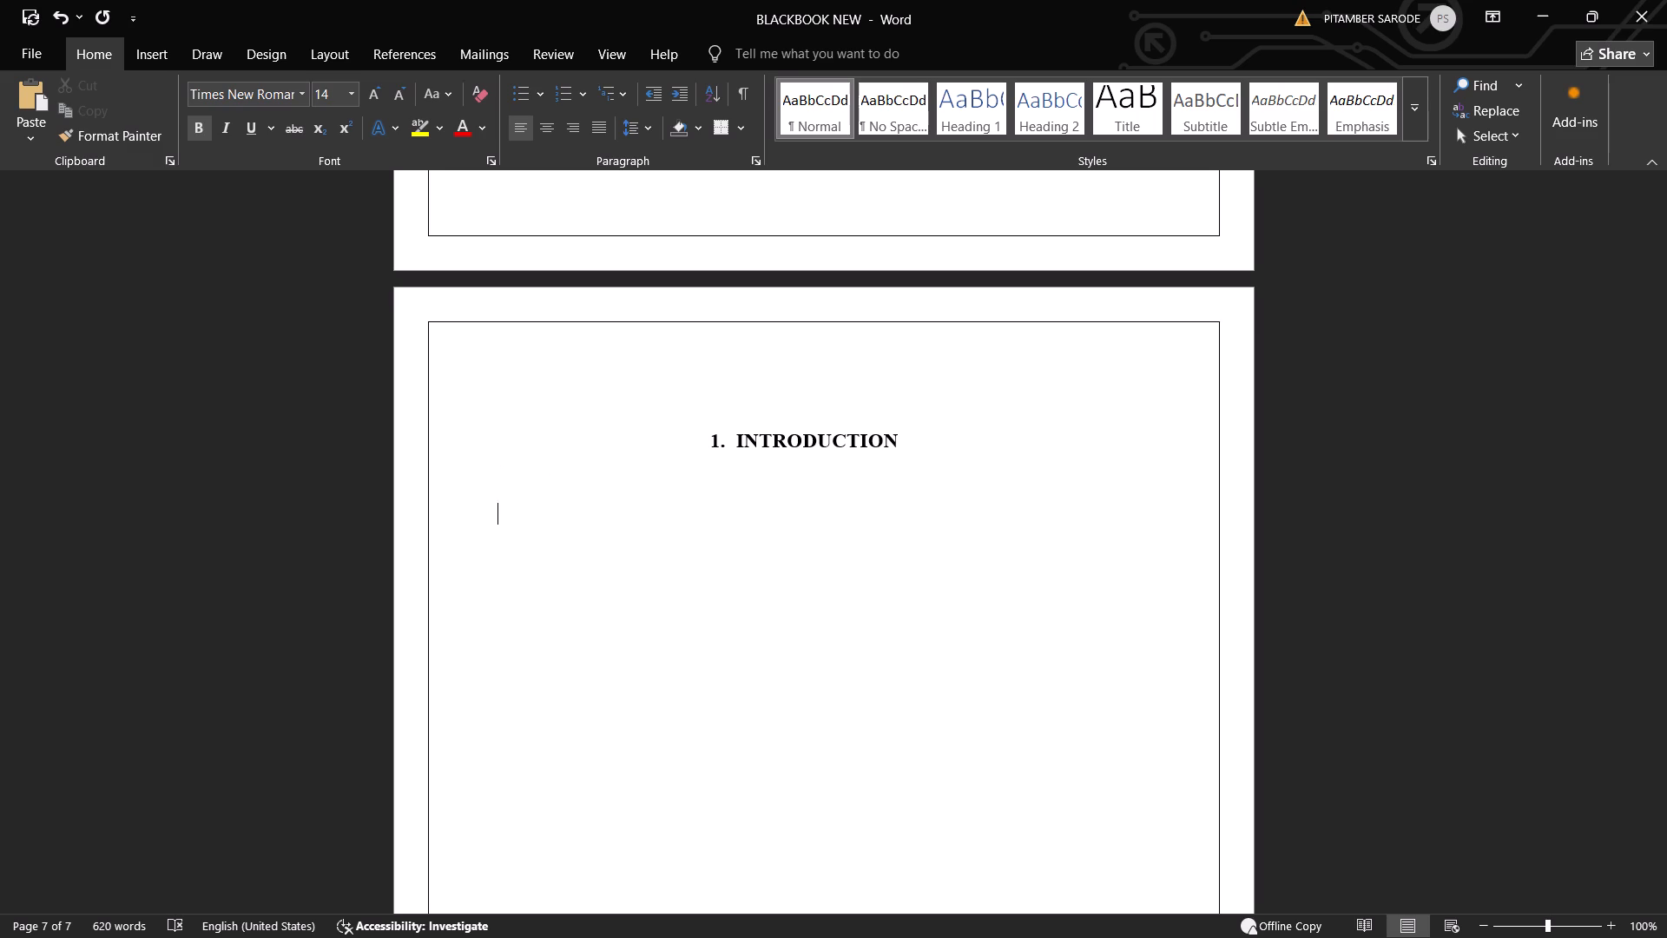
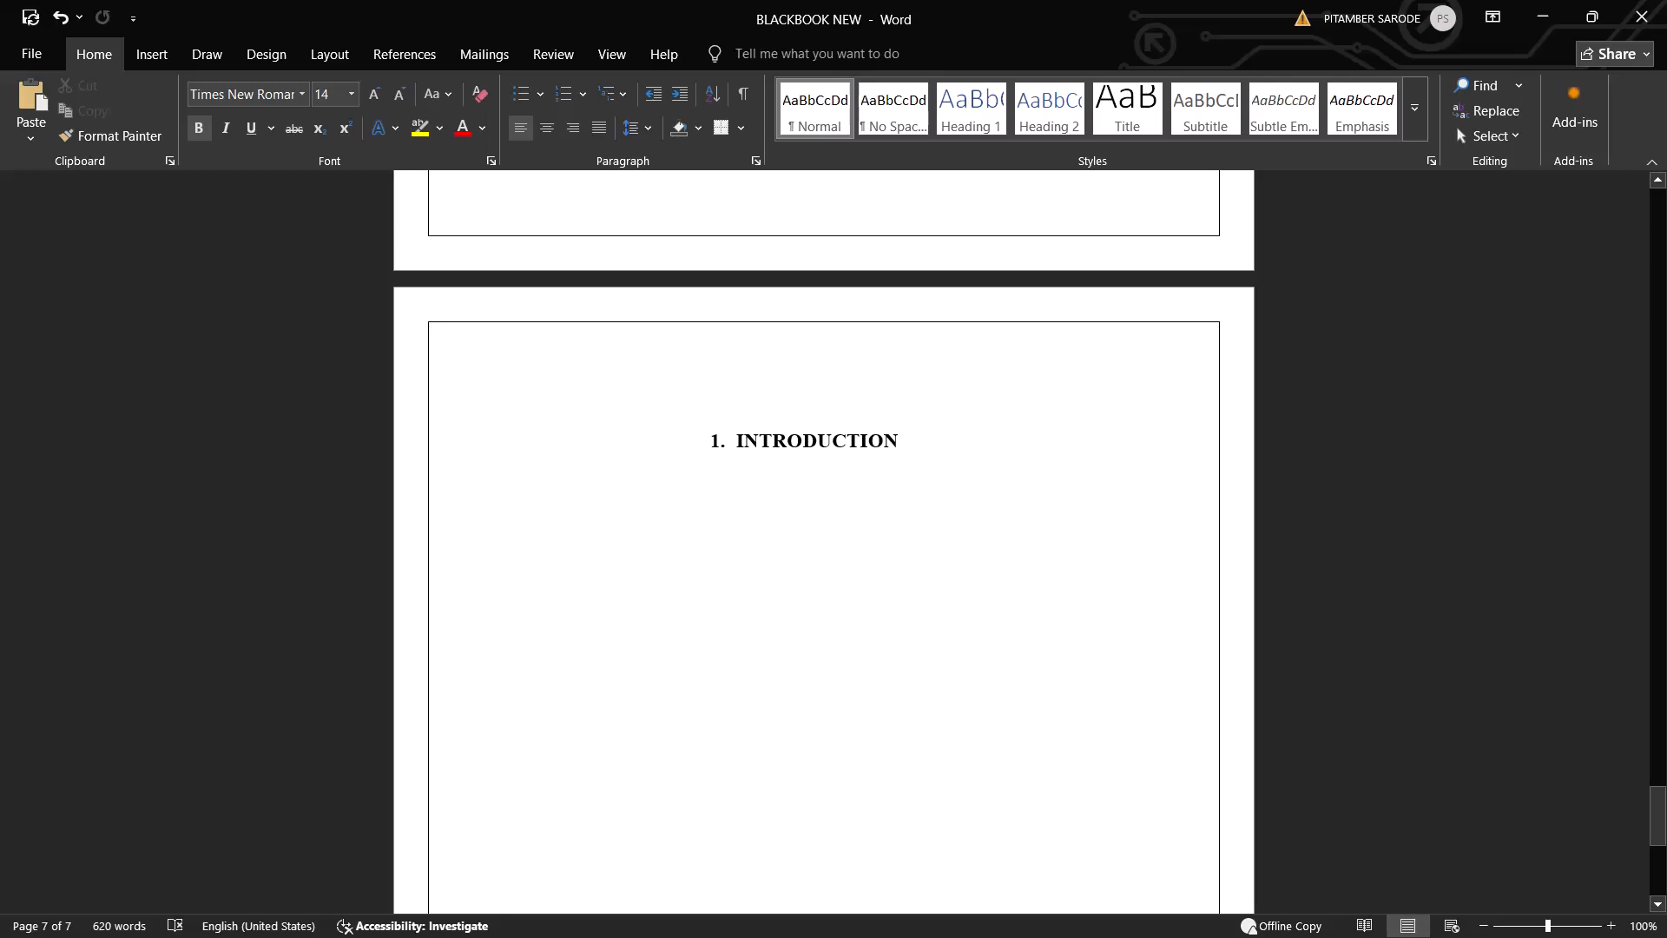
Clear the heading's character formatting from the empty line below "1. INTRODUCTION" and set it to Times New Roman, size 12.
key("ctrl+space")
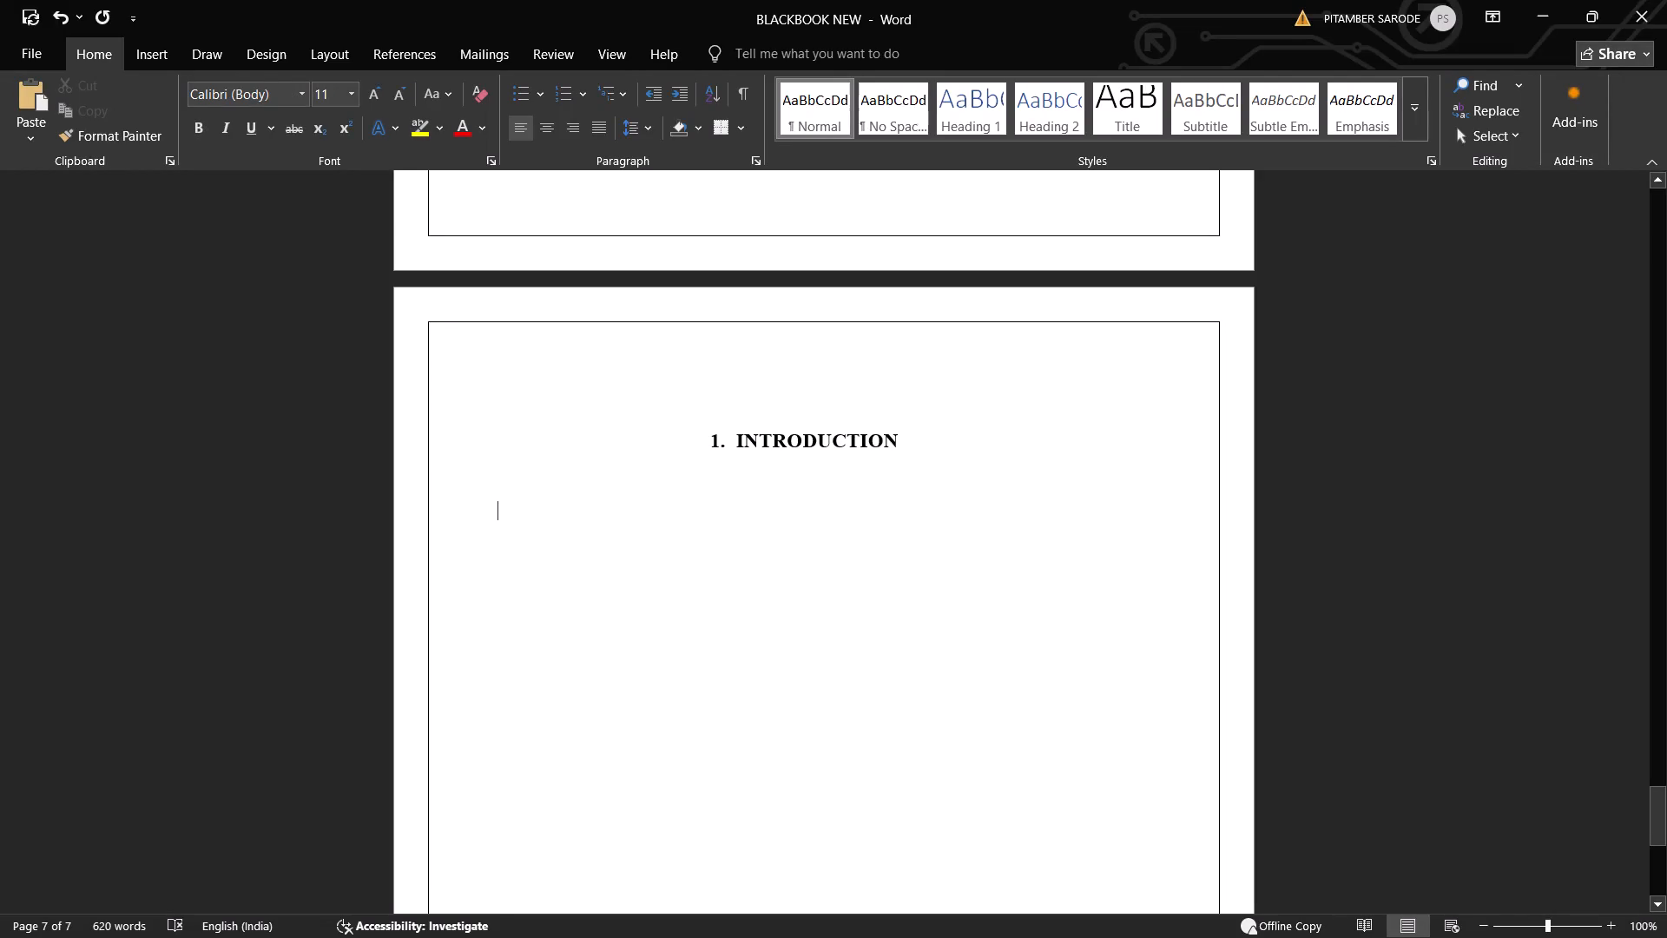
scroll(596, 522, "up", 1)
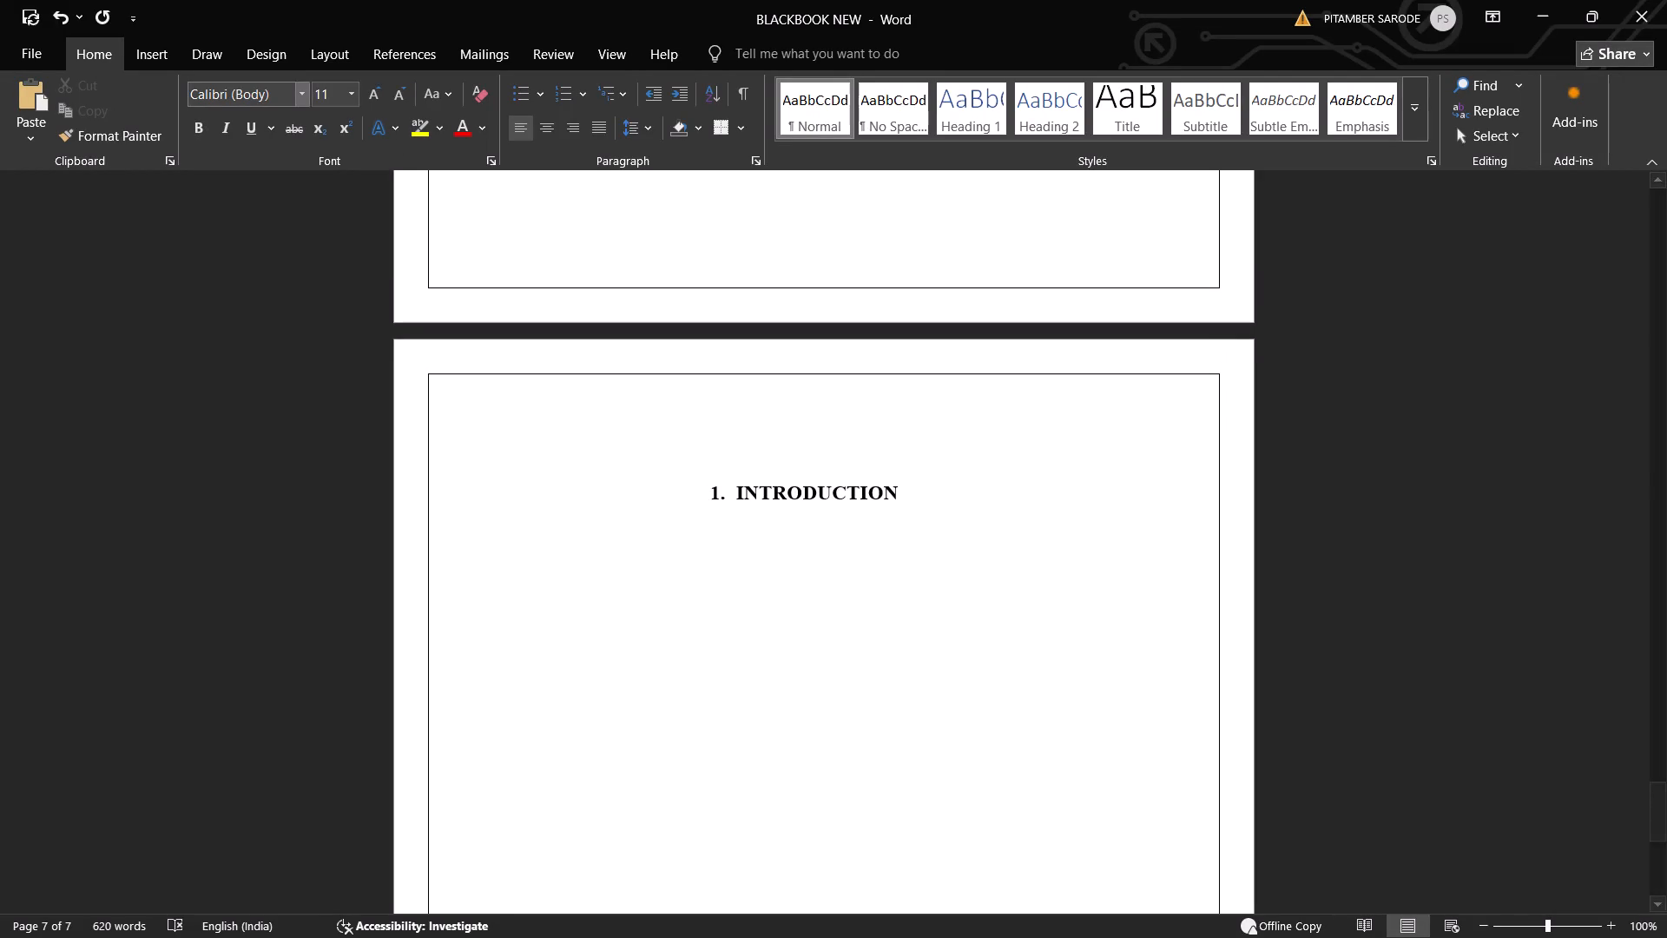
left_click(260, 92)
key("BackSpace")
type("TIE")
key("BackSpace")
type("MES")
key("Return")
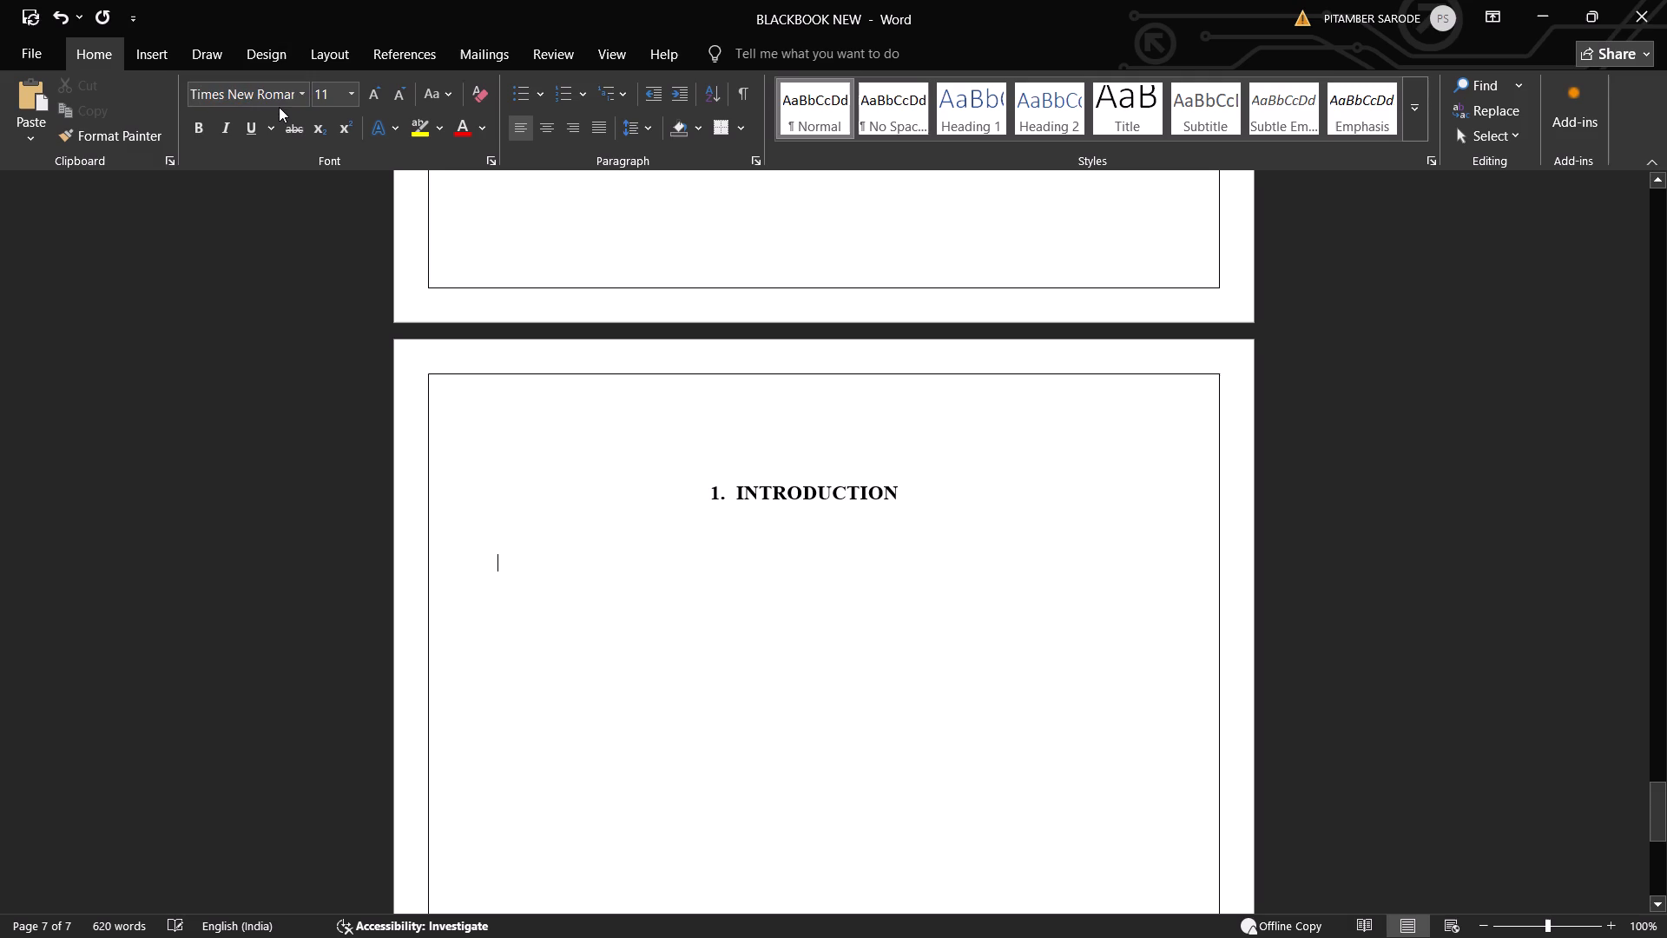
left_click(354, 88)
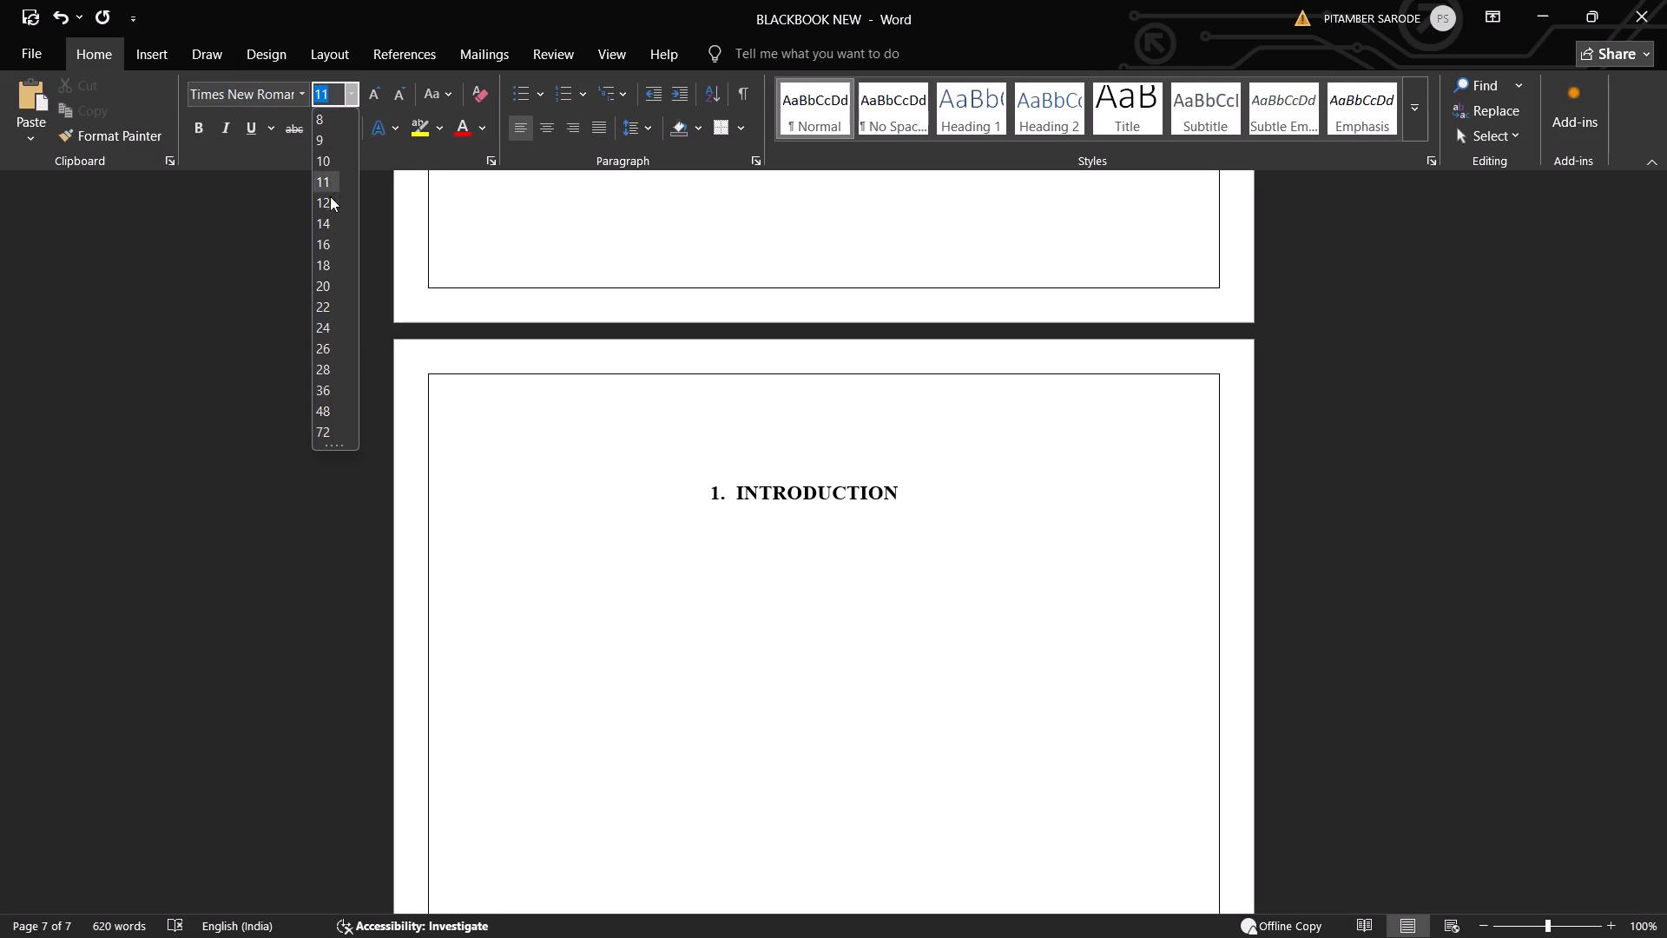
left_click(330, 199)
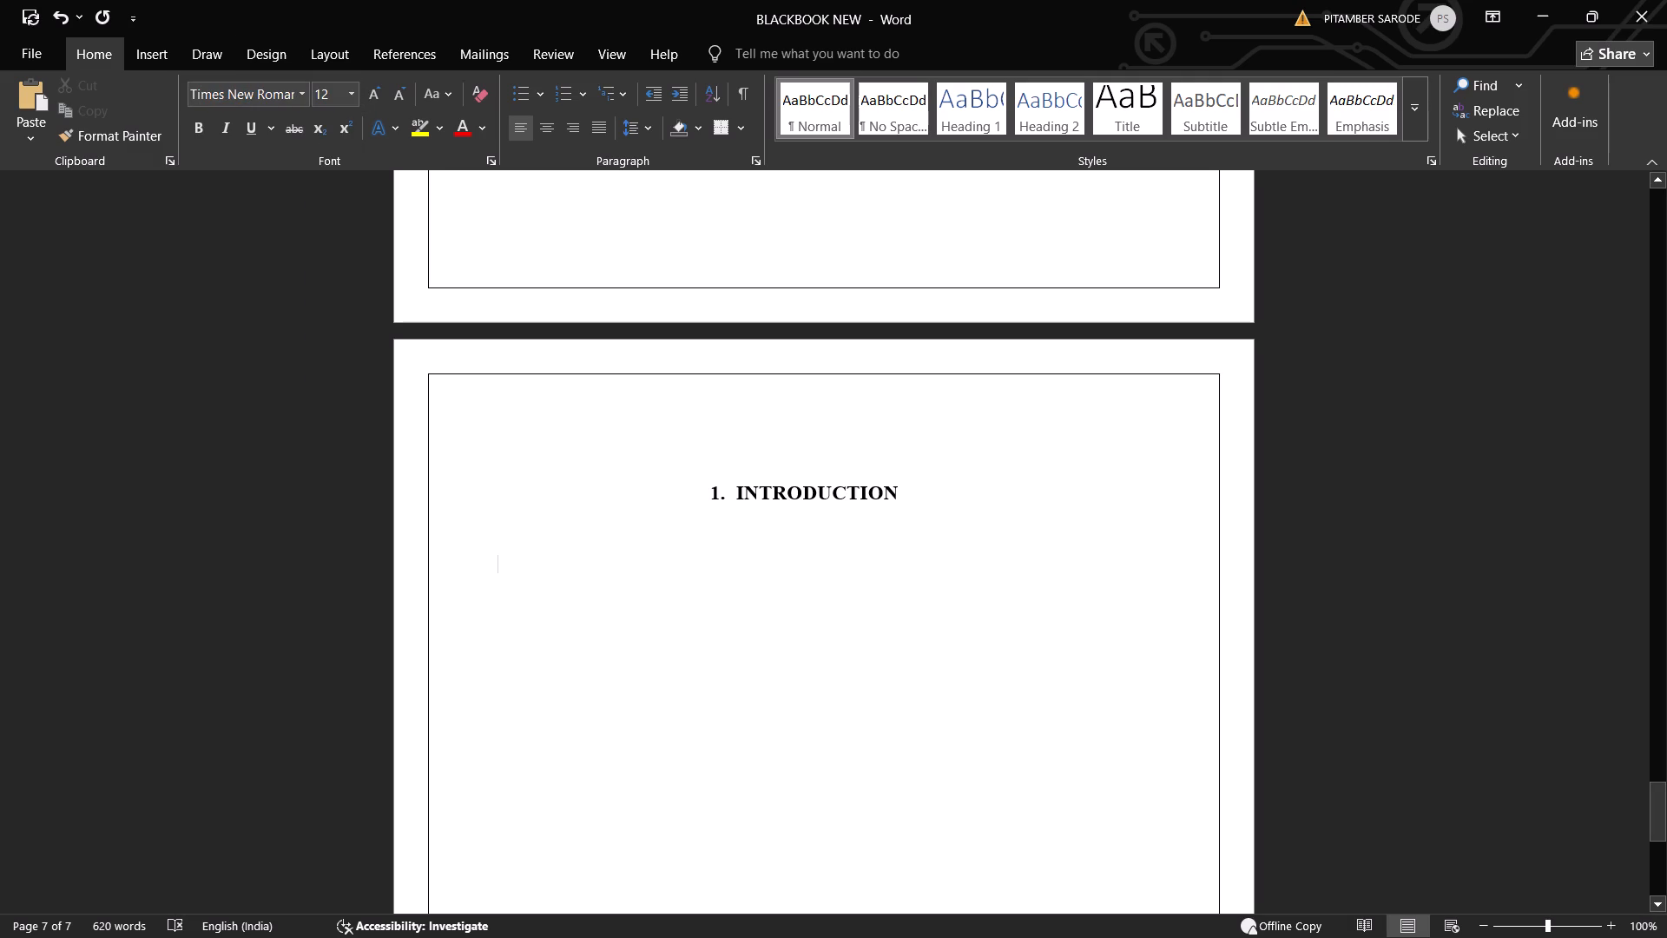
Paste the copied three-paragraph 3D printing introduction into the empty line below the "1. INTRODUCTION" heading.
key("ctrl+v")
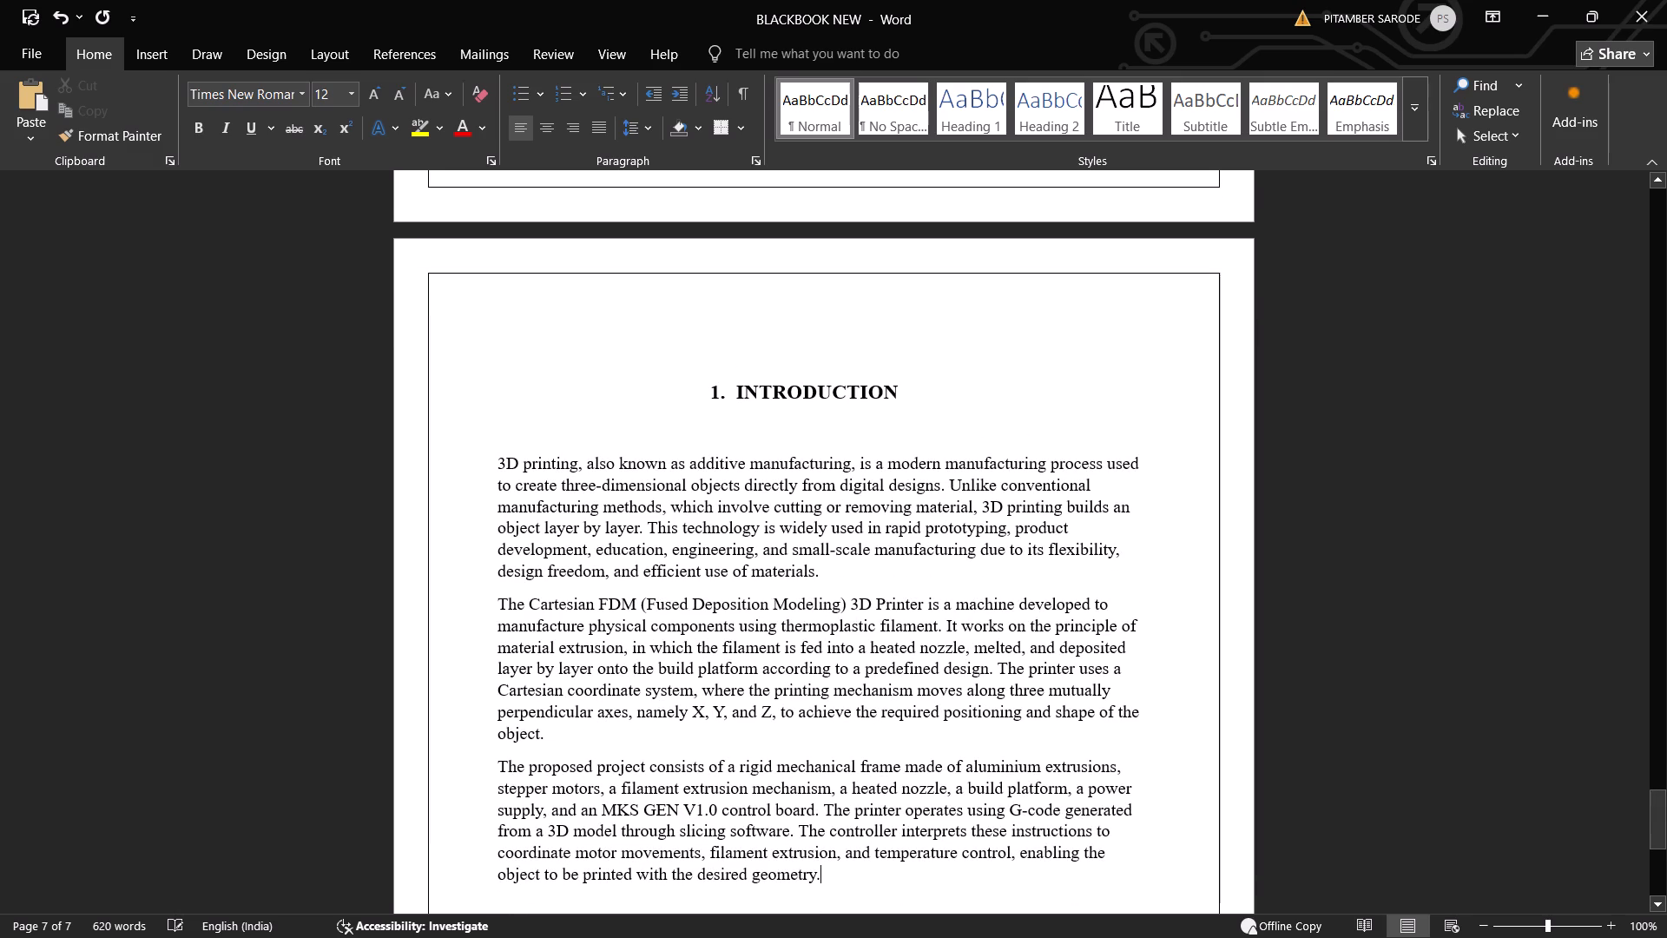
scroll(532, 587, "down", 1)
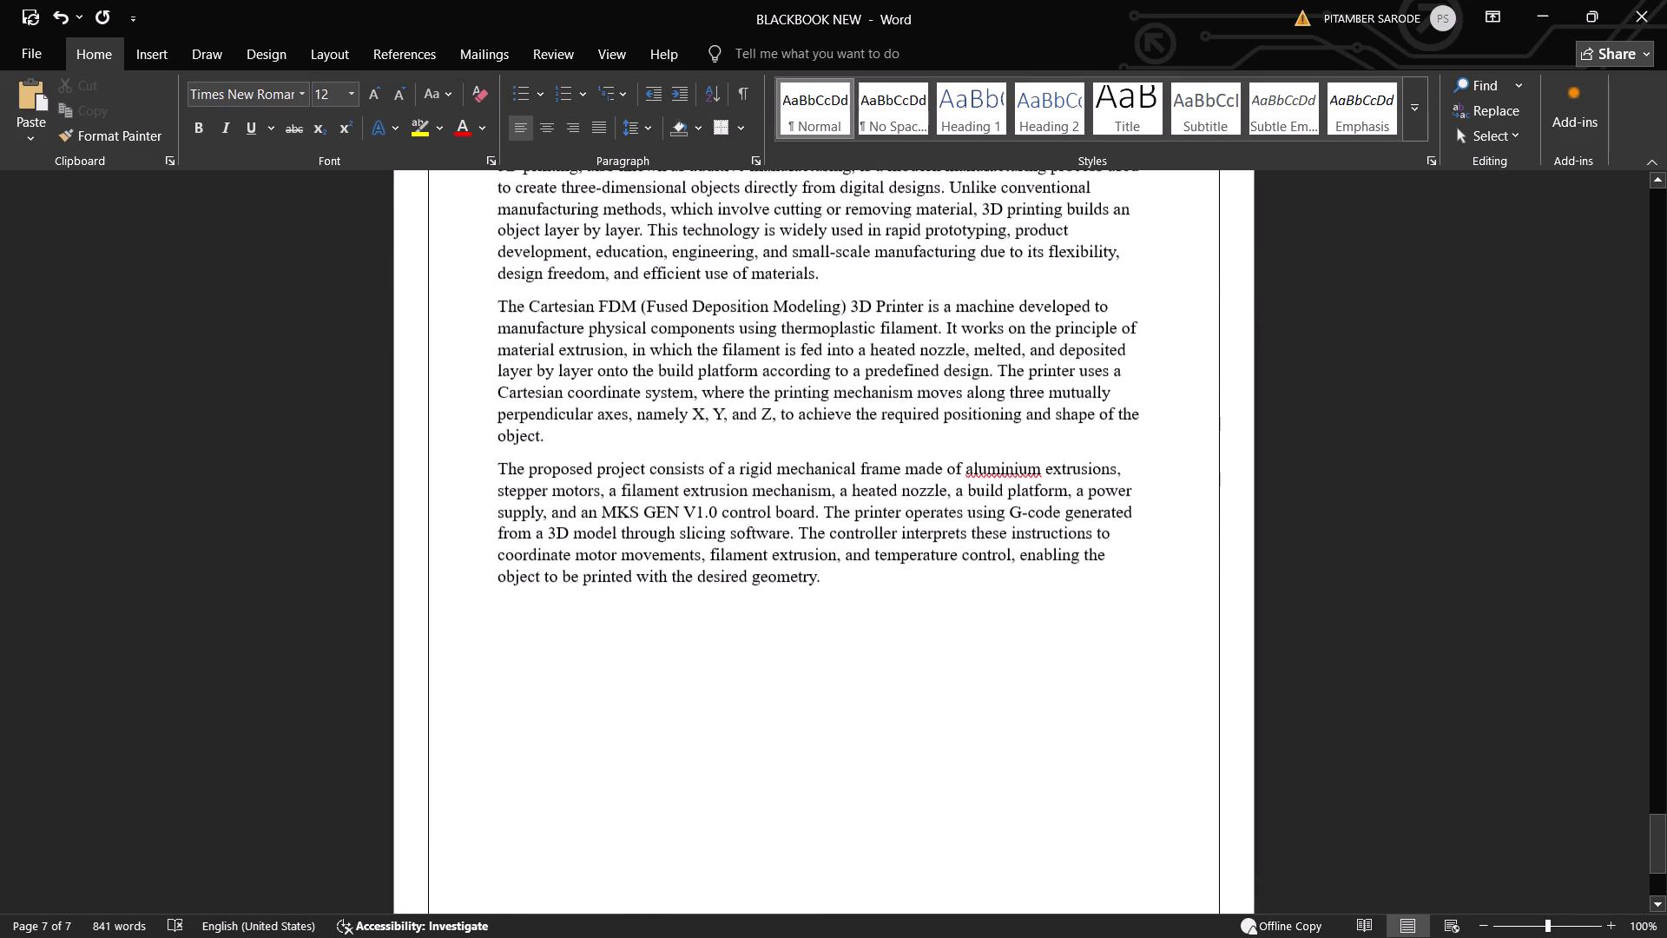
scroll(532, 587, "up", 1)
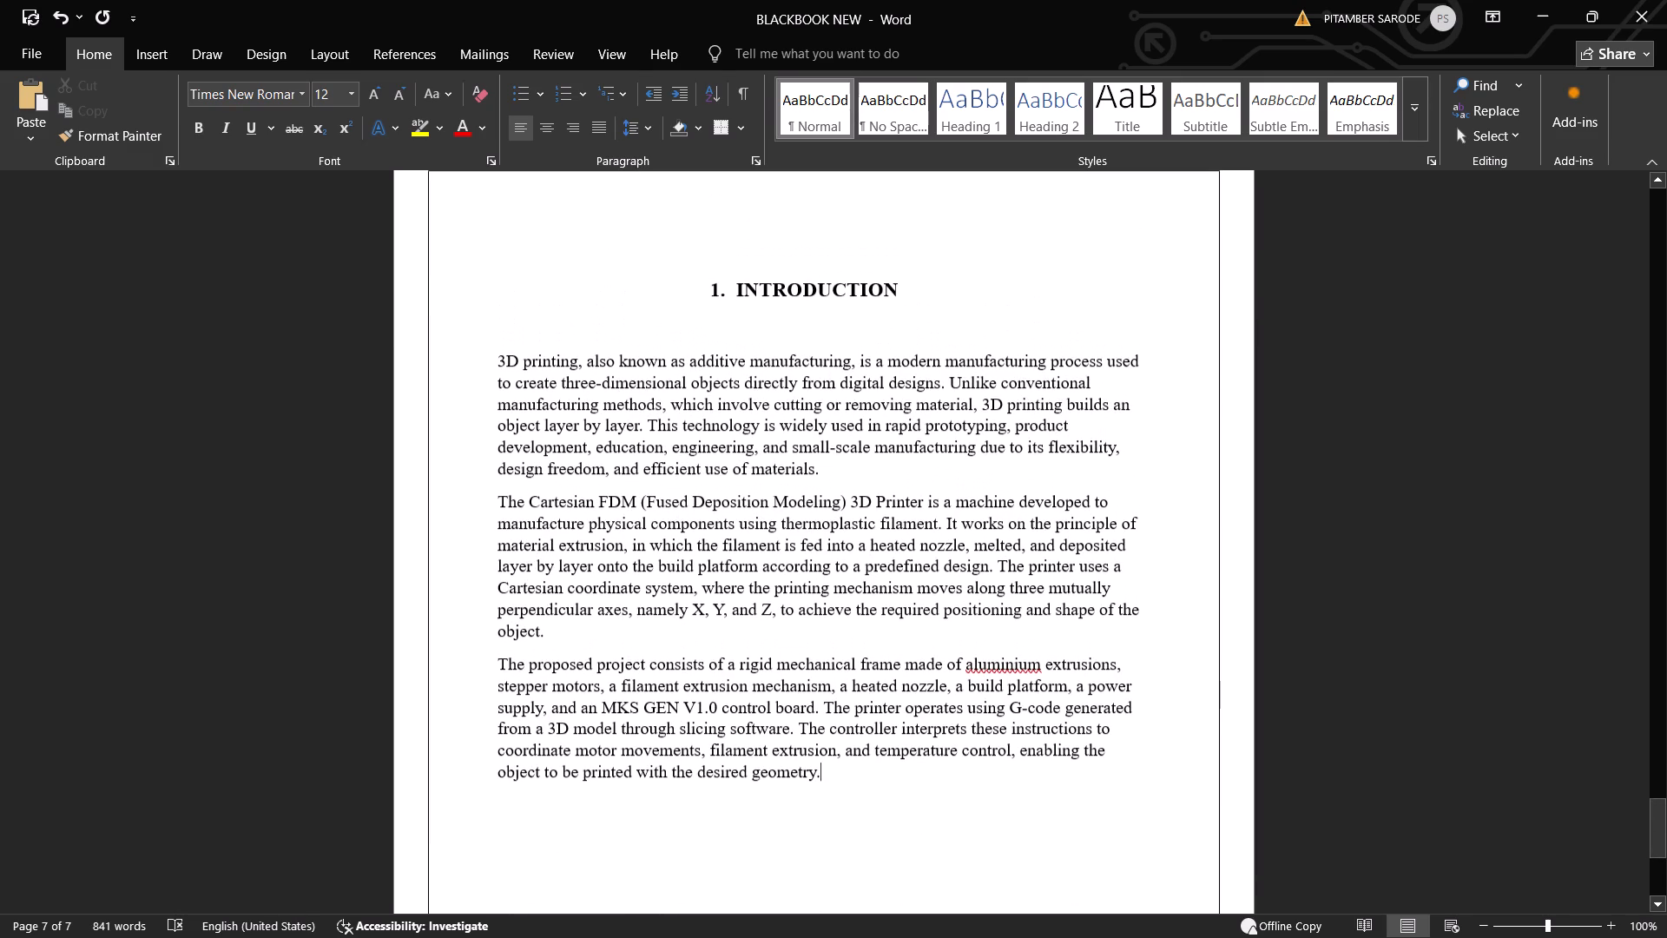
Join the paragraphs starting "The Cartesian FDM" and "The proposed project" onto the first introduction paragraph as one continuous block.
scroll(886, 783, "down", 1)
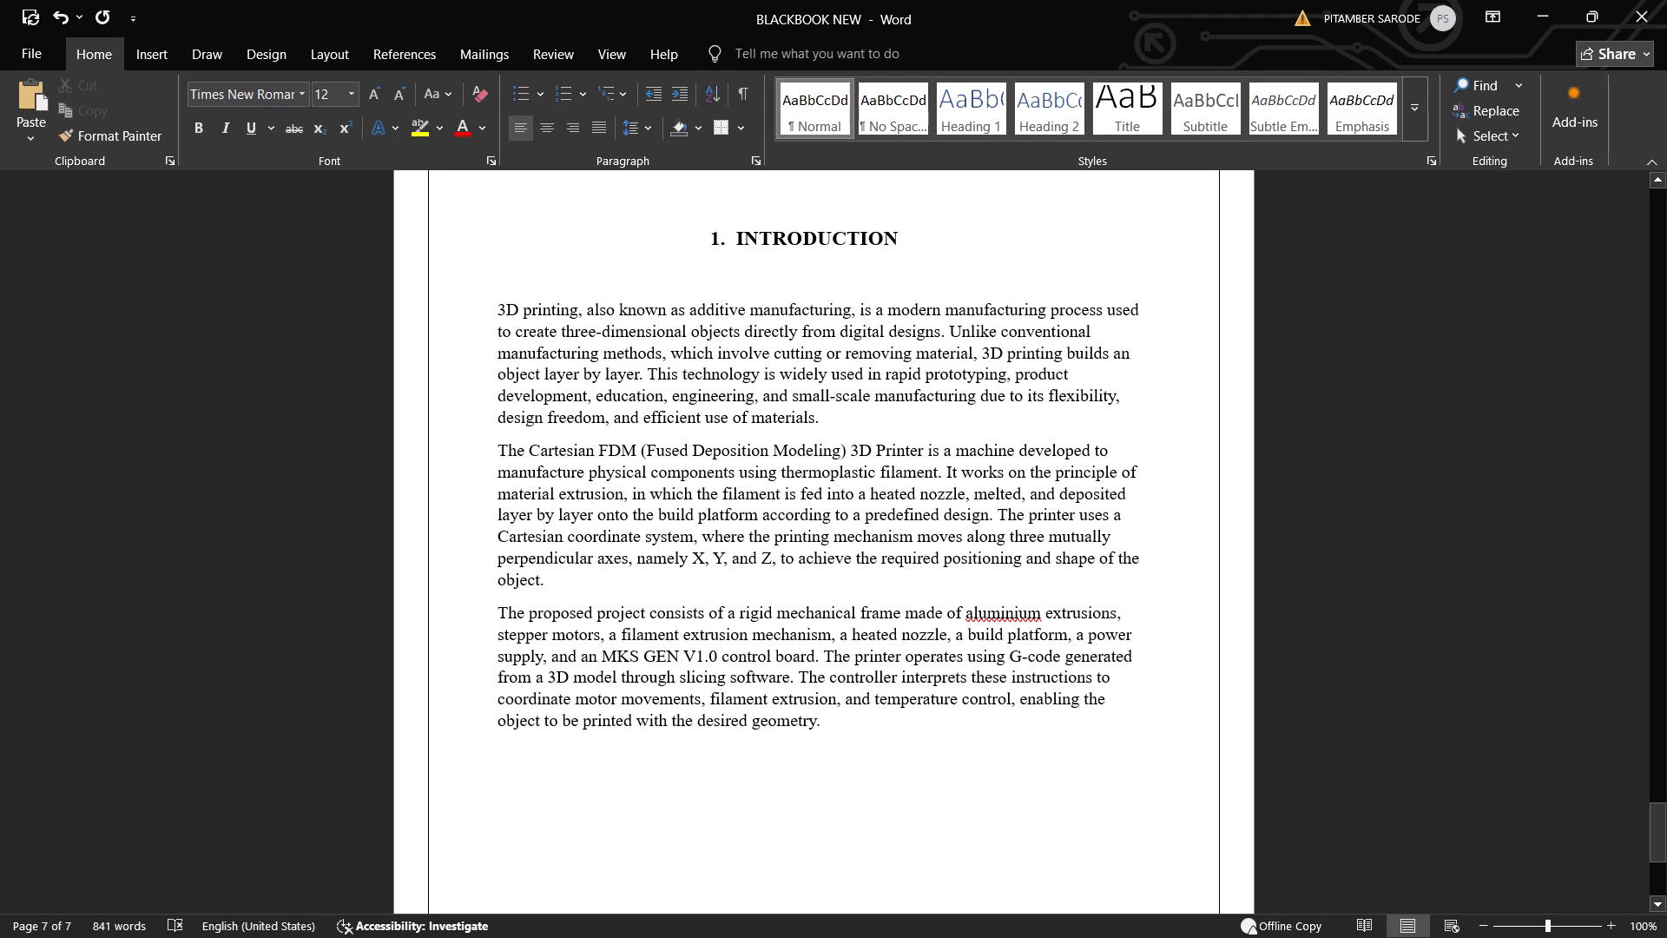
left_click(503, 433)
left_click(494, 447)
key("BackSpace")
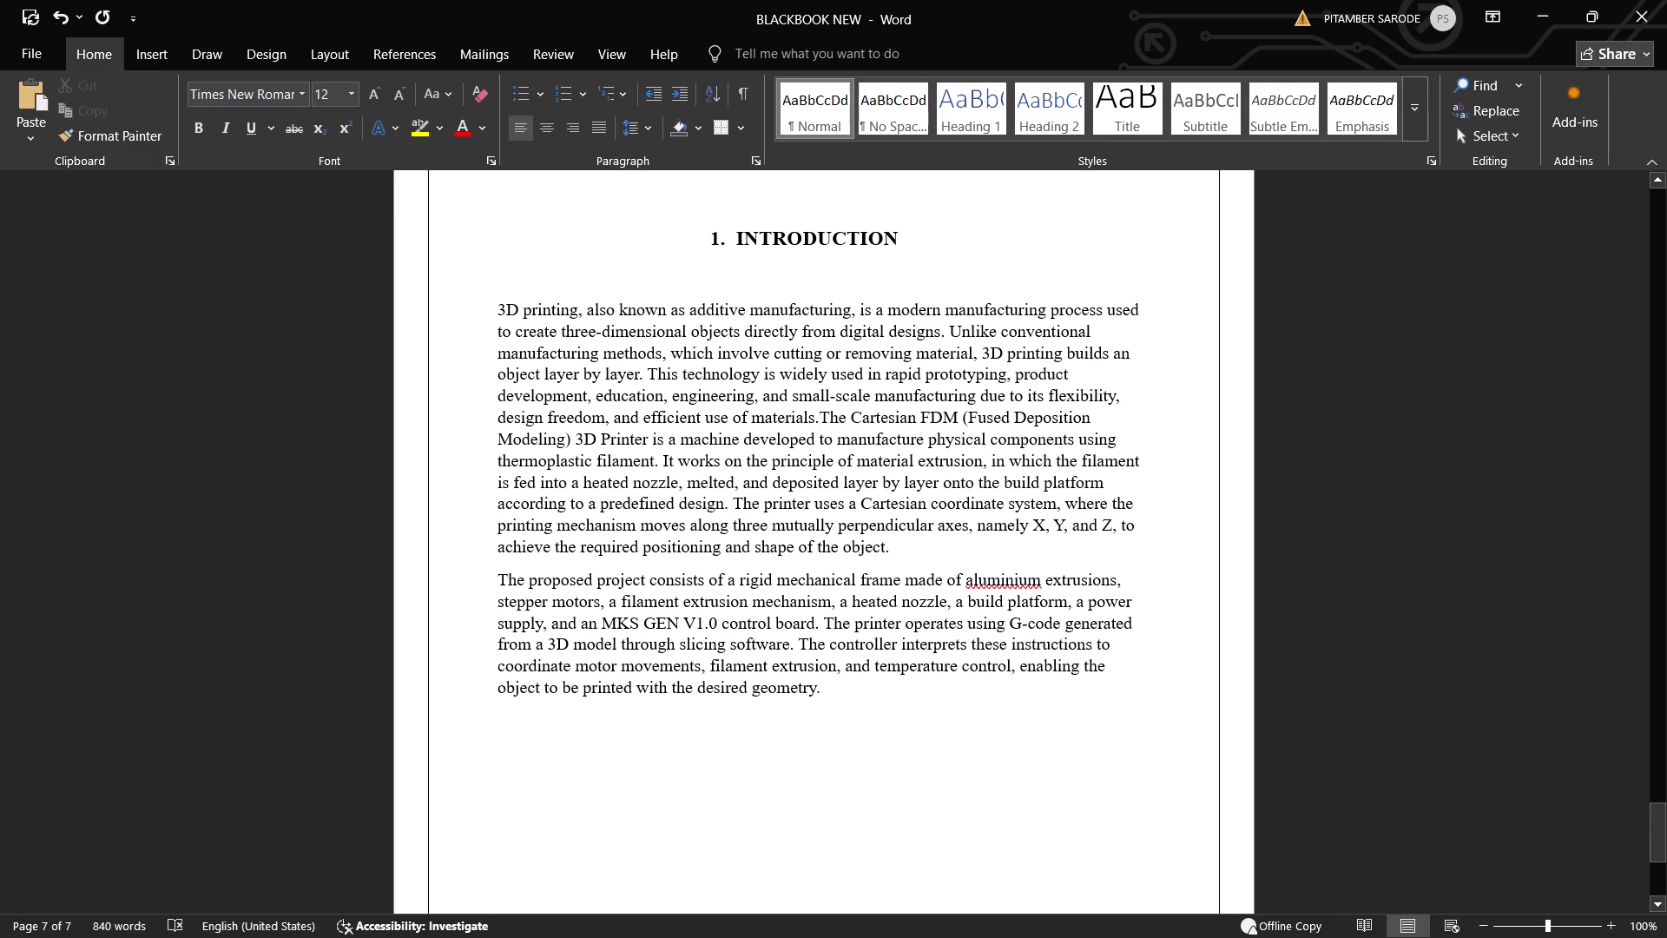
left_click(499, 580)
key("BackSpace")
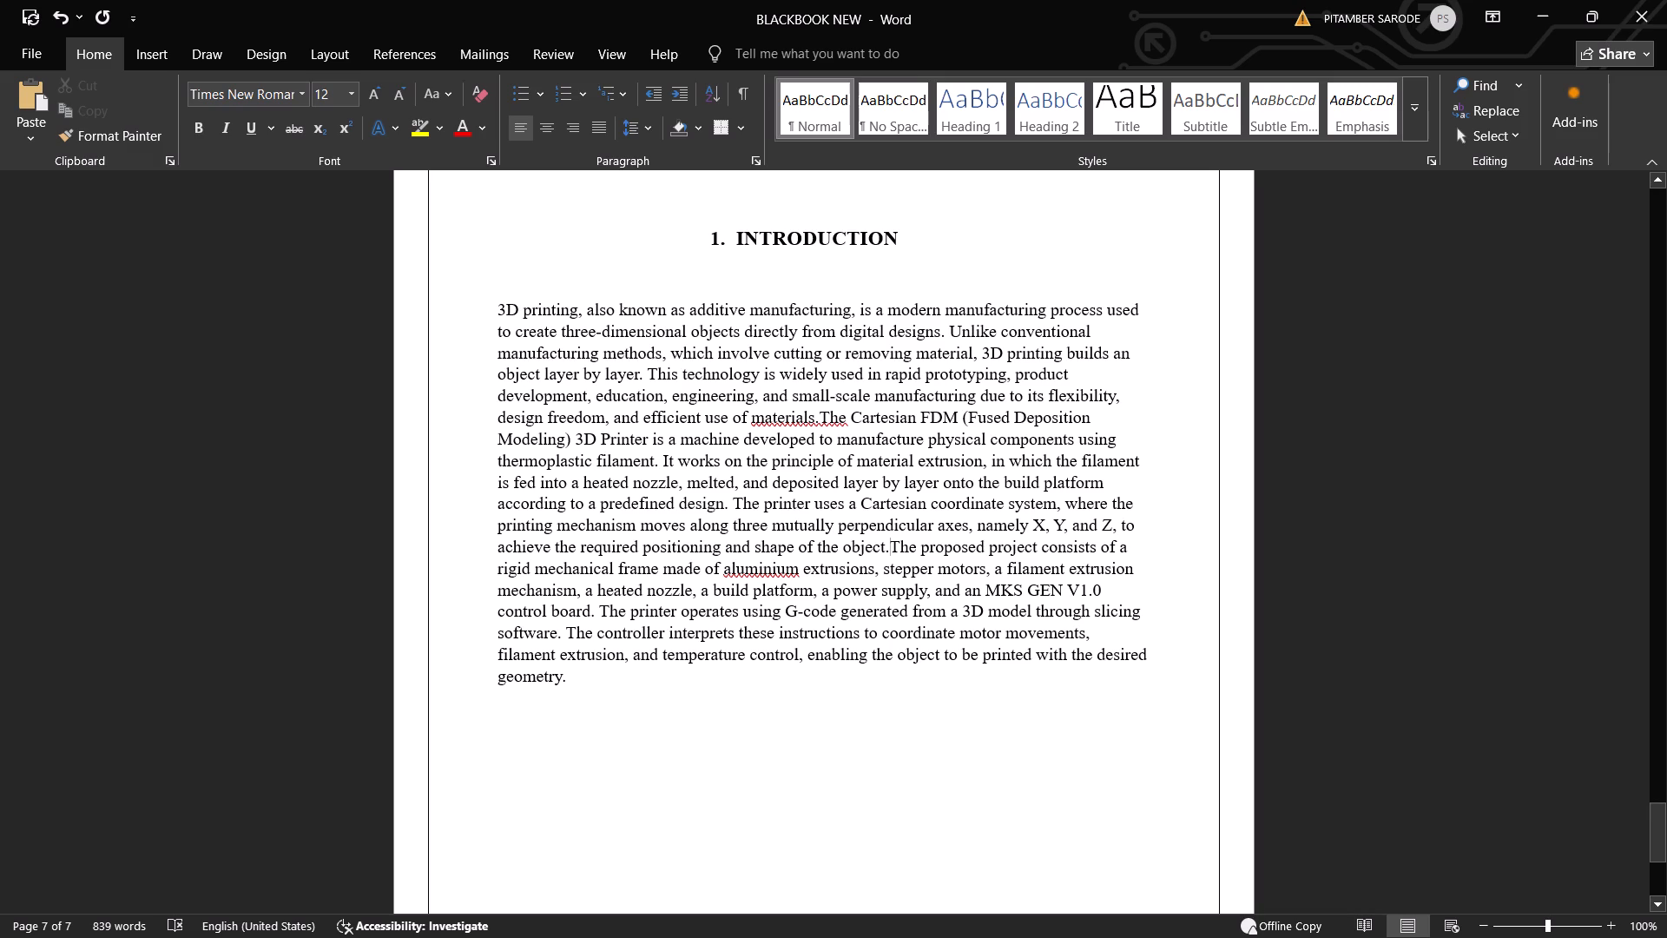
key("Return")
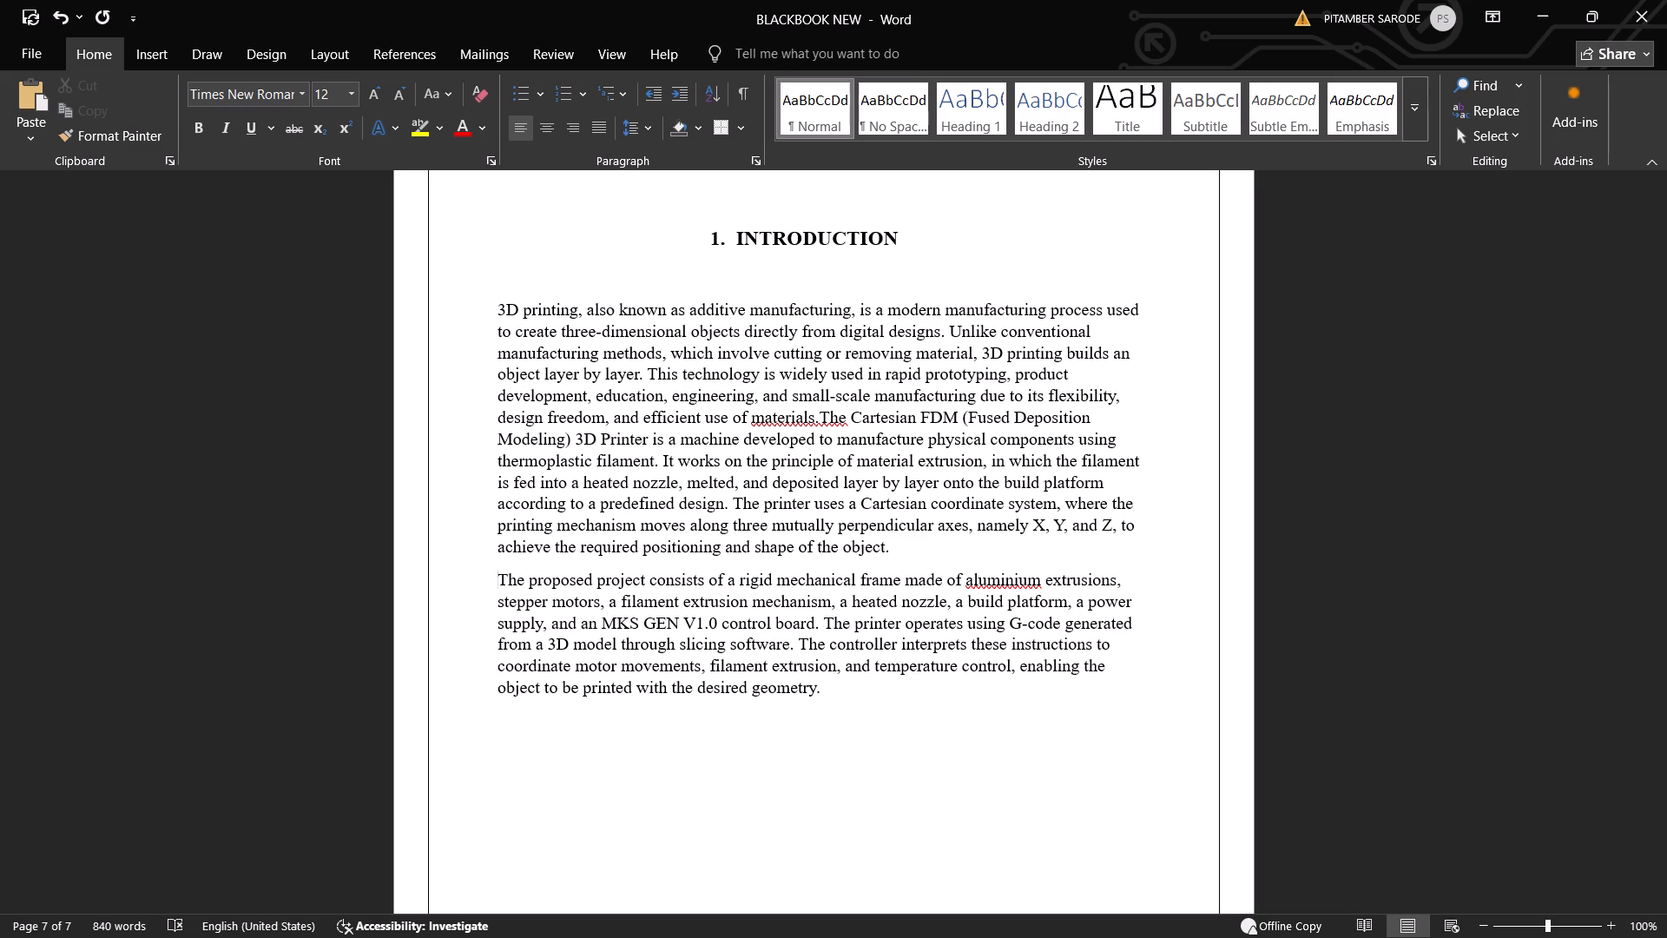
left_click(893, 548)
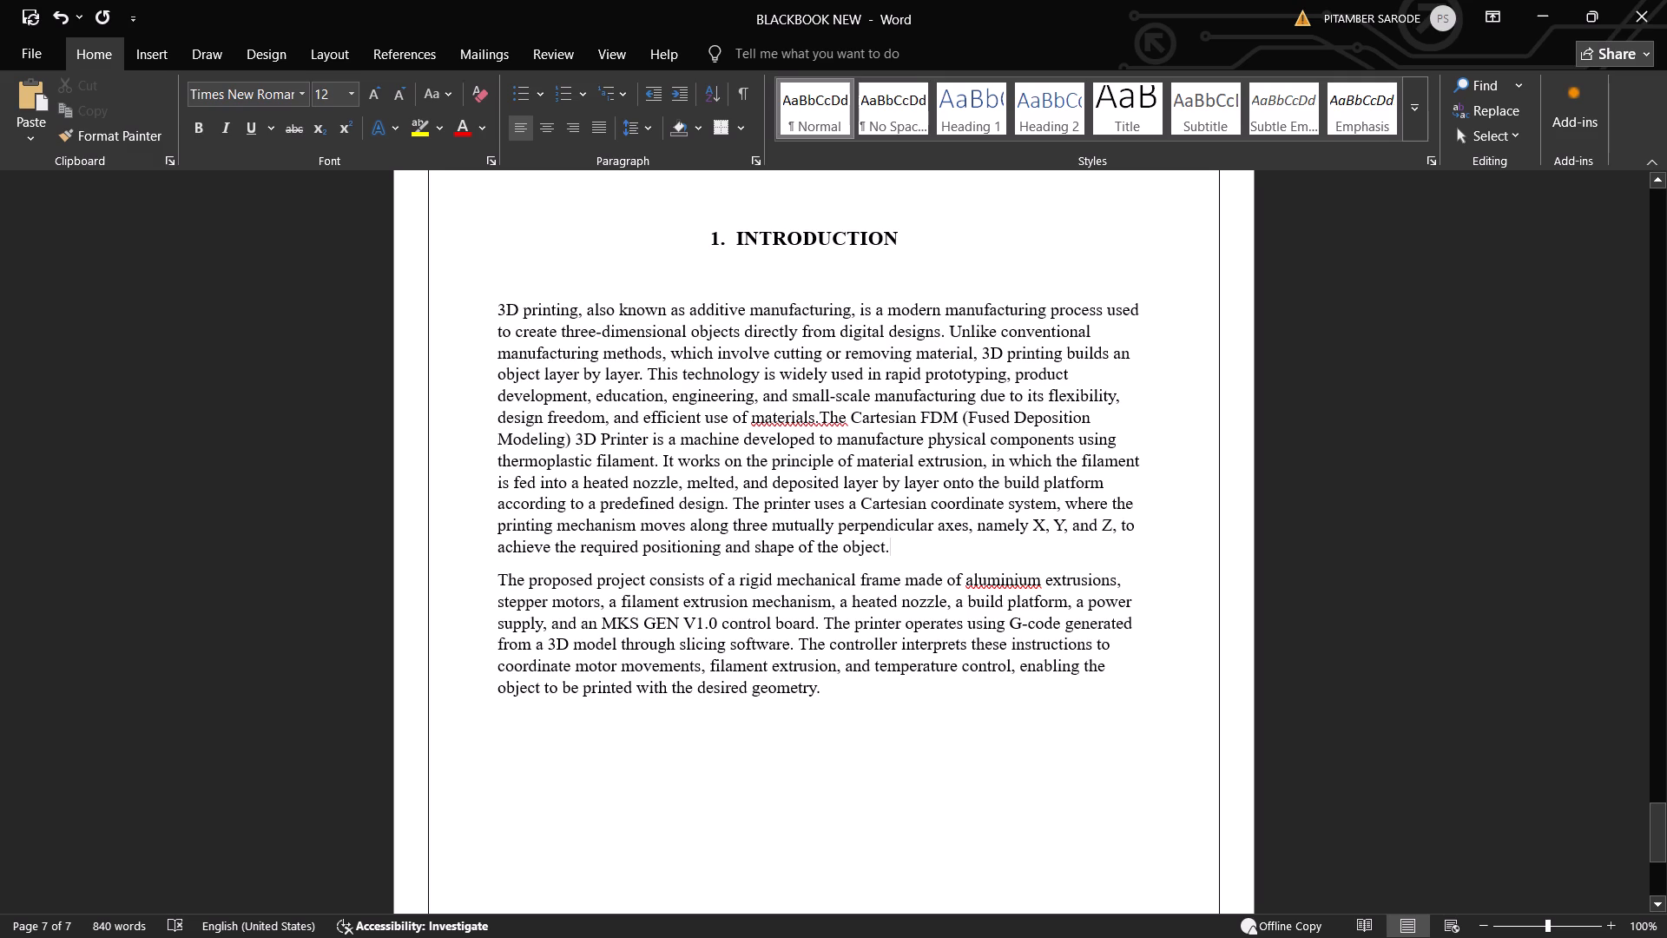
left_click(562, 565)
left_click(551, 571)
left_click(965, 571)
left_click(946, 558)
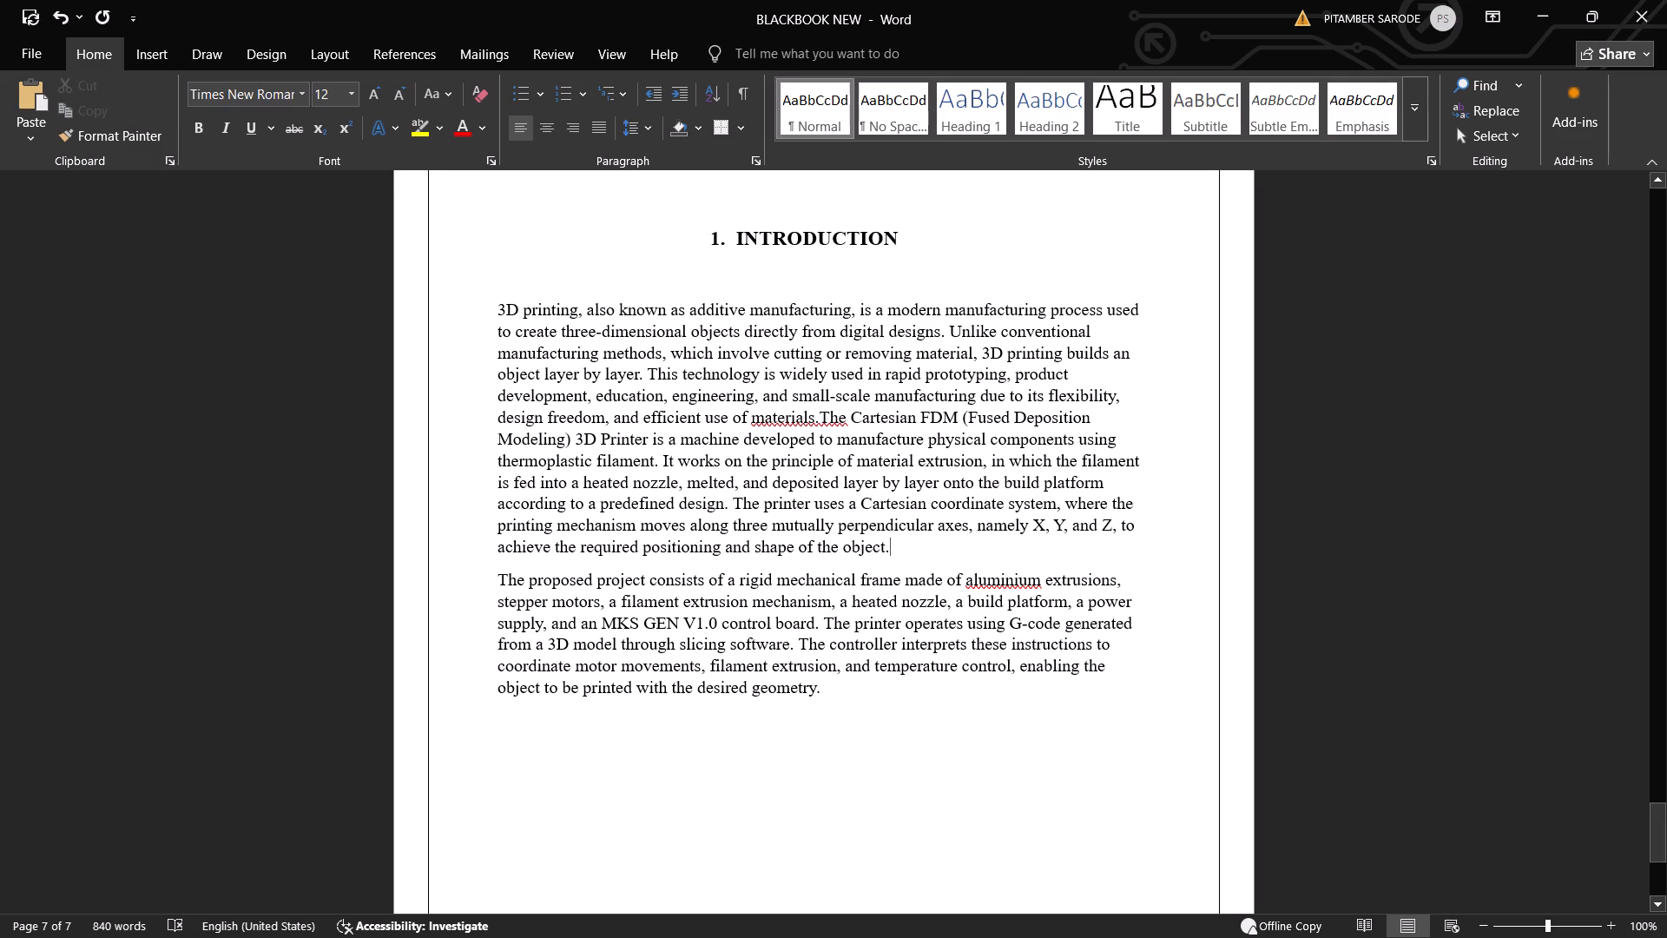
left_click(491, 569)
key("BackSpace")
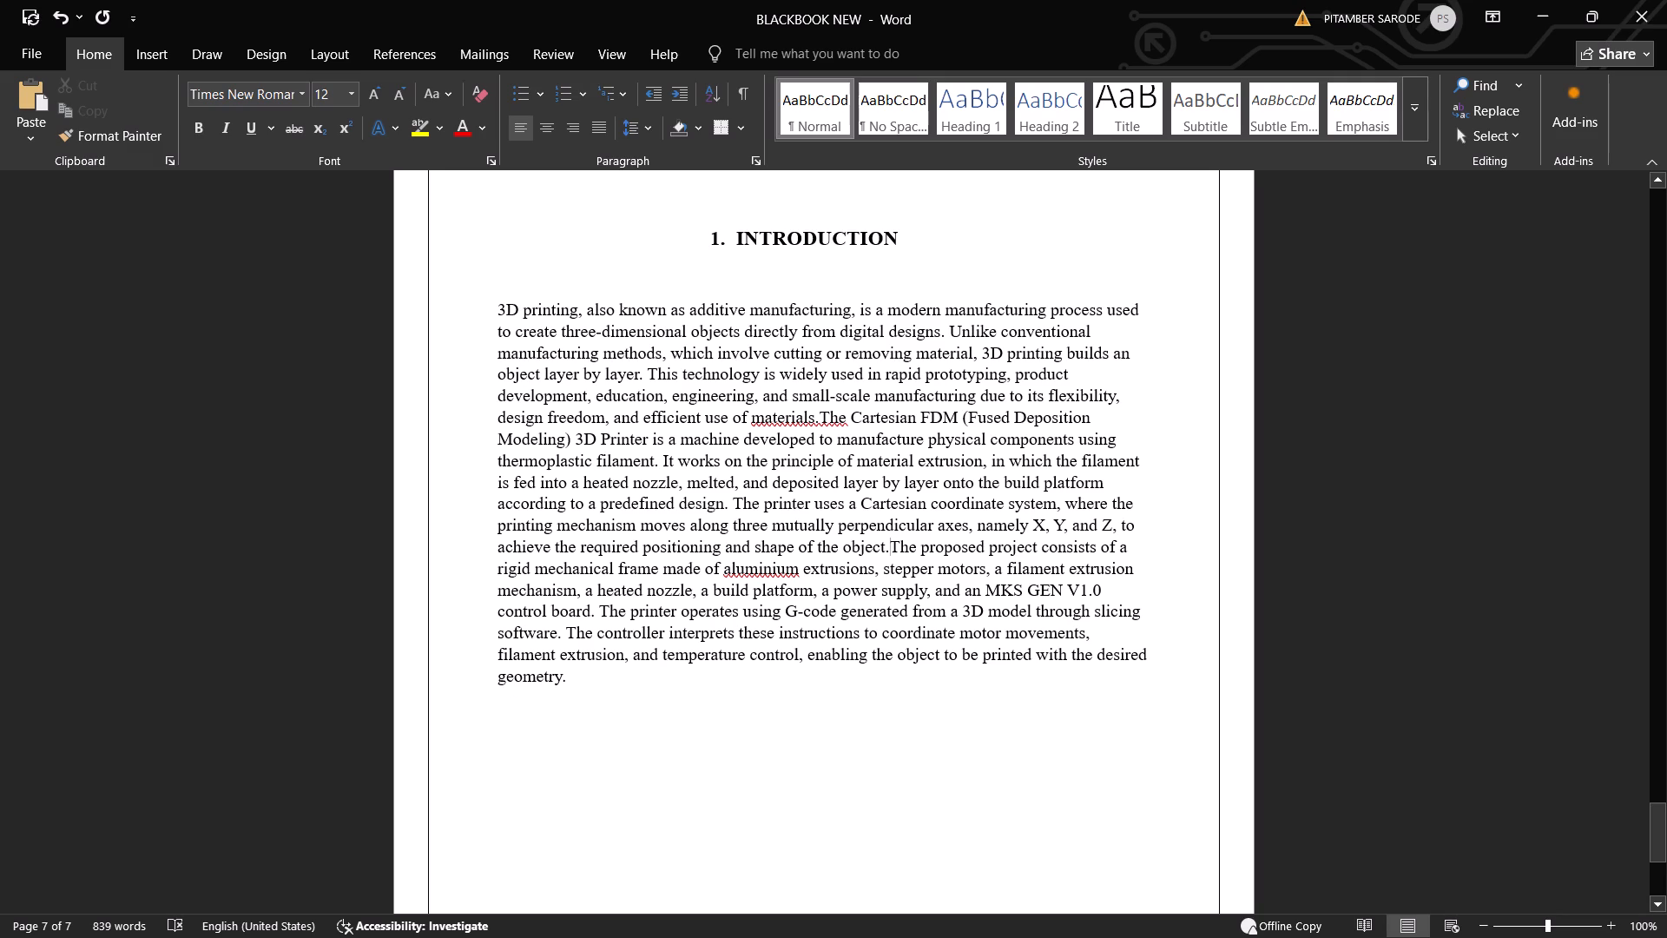
Insert a space before the sentences starting "The Cartesian FDM" and "The proposed project" in the introduction text.
left_click(817, 415)
left_click(820, 418)
key("space")
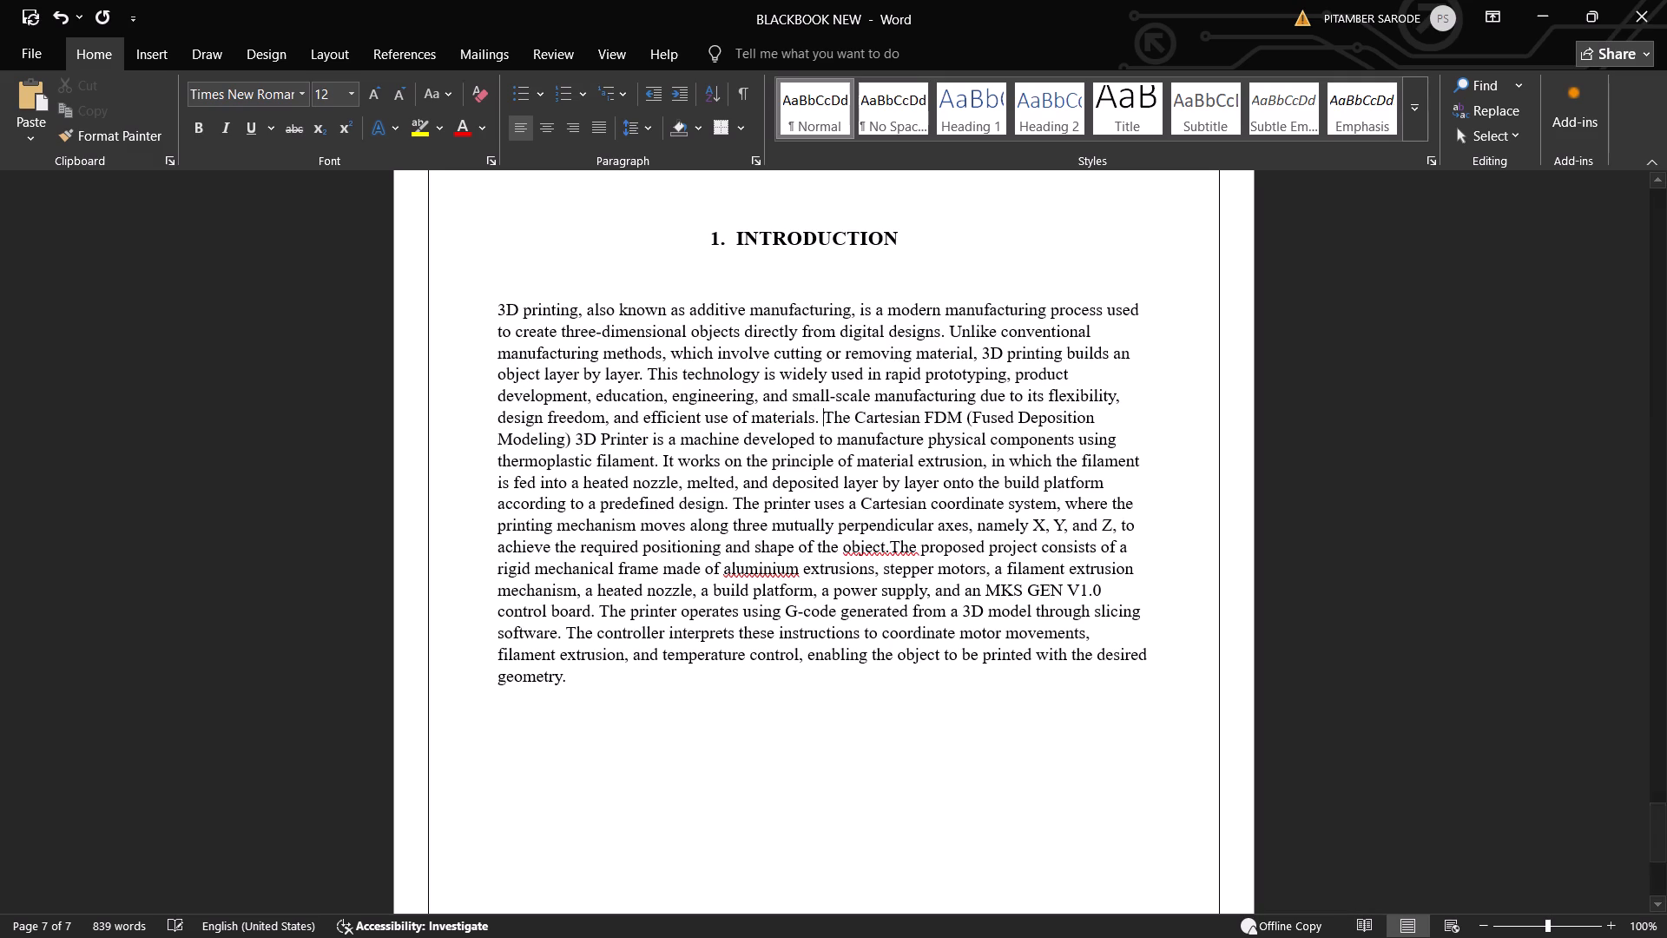
left_click(888, 546)
key("space")
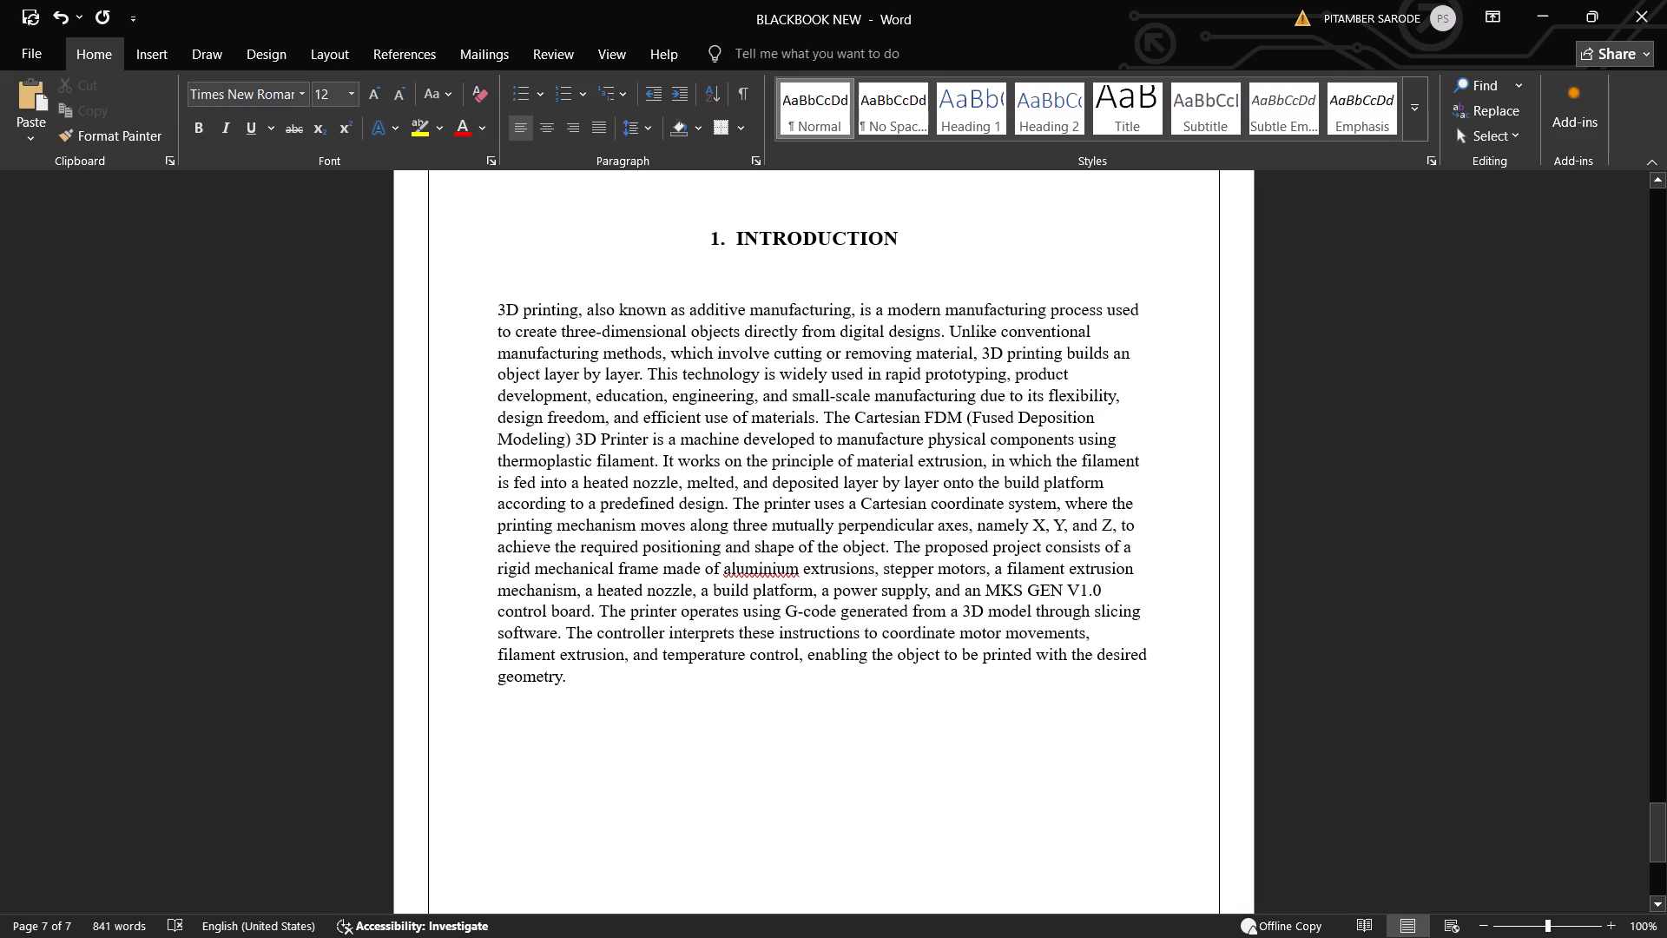
Split the introduction text after "efficient use of materials." so a second paragraph starts at "The Cartesian FDM".
scroll(832, 540, "down", 9)
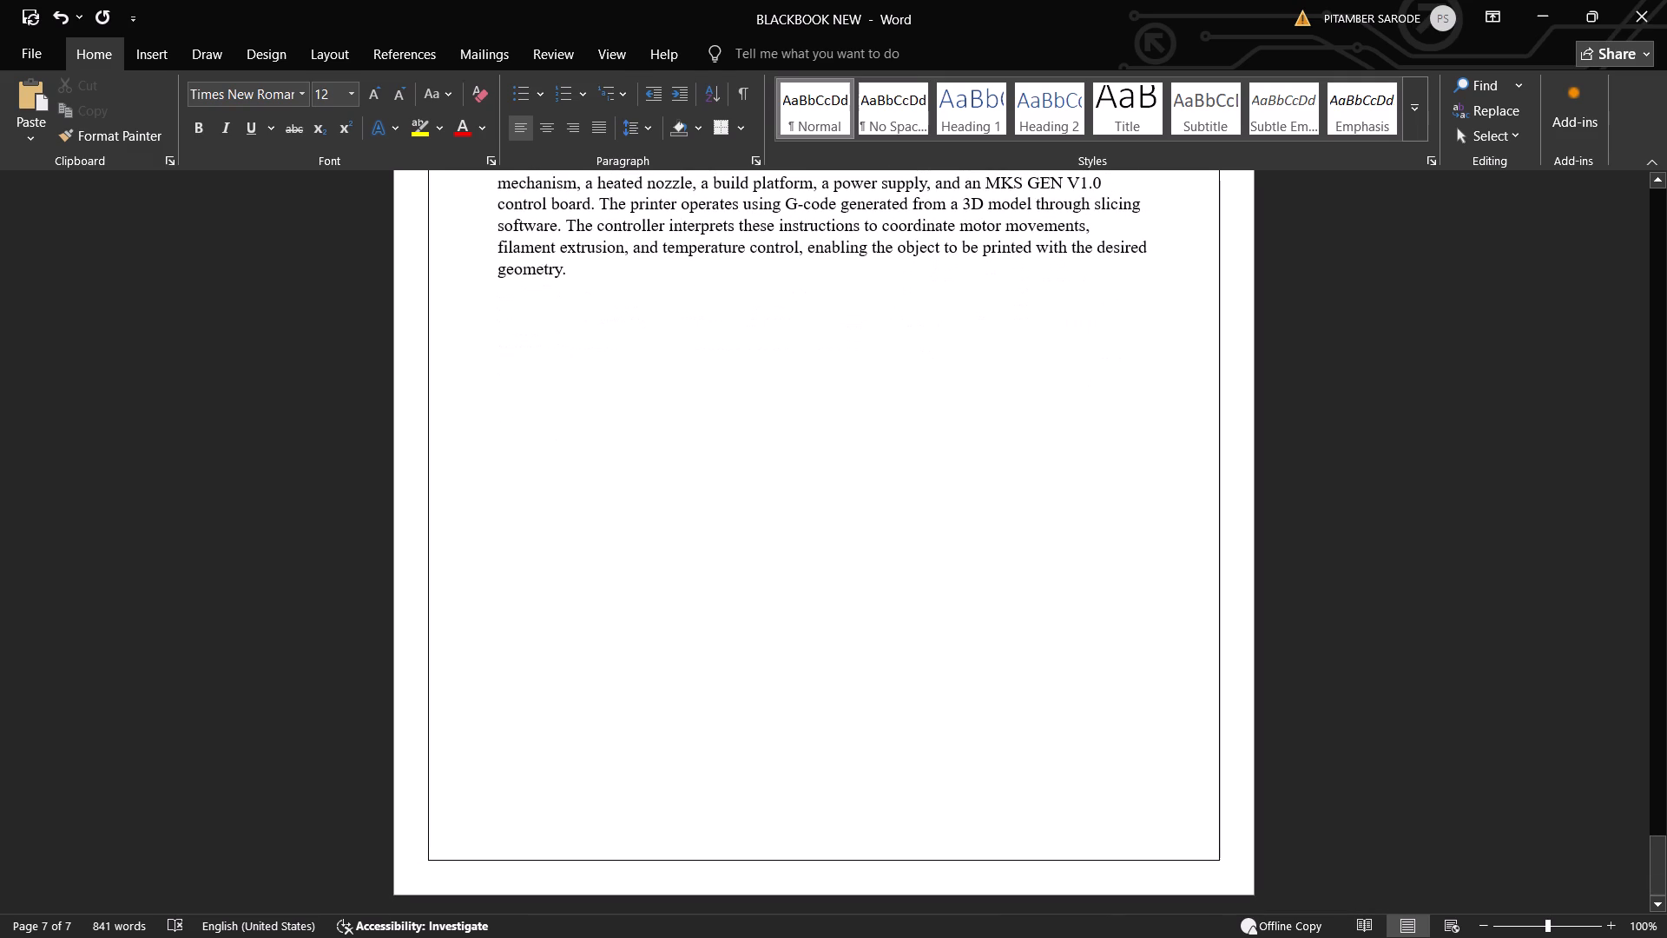
scroll(833, 534, "up", 3)
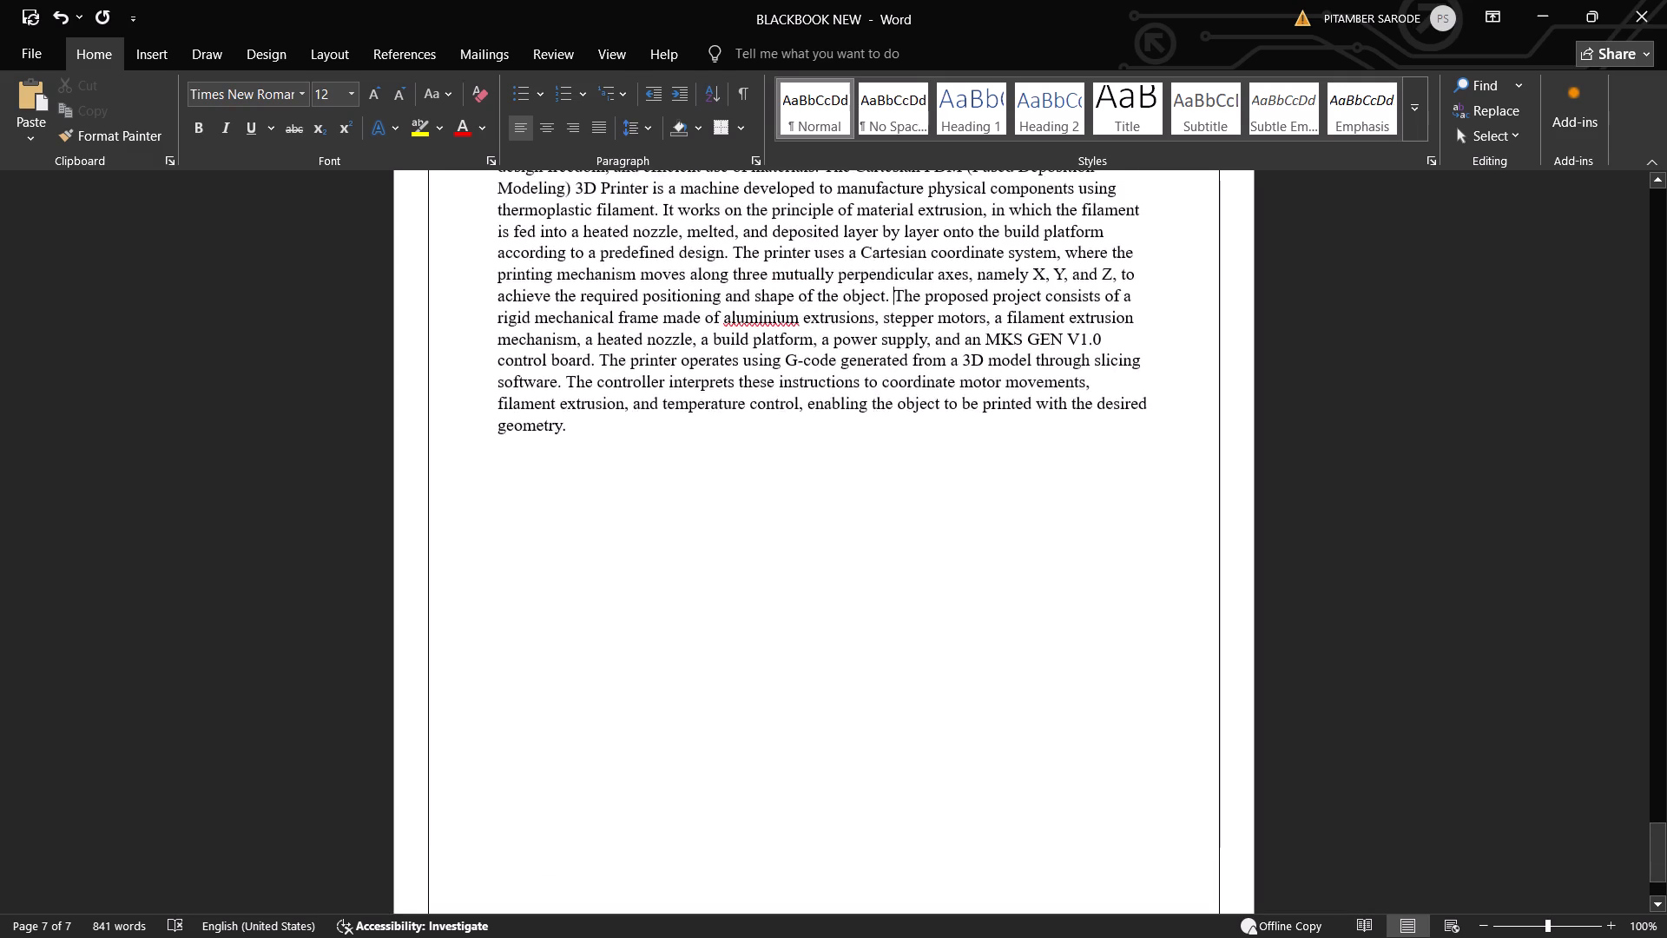
scroll(834, 532, "up", 3)
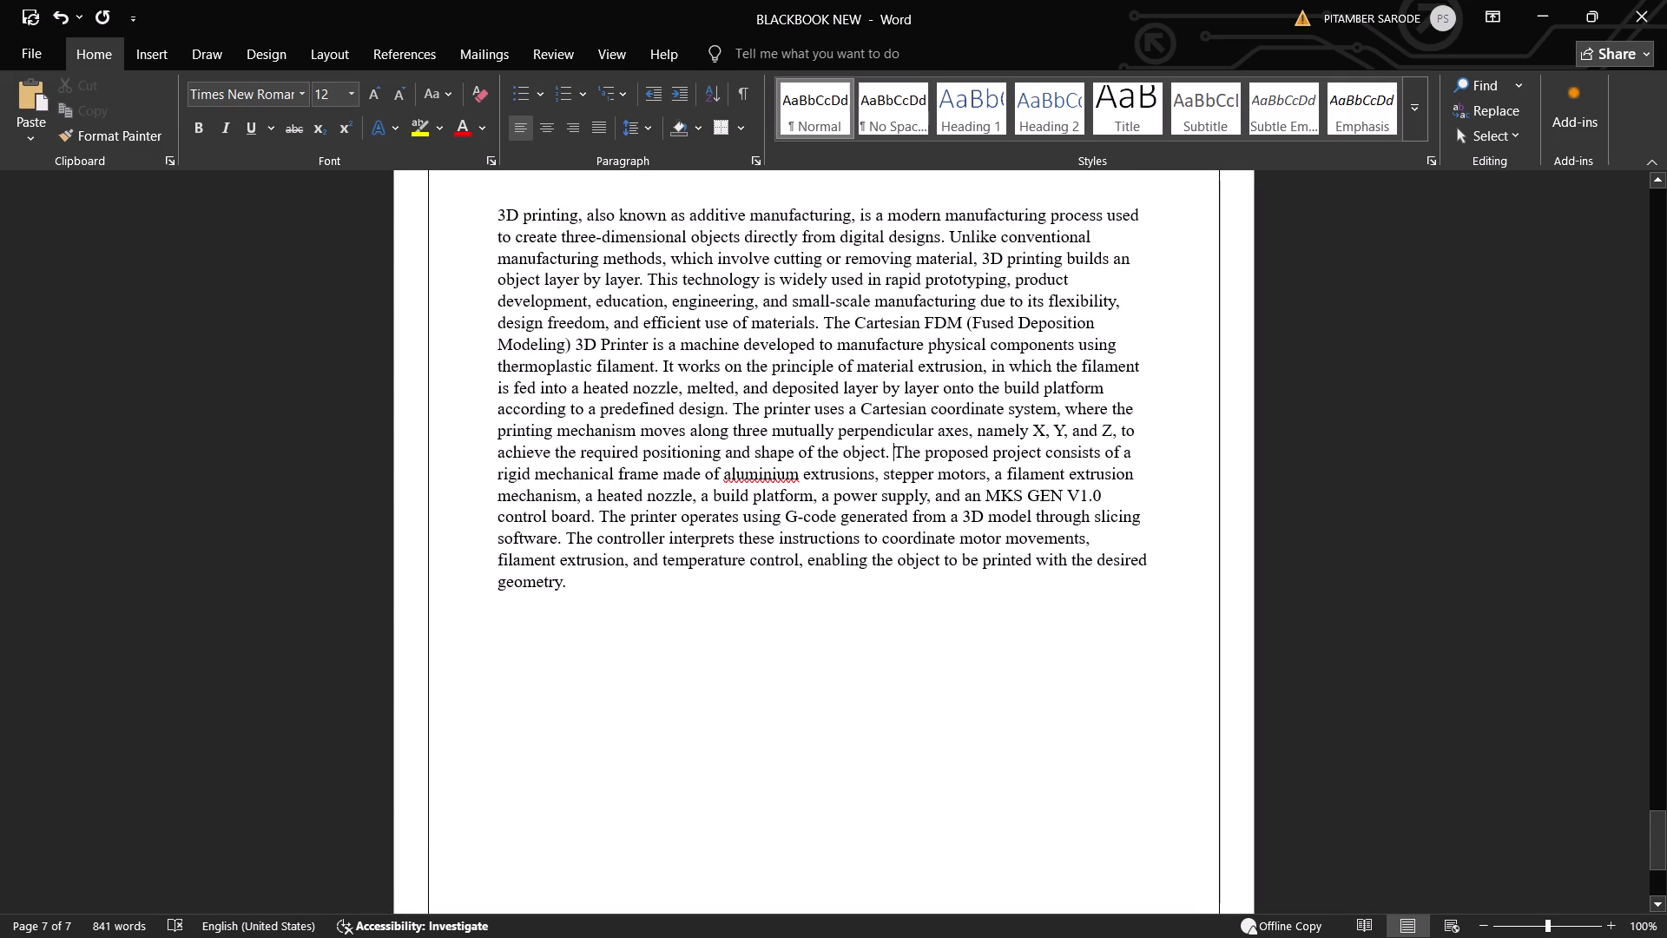
scroll(893, 477, "up", 1)
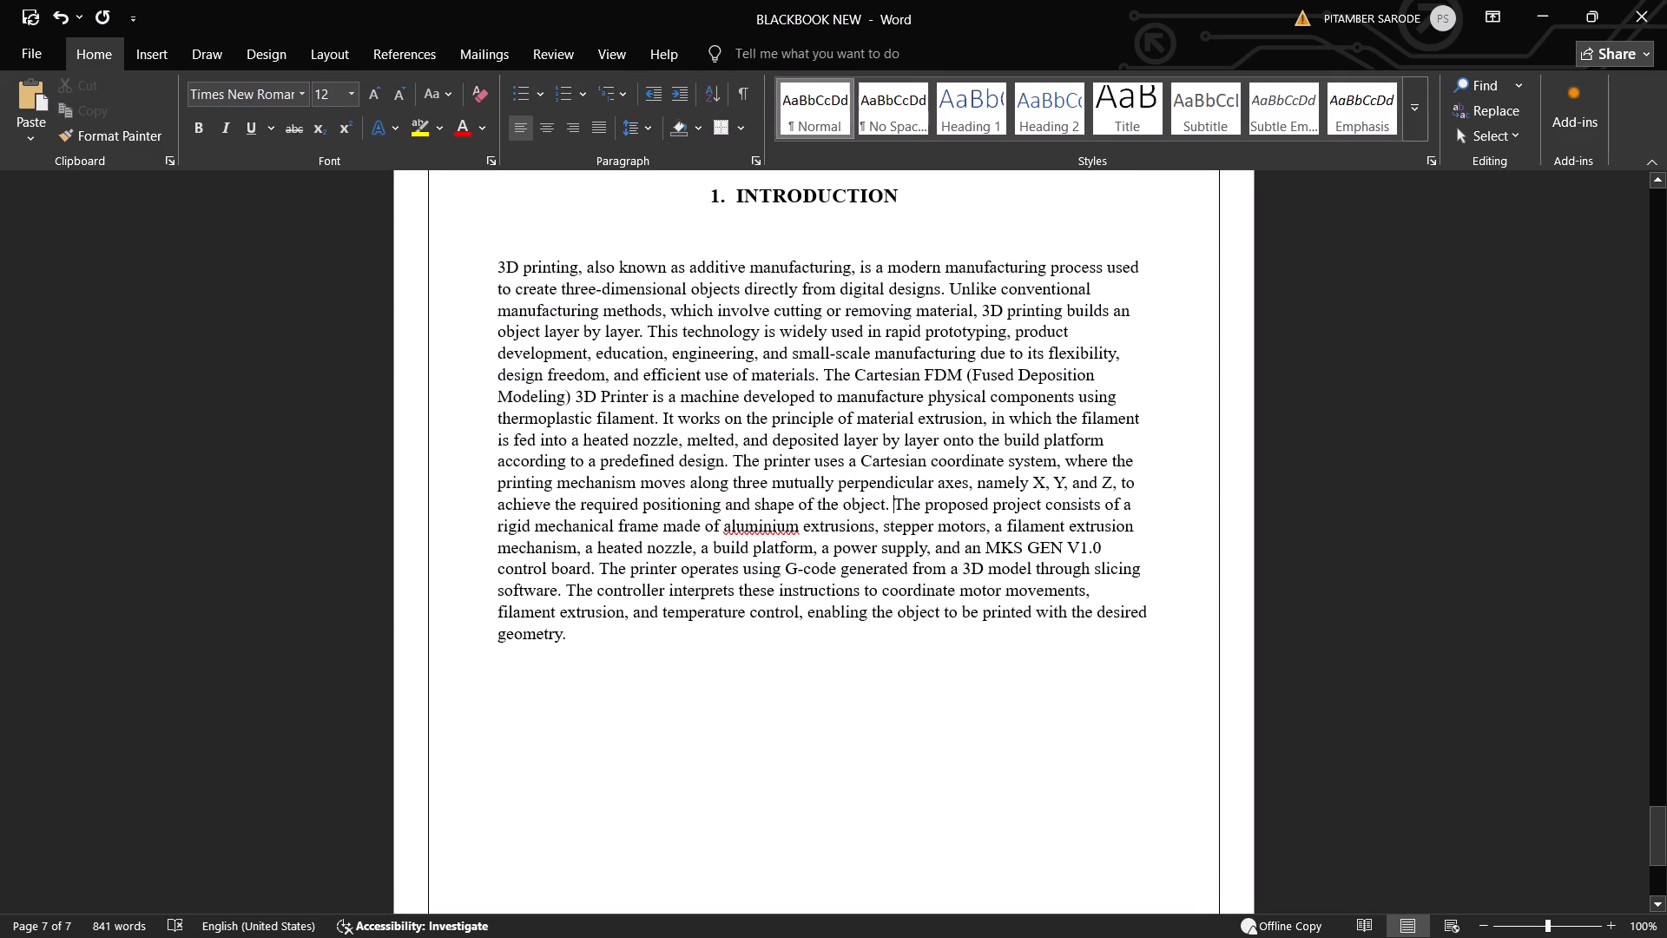
left_click(820, 377)
key("Return")
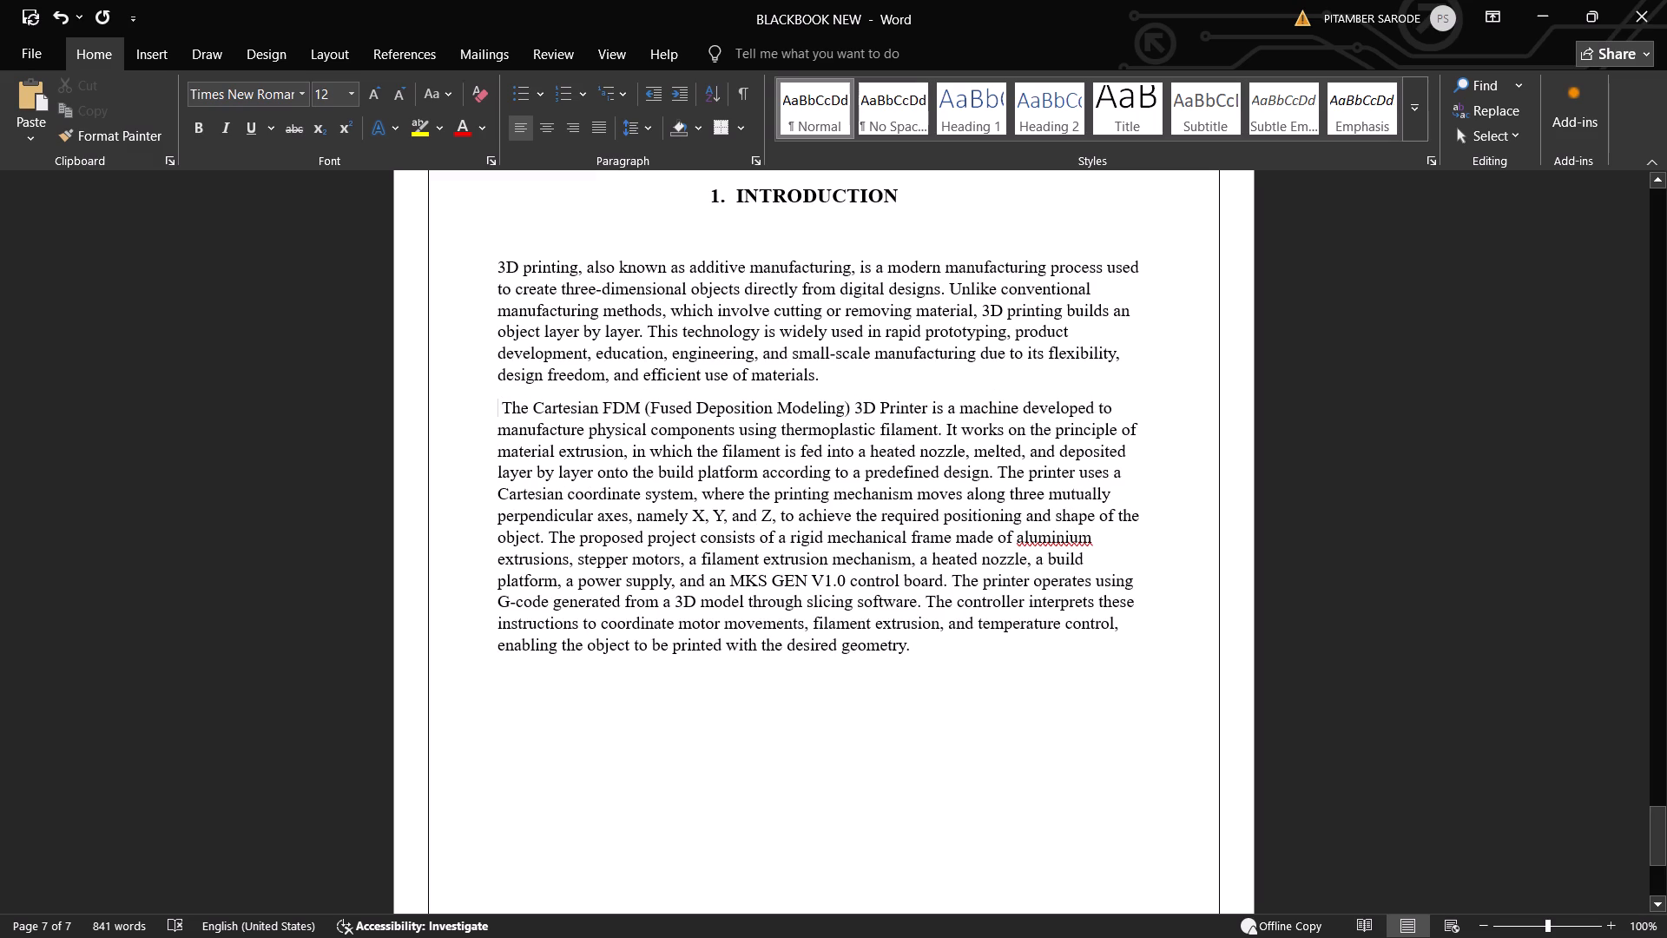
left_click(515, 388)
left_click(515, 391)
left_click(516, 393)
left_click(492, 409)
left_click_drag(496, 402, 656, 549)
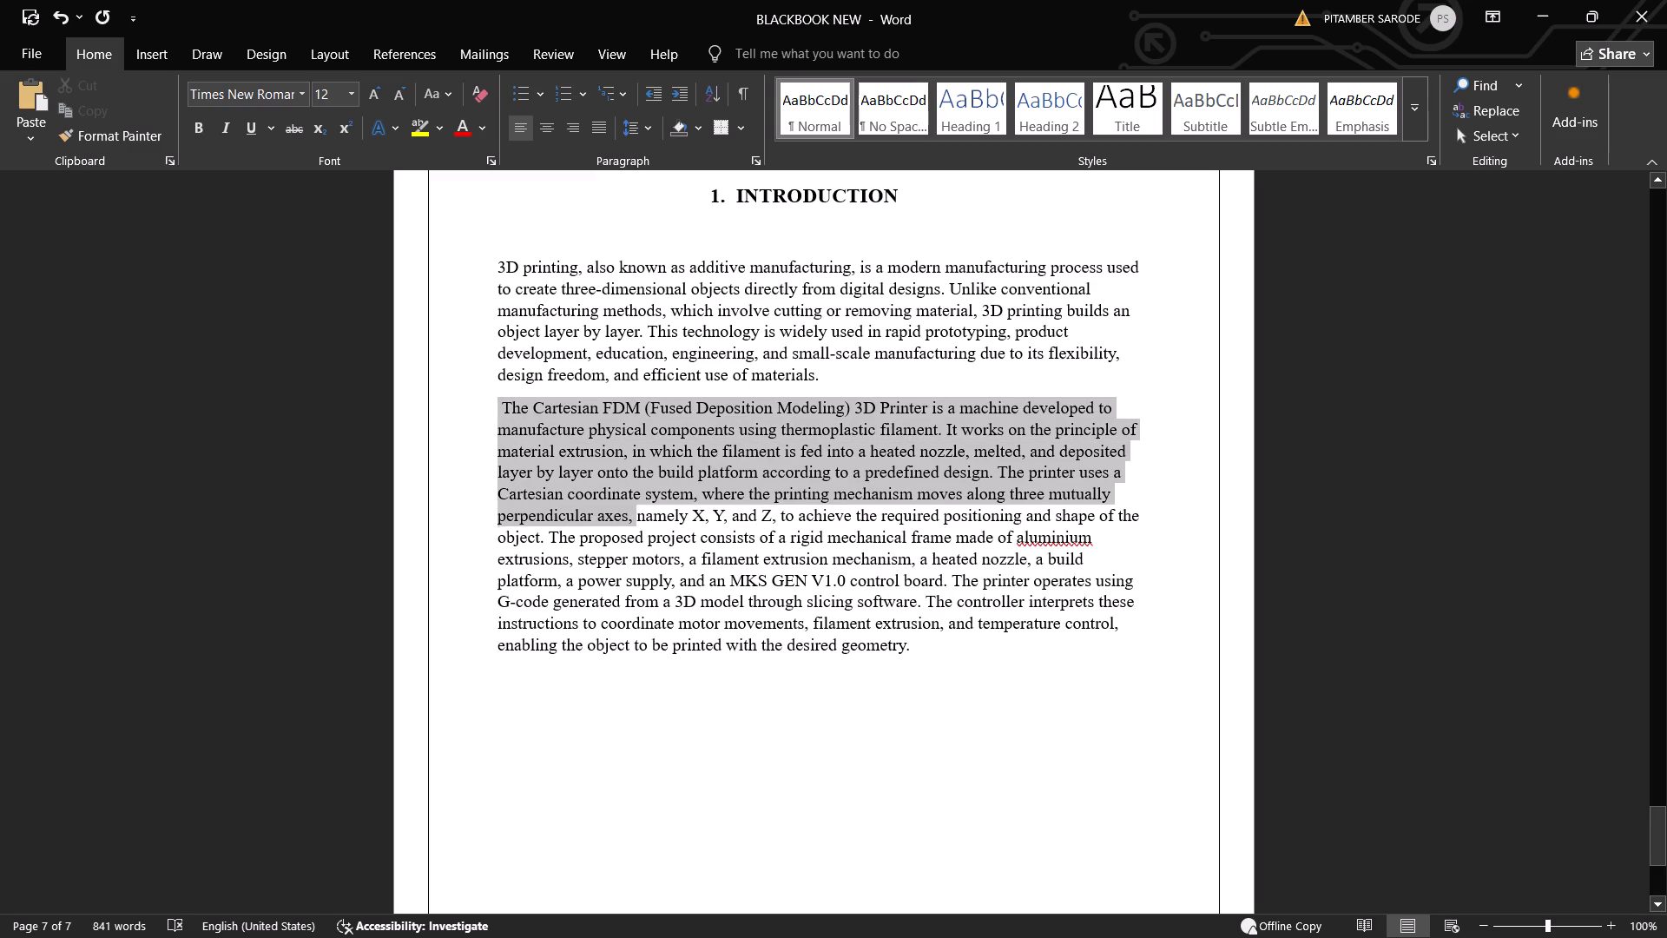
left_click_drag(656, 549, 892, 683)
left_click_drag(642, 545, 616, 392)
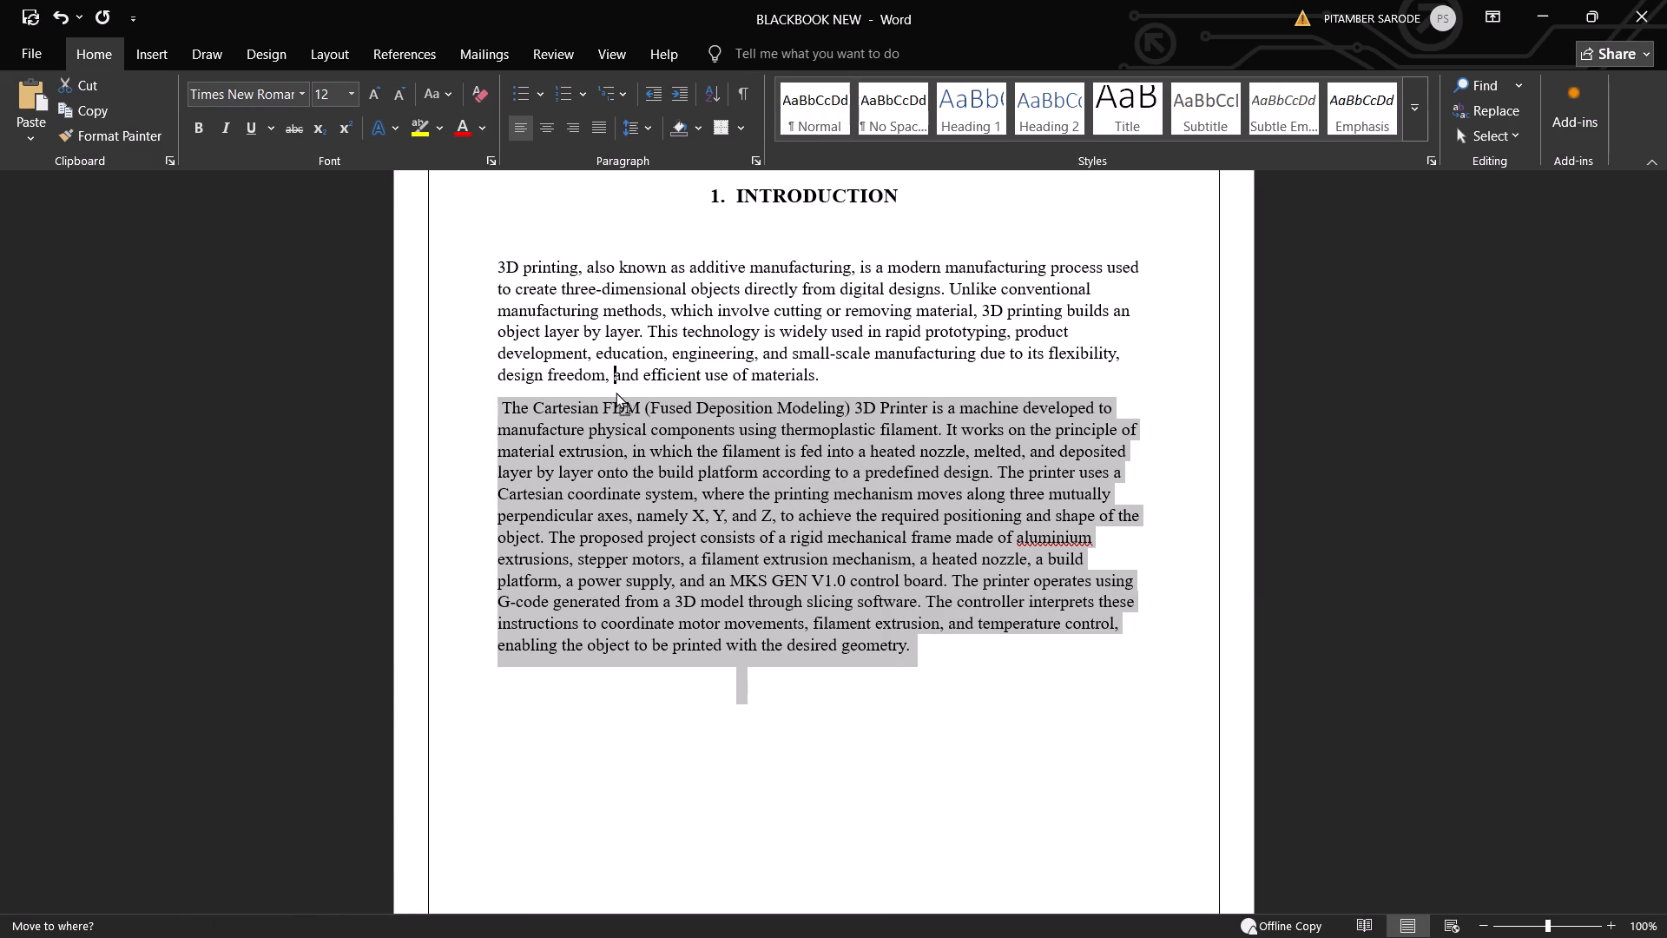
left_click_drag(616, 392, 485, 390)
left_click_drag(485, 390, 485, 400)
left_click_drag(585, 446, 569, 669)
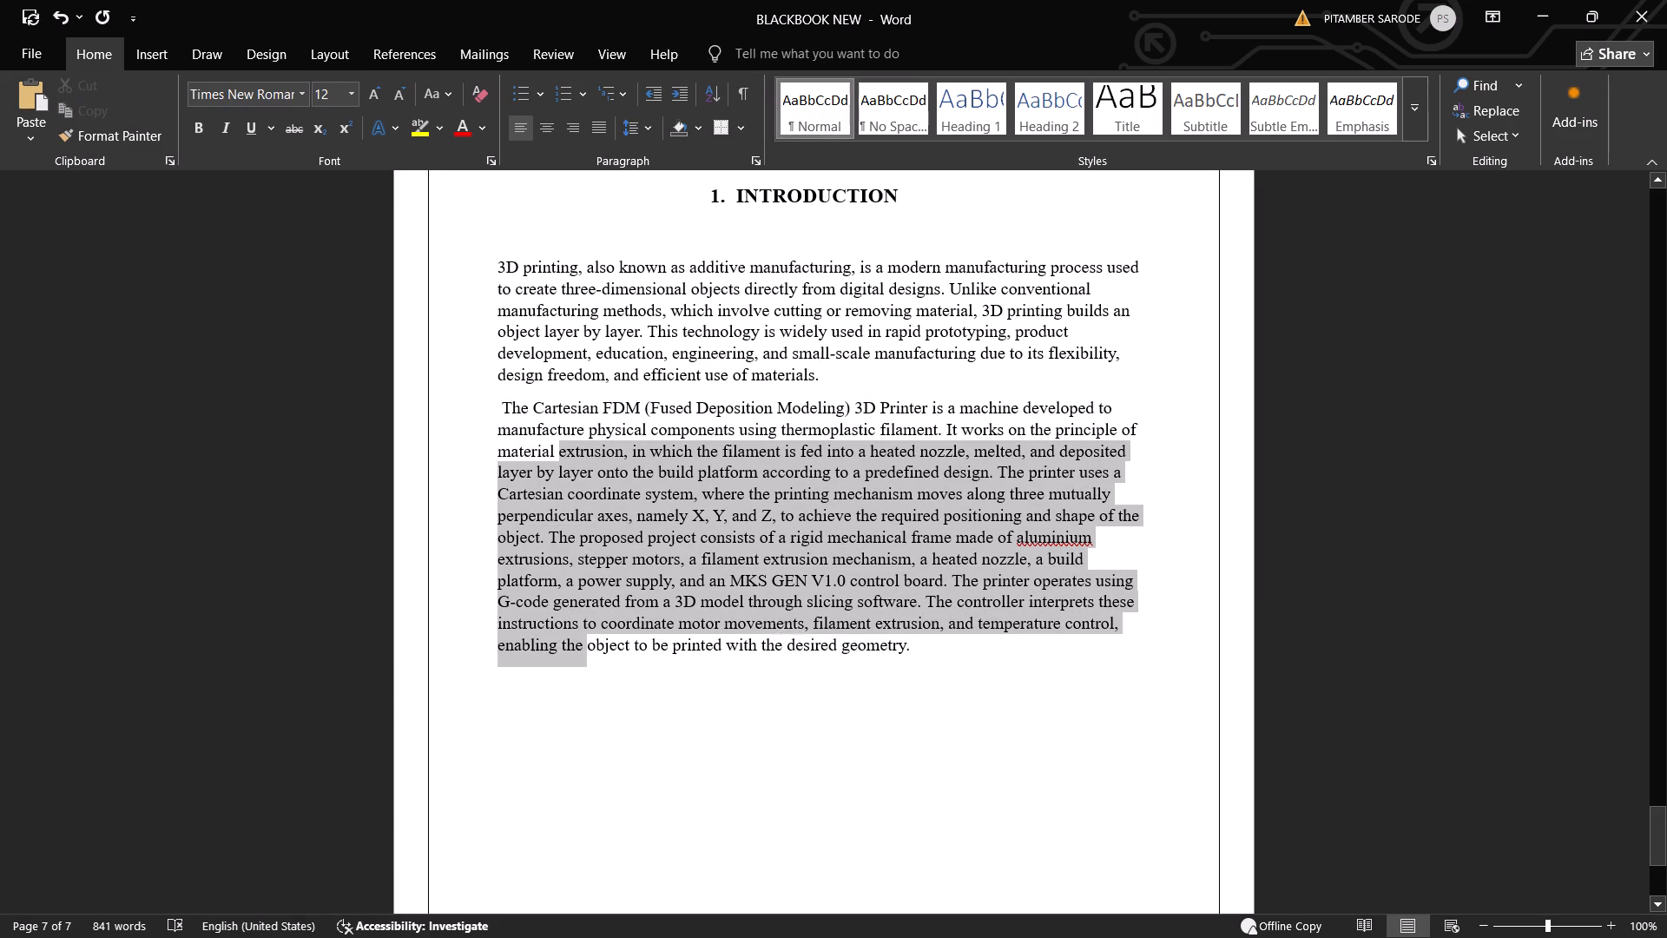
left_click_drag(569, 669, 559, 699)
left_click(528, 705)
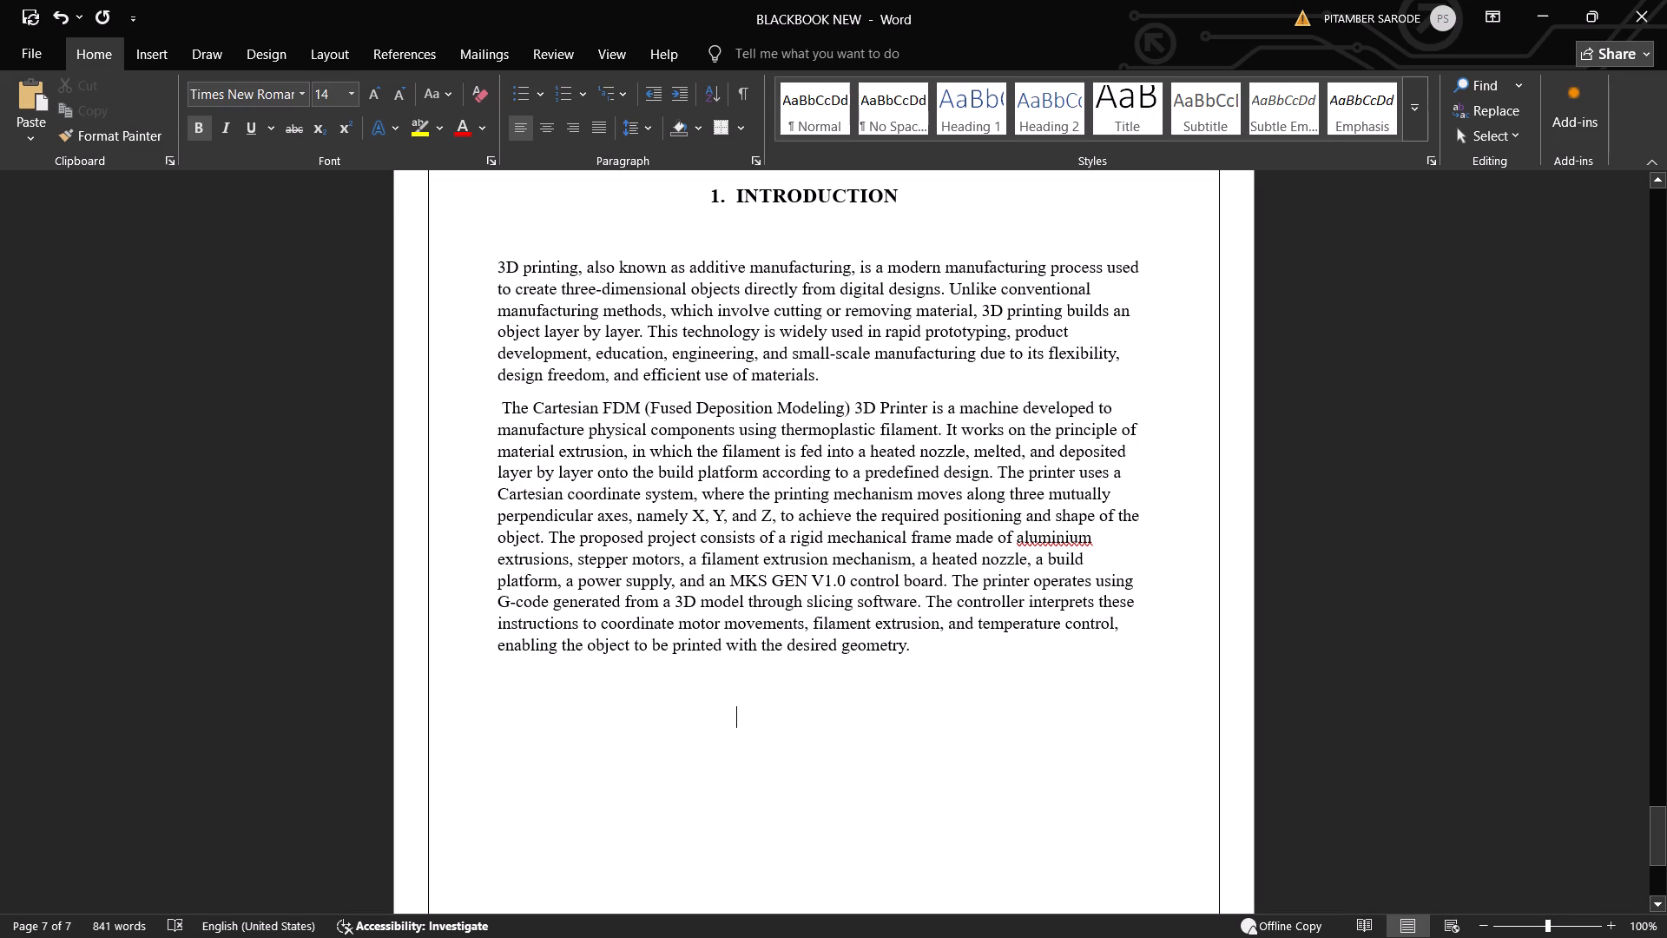
Start a third introduction paragraph at the sentence beginning "The proposed project consists of a rigid mechanical frame".
scroll(1034, 448, "down", 14)
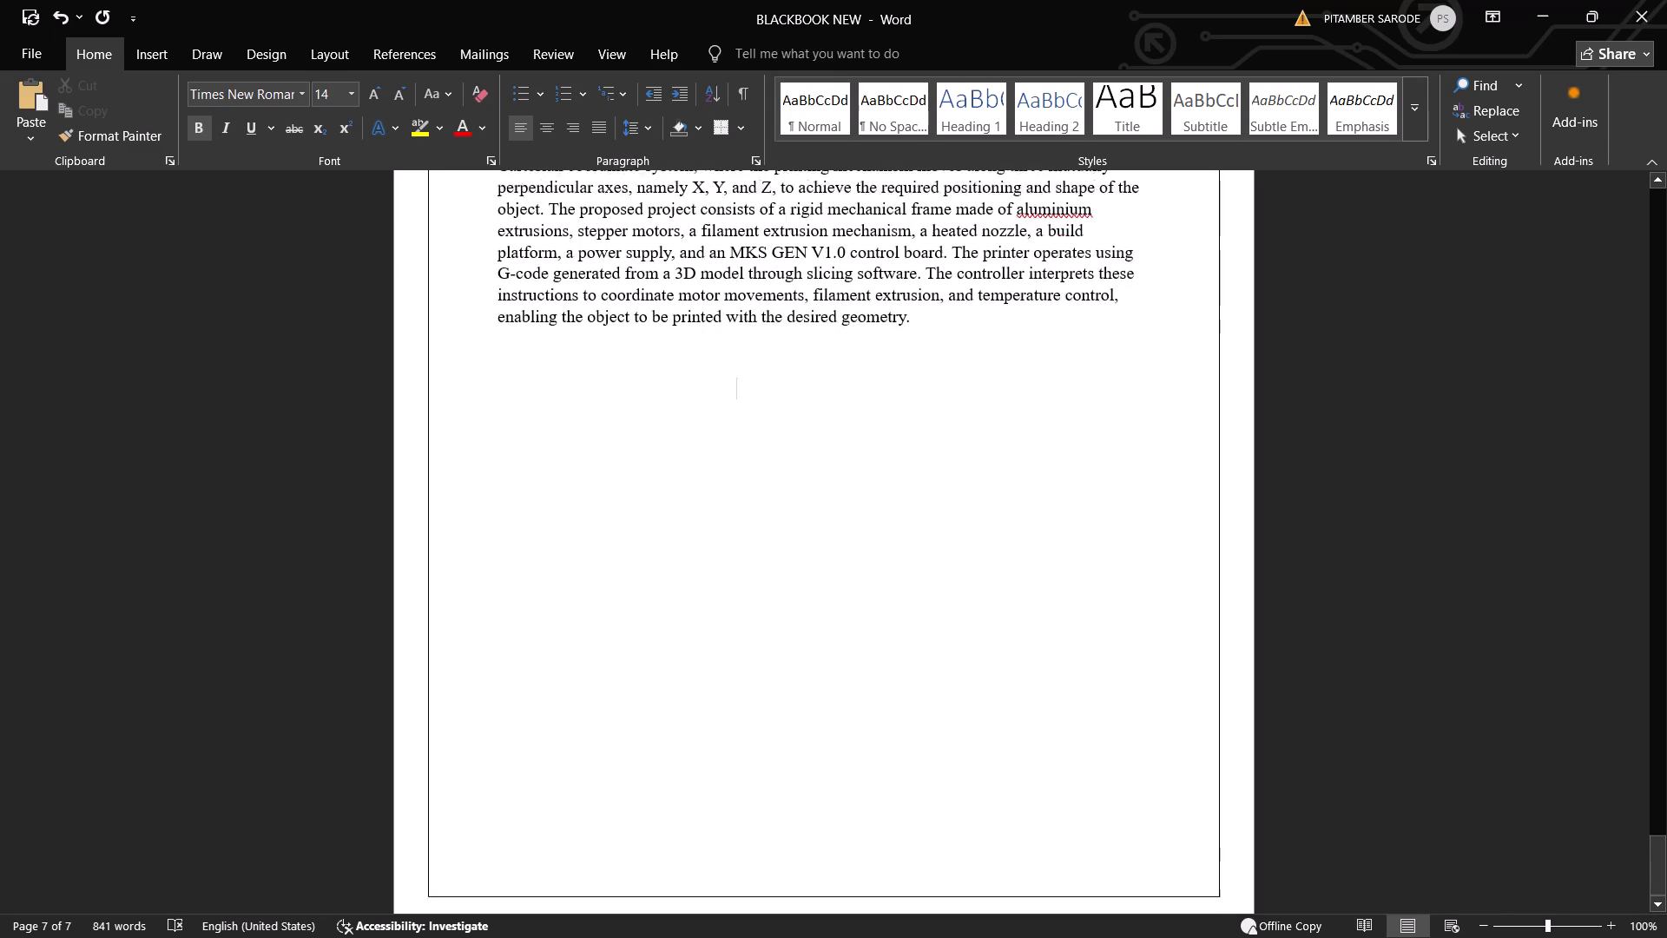
scroll(1031, 454, "up", 8)
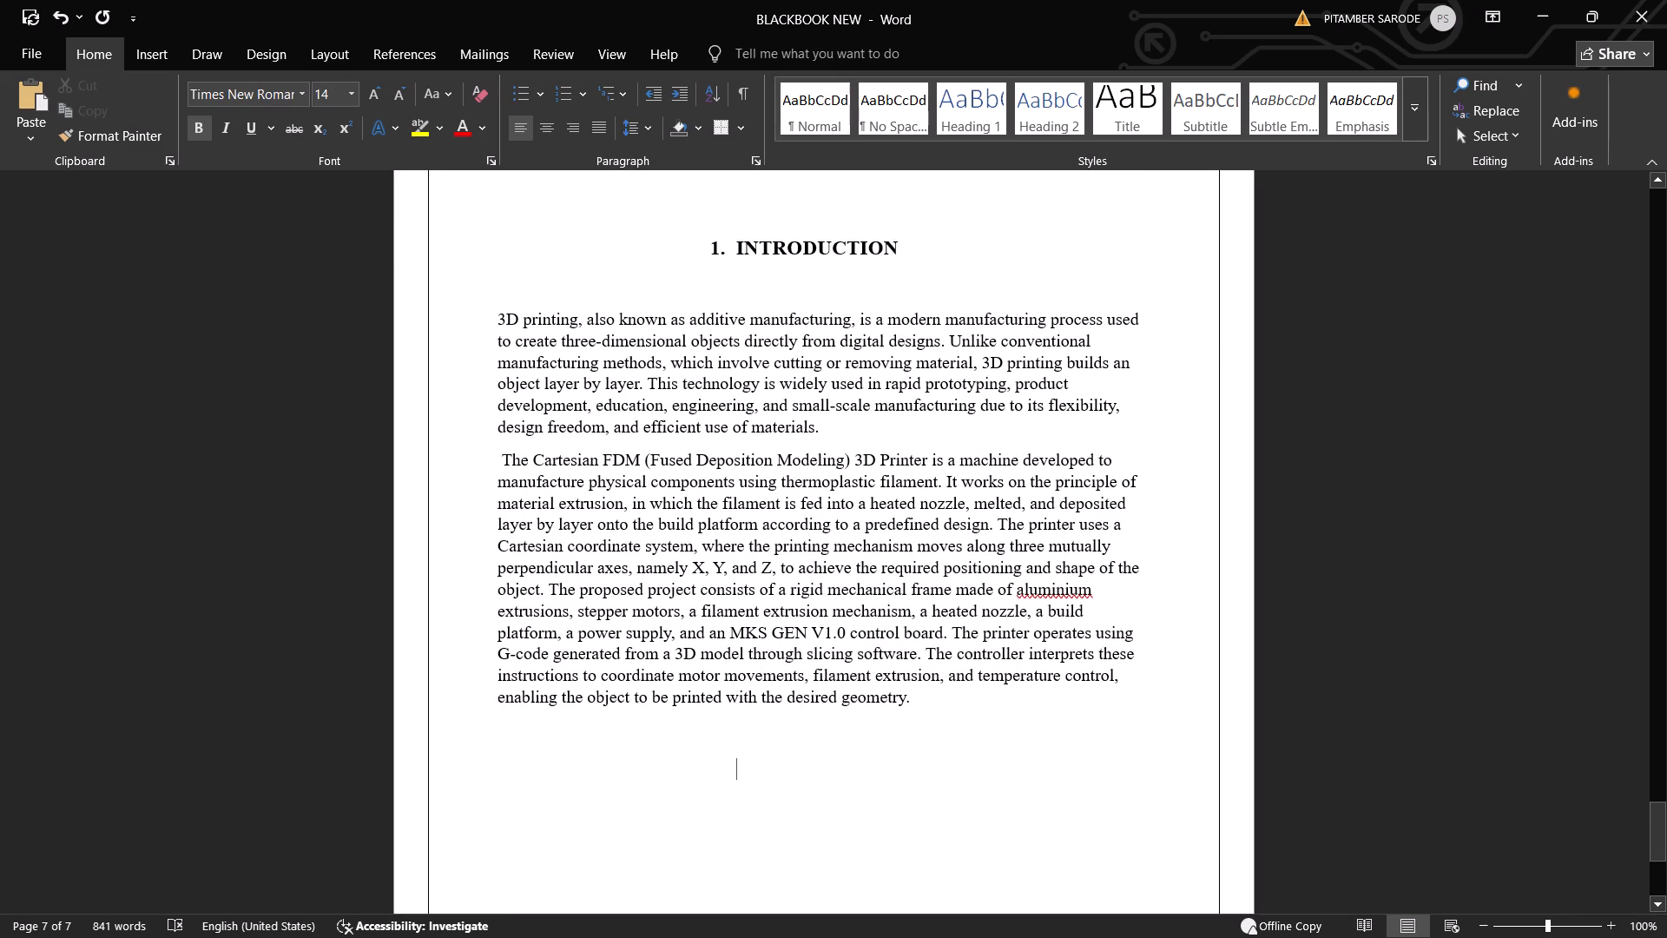
left_click(547, 591)
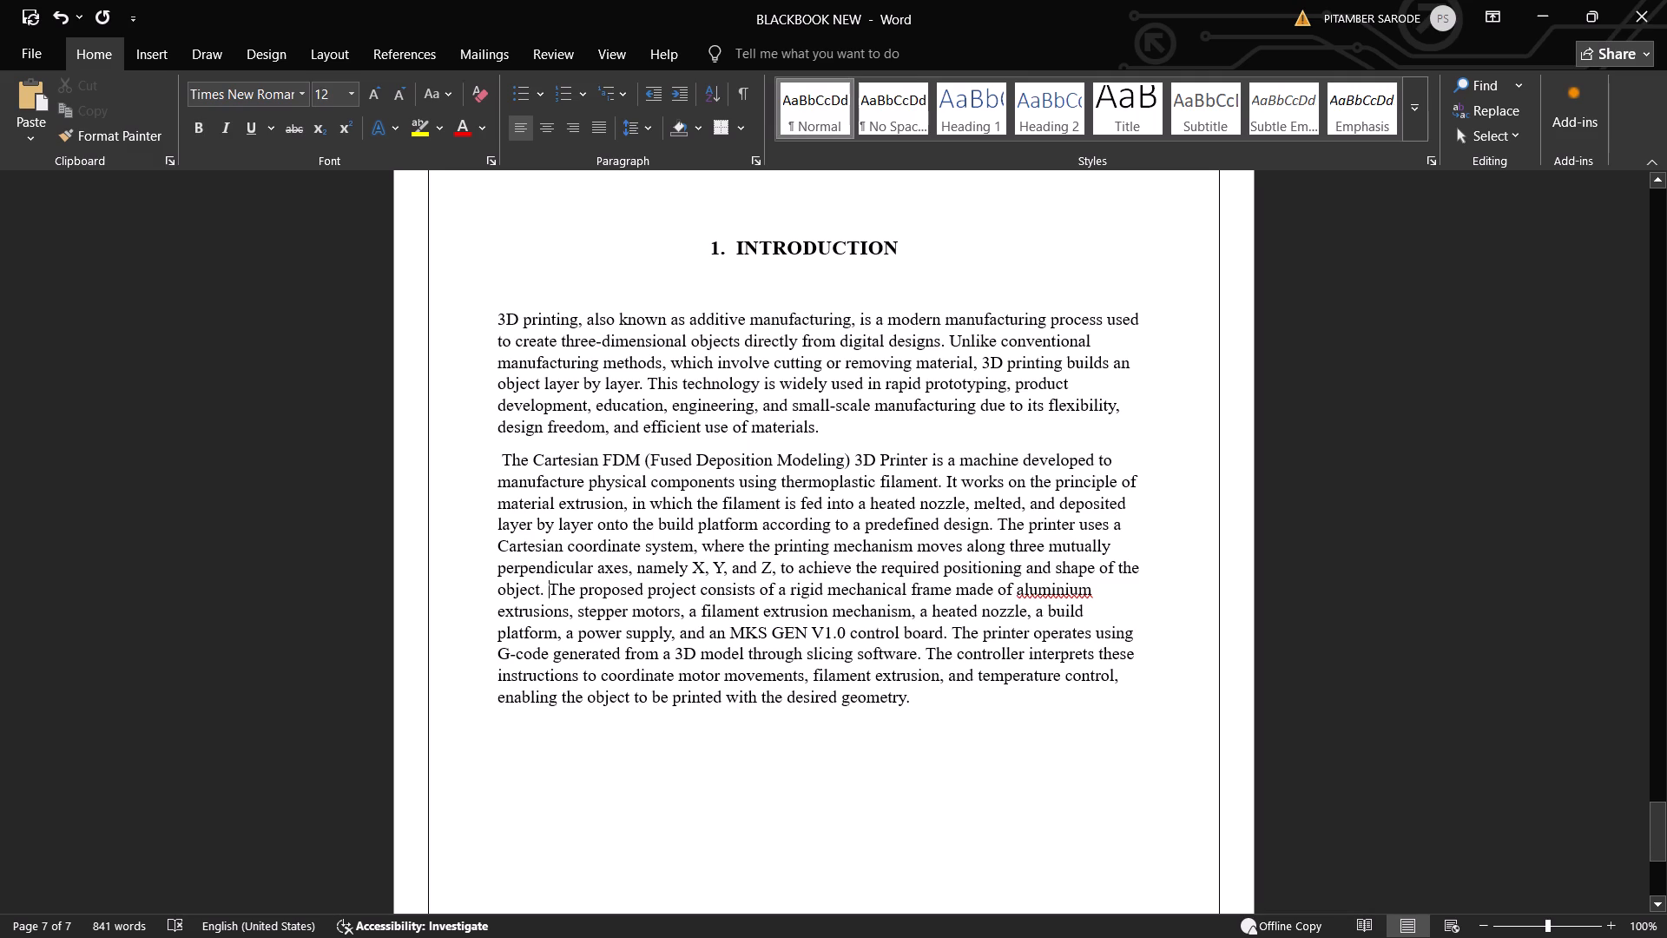
key("Return")
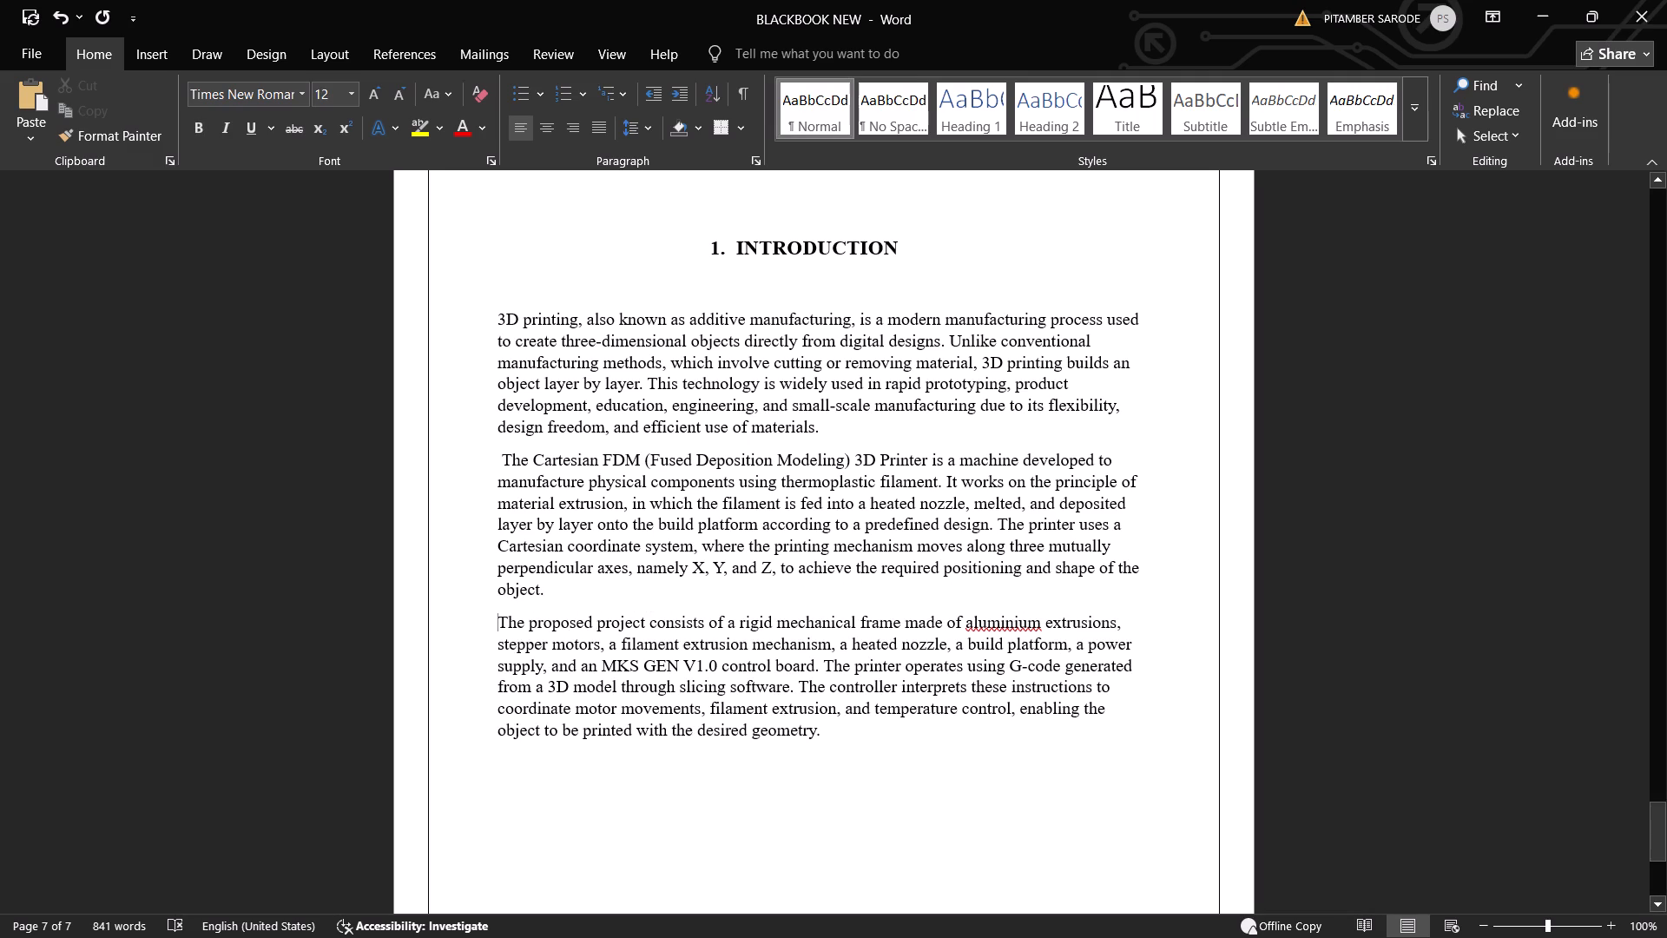
Review the three paragraphs under "1. INTRODUCTION" and the space remaining below them on the page.
scroll(824, 442, "down", 4)
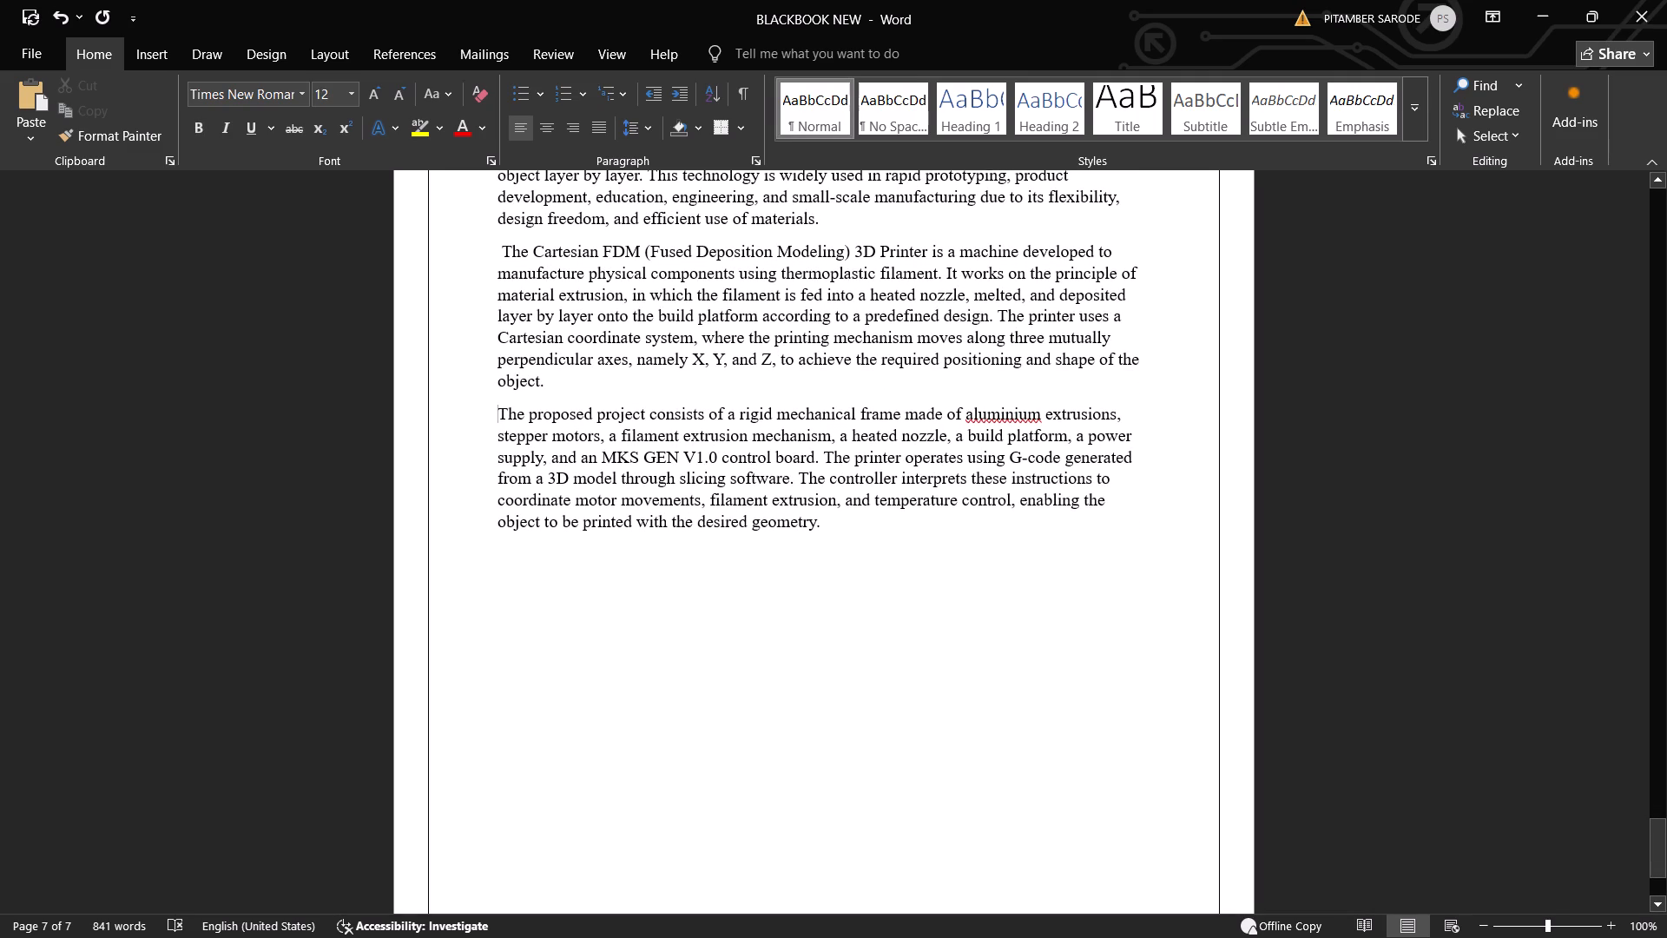
left_click(731, 693)
scroll(764, 605, "up", 5)
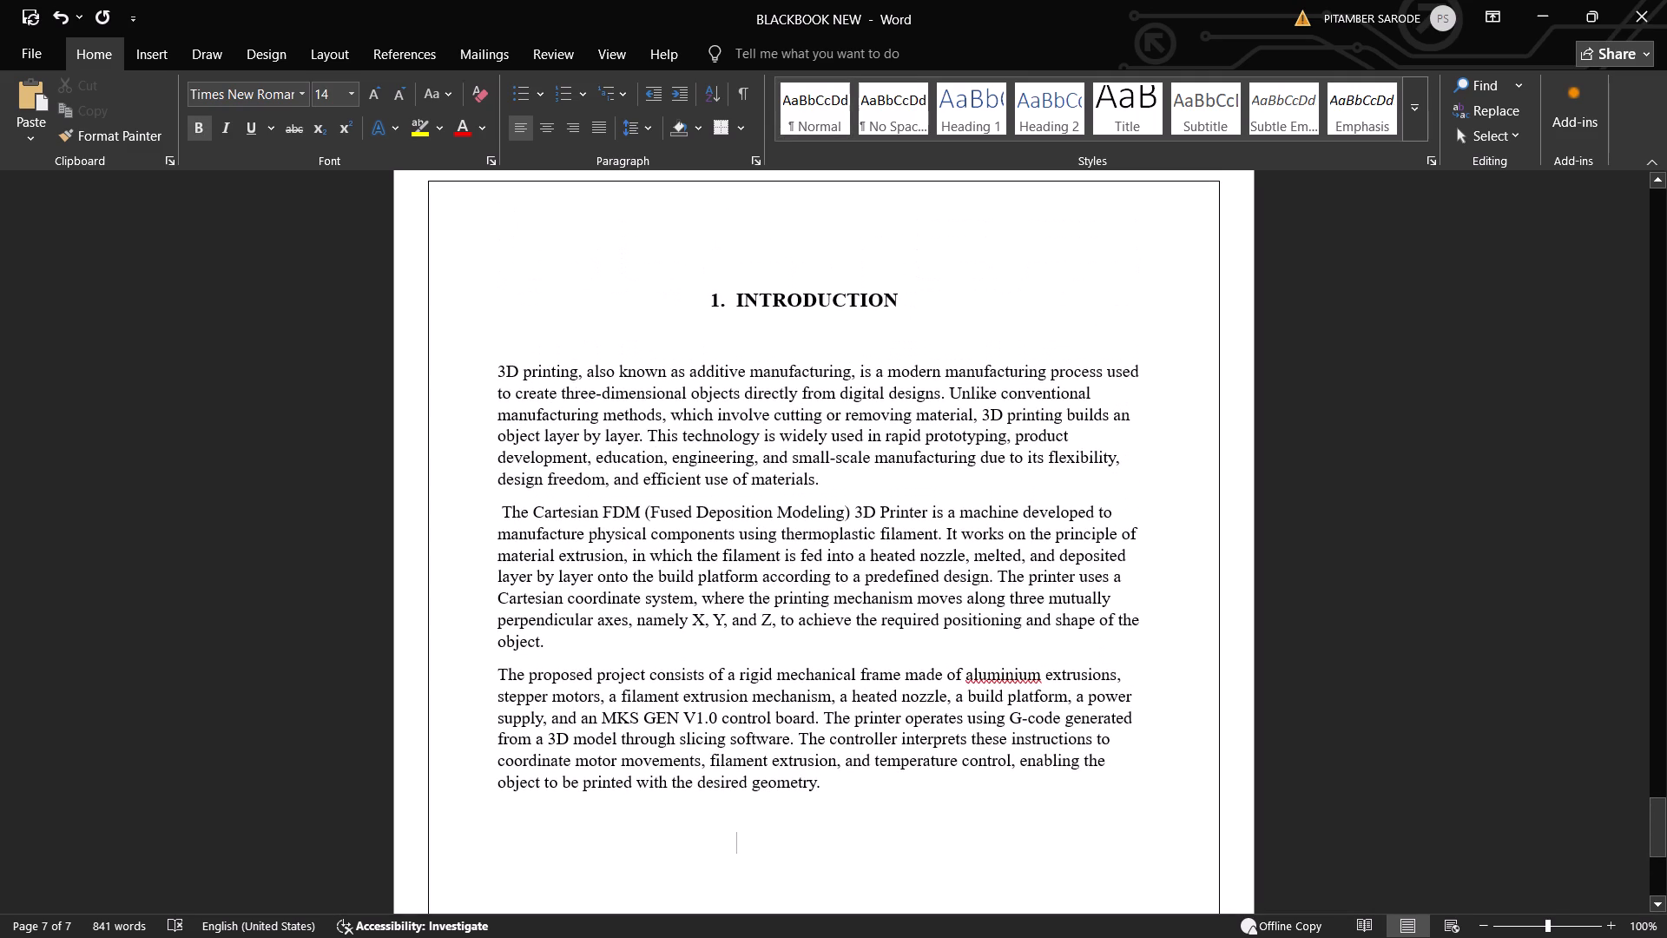
scroll(772, 588, "down", 11)
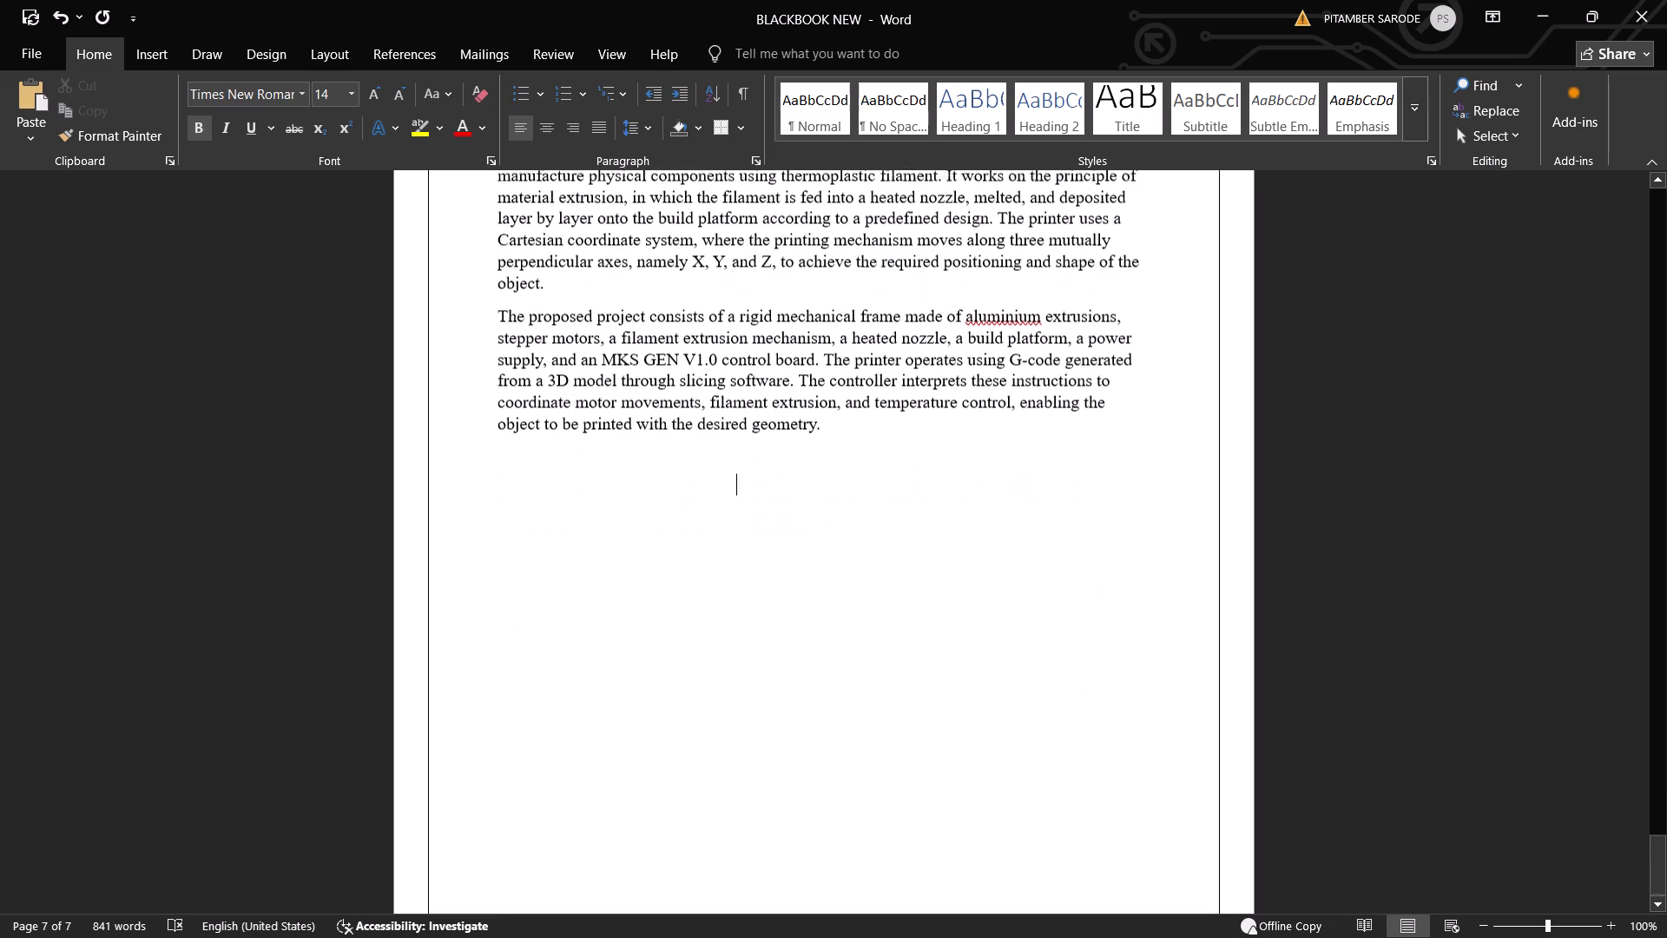
scroll(772, 585, "down", 6)
scroll(770, 580, "up", 7)
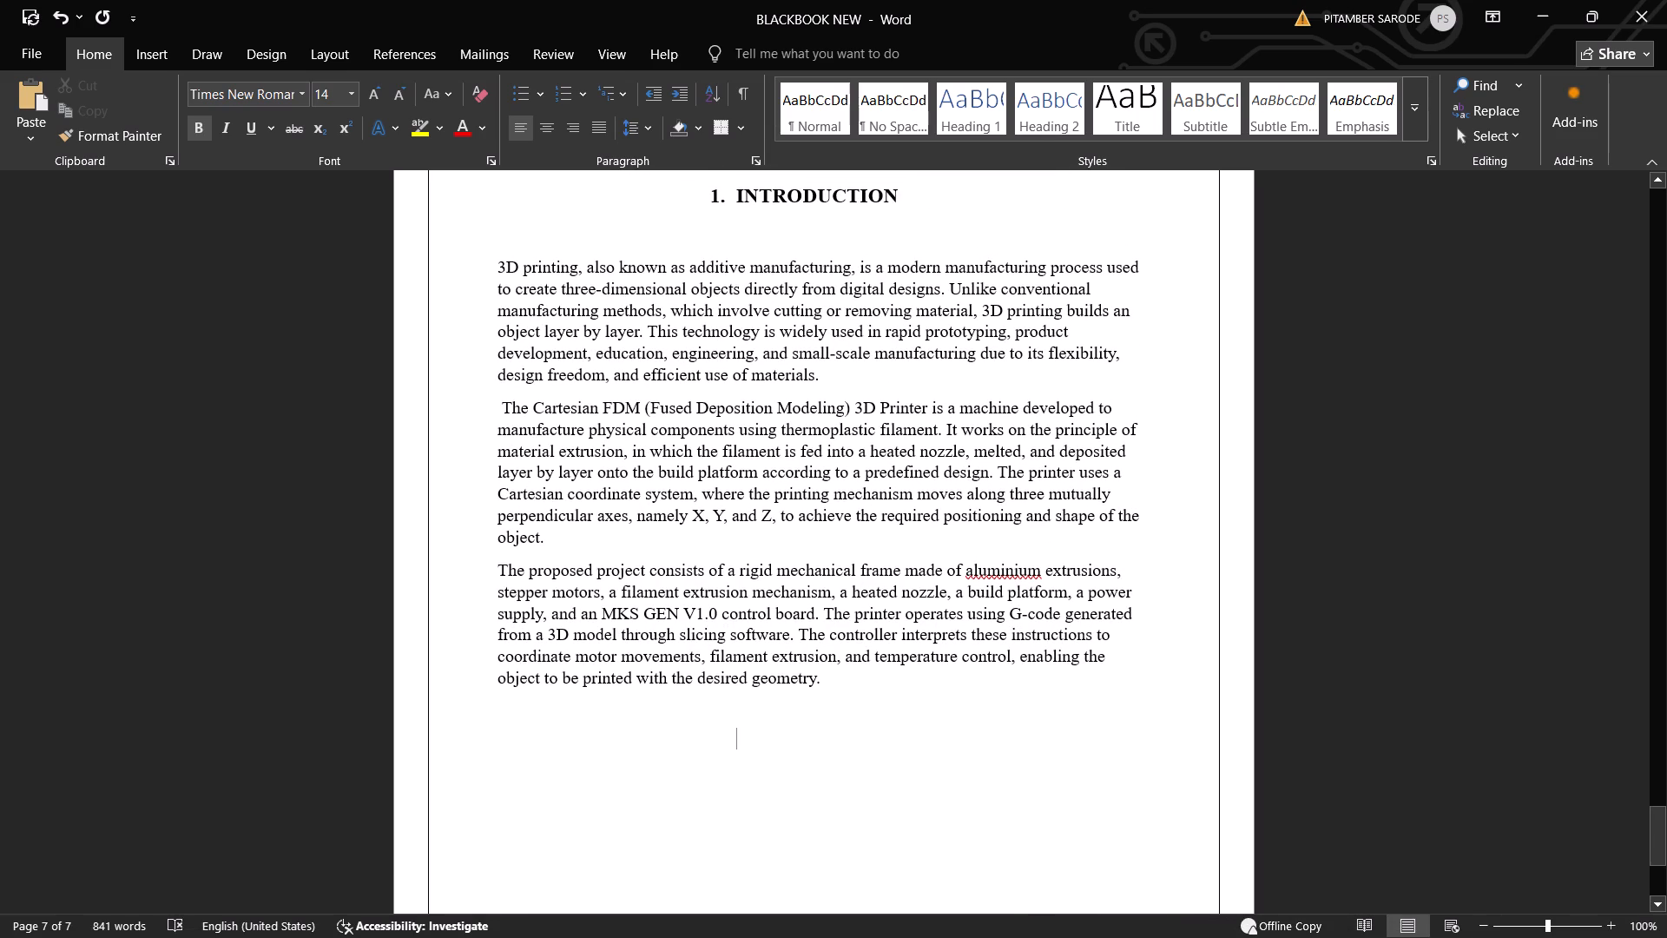
scroll(1018, 582, "down", 17)
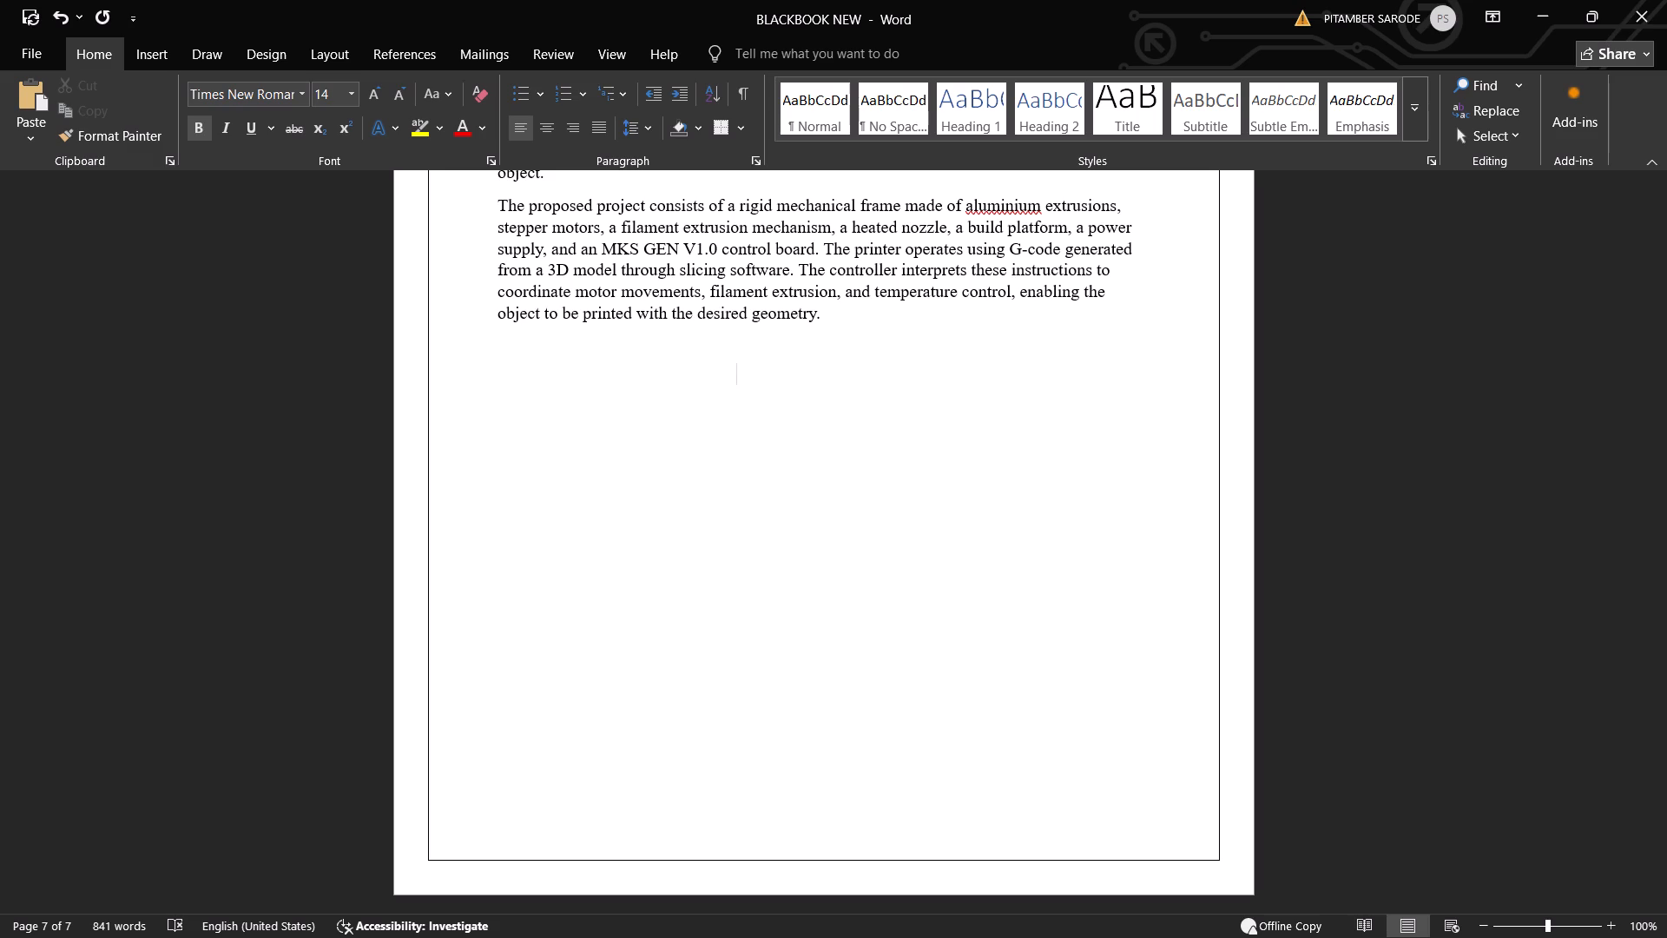
right_click(992, 536)
left_click(682, 509)
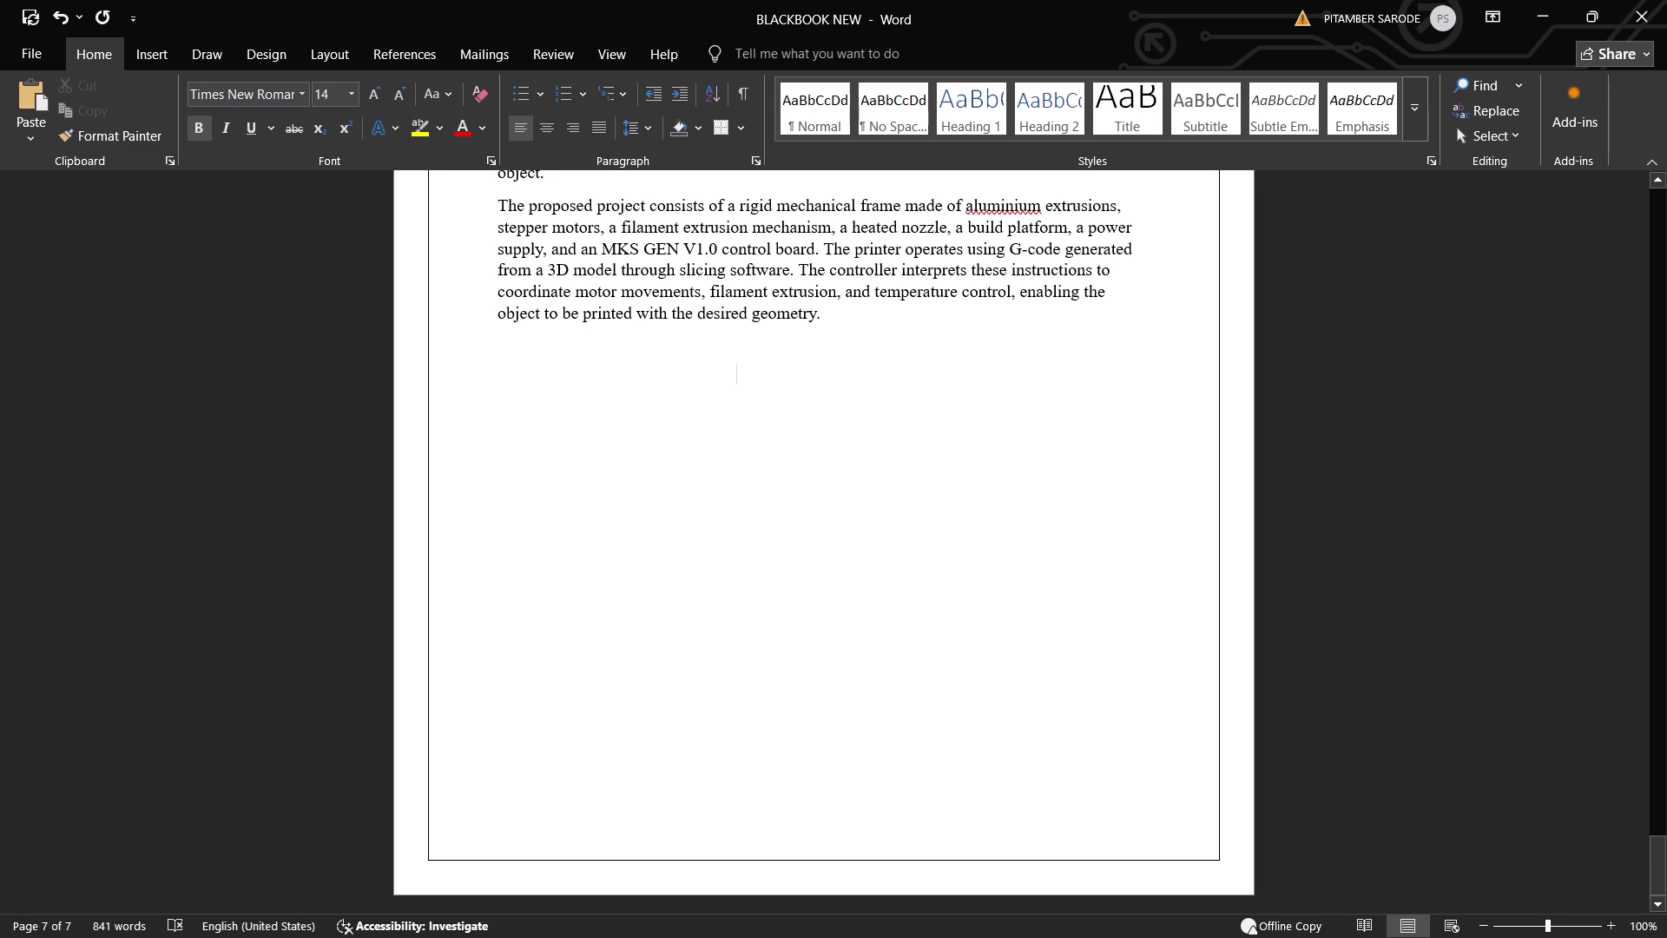
scroll(738, 373, "up", 9)
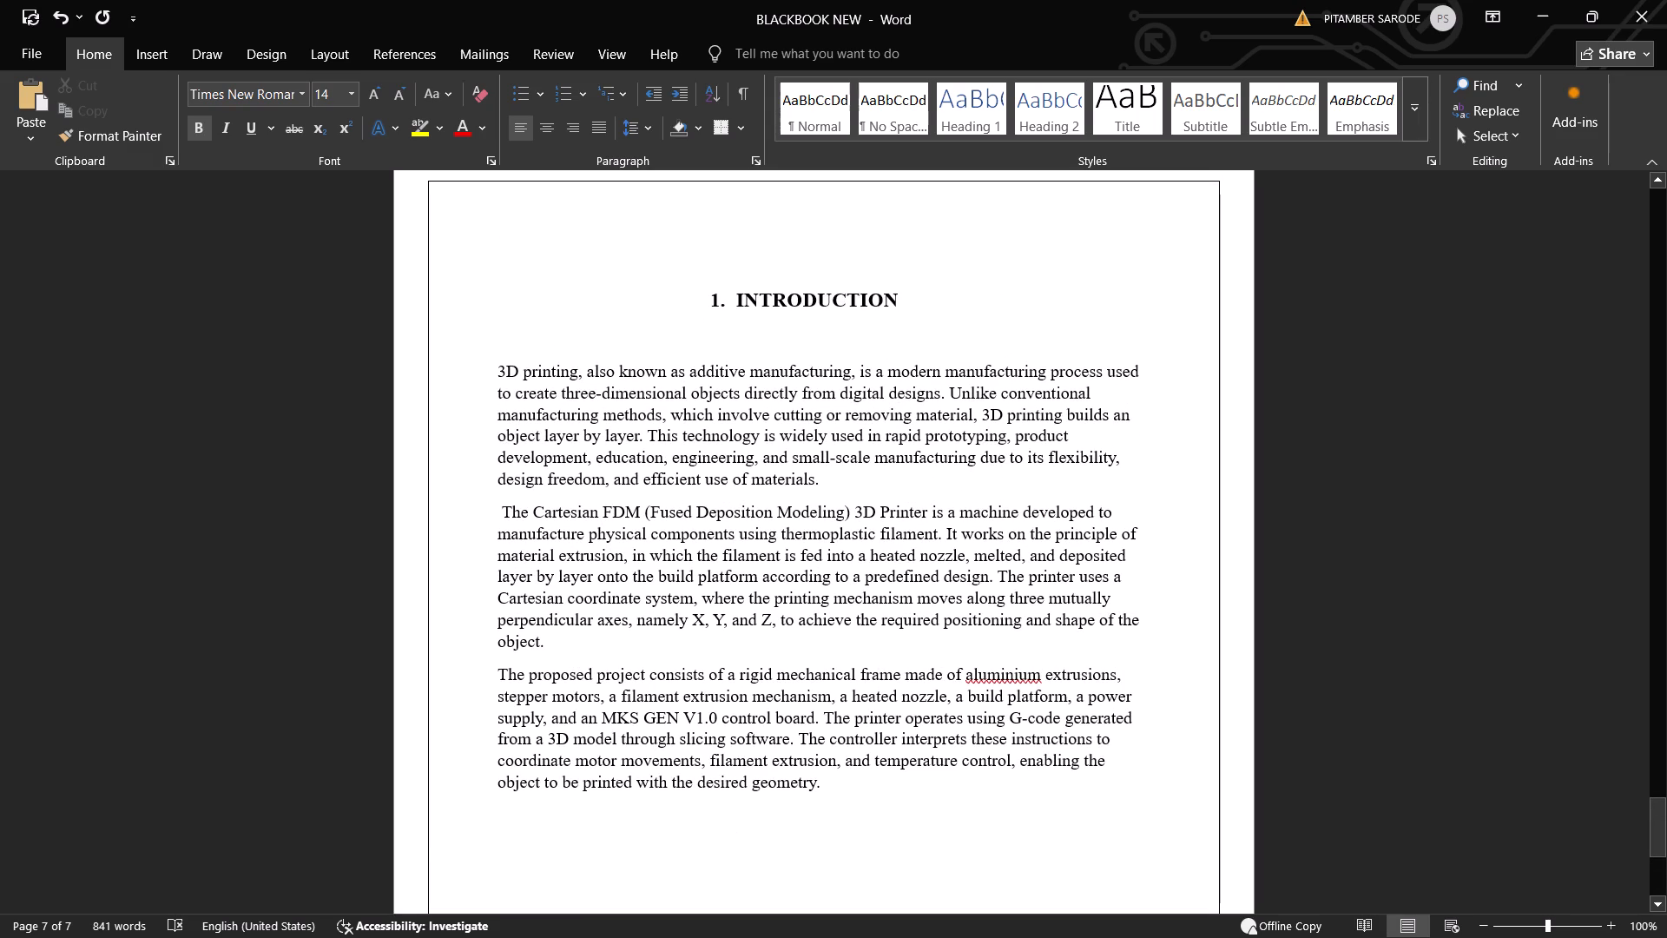